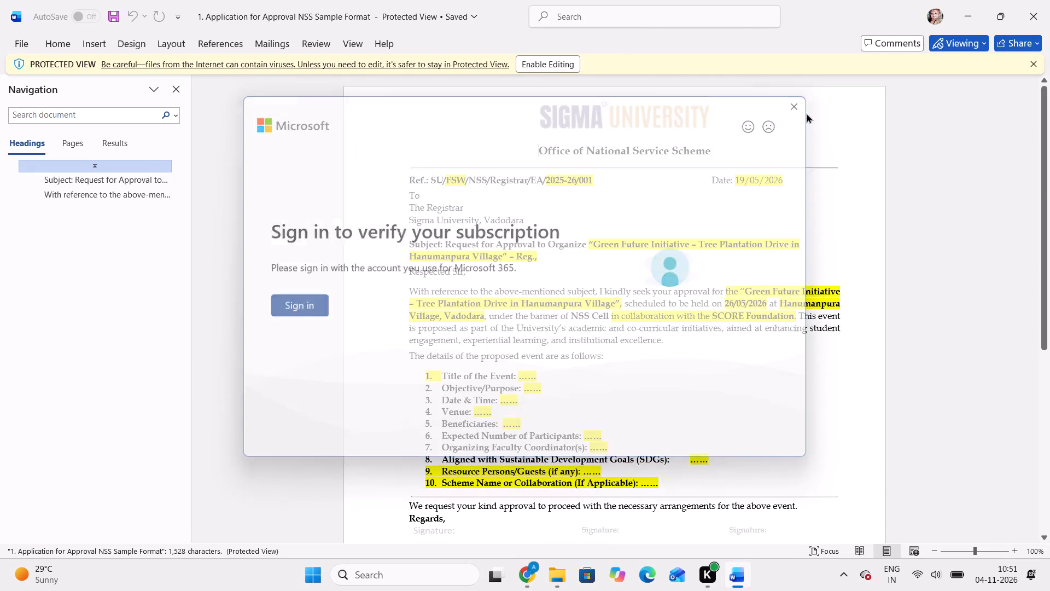
# Enable editing in the Application for Approval NSS Sample Format document and close the Navigation pane.
pyautogui.click(569, 64)
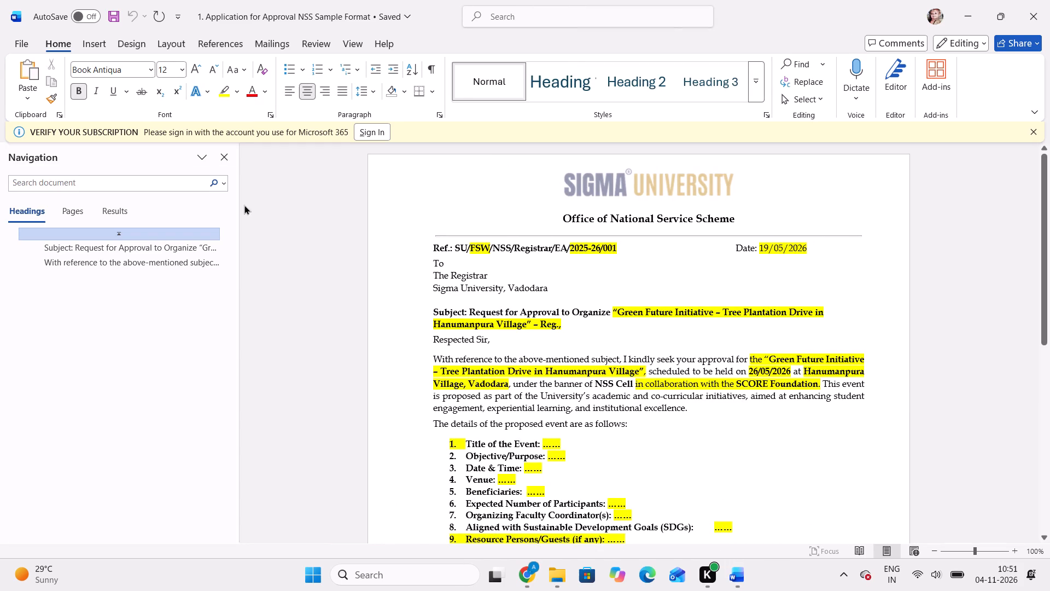
pyautogui.click(219, 158)
# Read through the sample approval letter, from the addressee and subject to the signature blocks at the end.
pyautogui.scroll(-1, 503, 386)
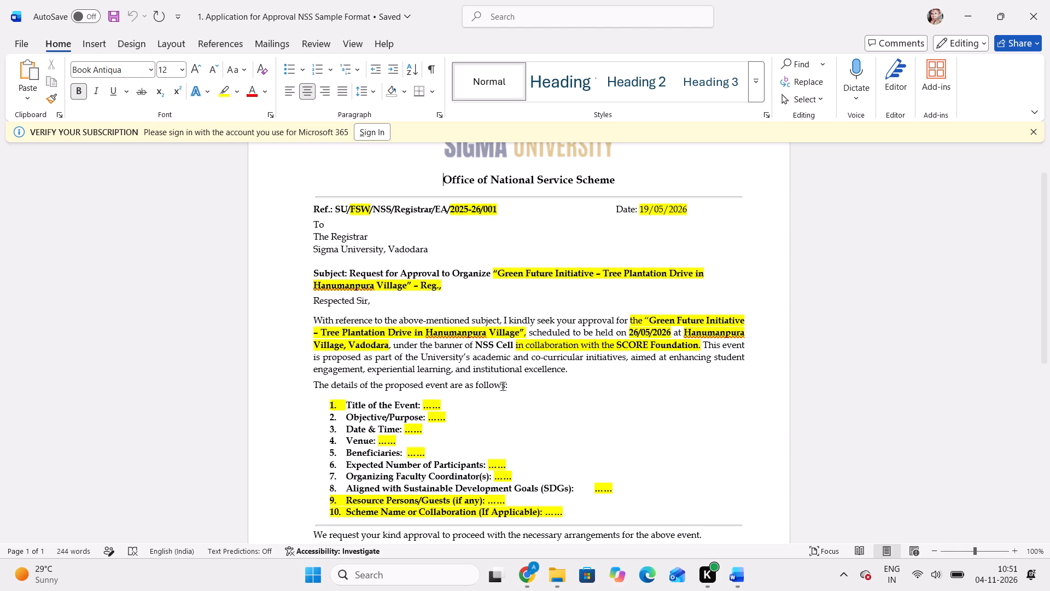
pyautogui.moveTo(524, 391); pyautogui.dragTo(289, 300)
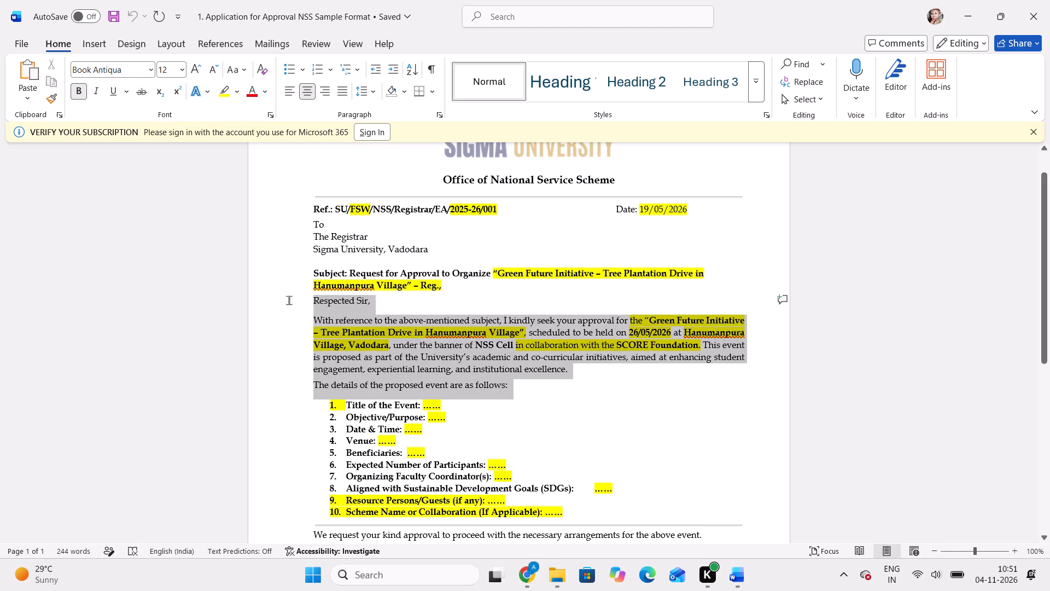
pyautogui.moveTo(289, 300); pyautogui.dragTo(314, 239)
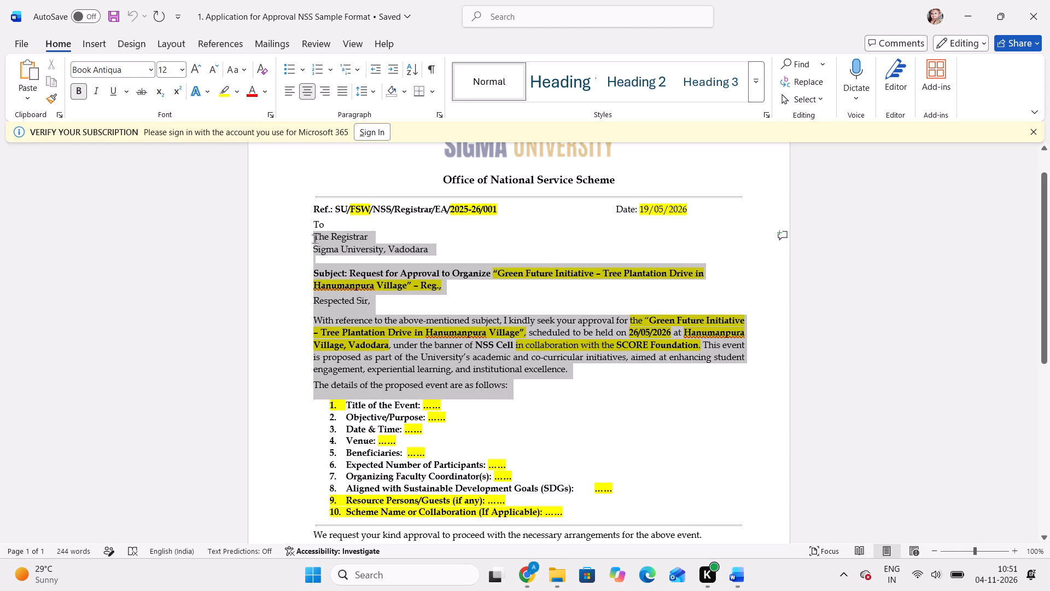
pyautogui.moveTo(314, 239); pyautogui.dragTo(355, 248)
pyautogui.click(355, 248)
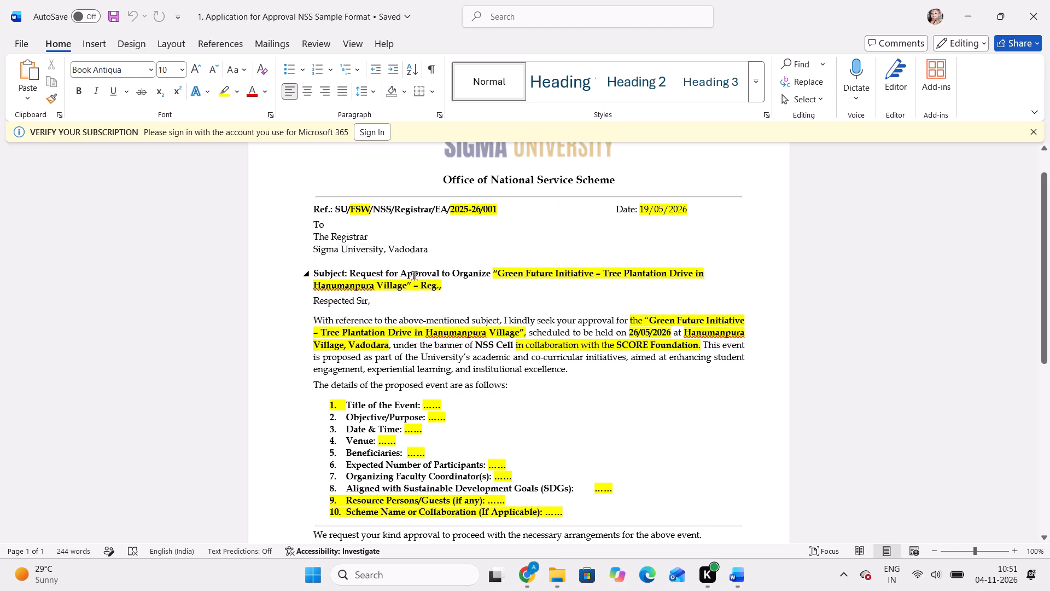
pyautogui.scroll(-2, 420, 282)
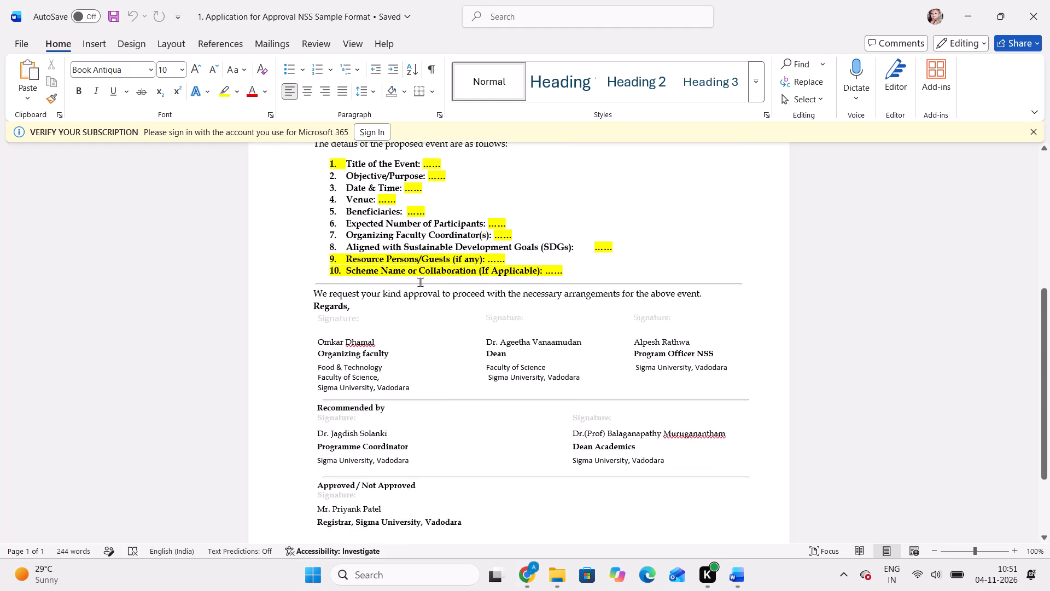
pyautogui.scroll(-1, 420, 282)
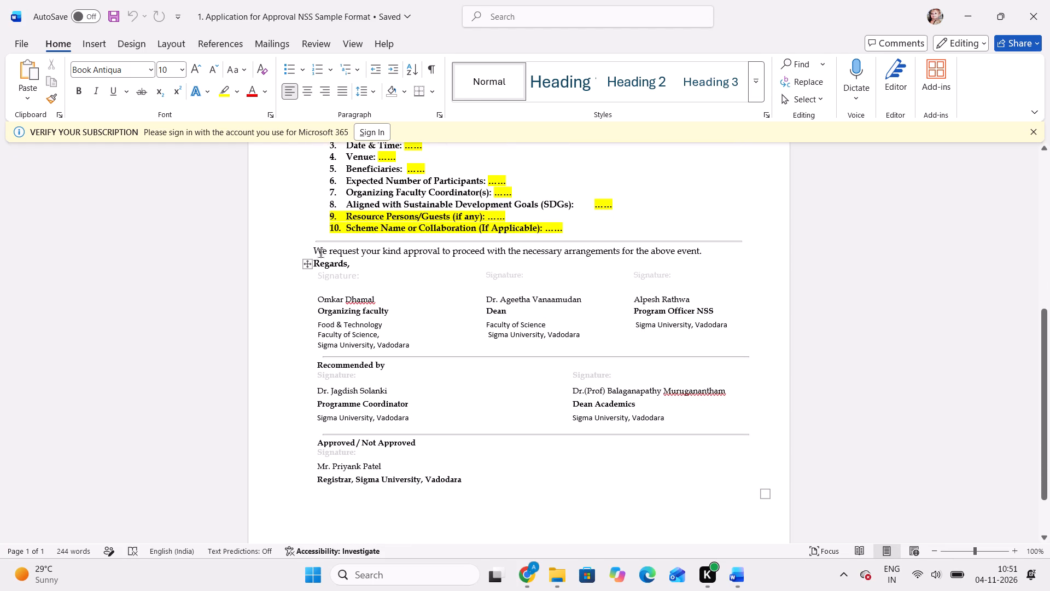
pyautogui.moveTo(317, 247); pyautogui.dragTo(471, 481)
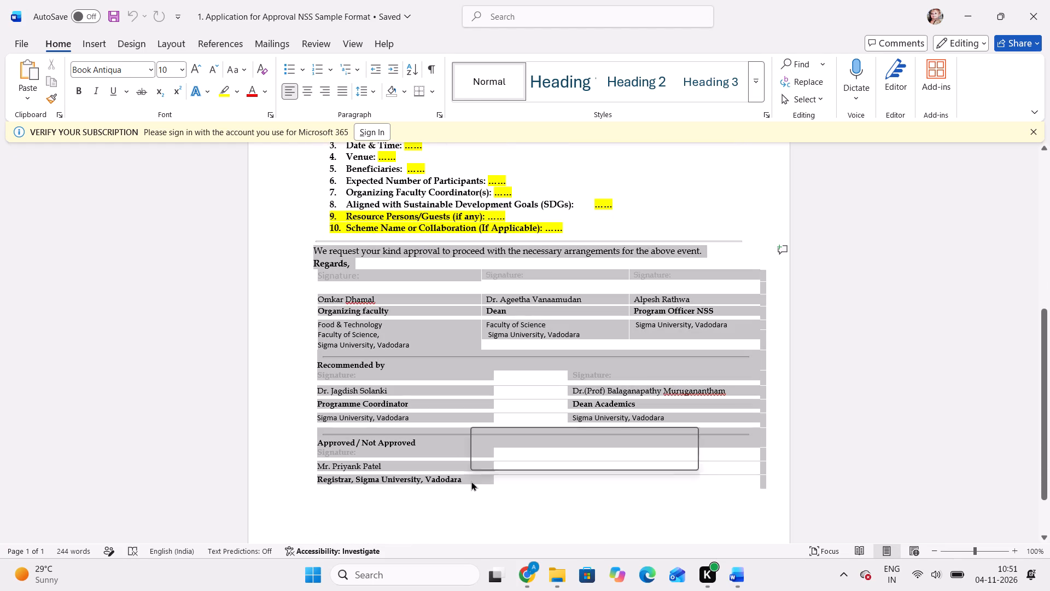
pyautogui.click(471, 481)
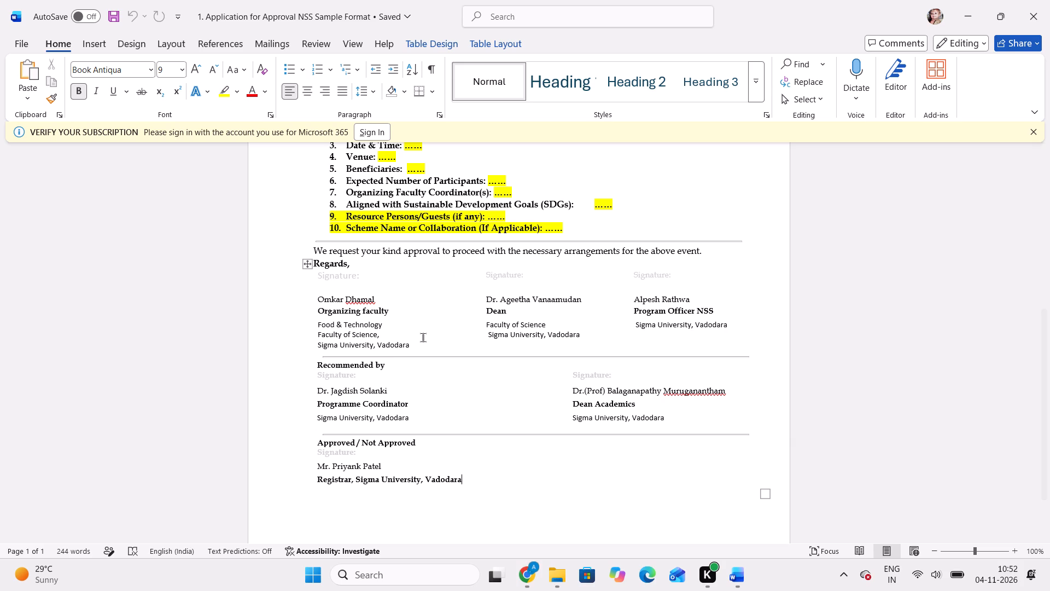
# Re-examine the whole sample letter from the reference line through the event details list to the registrar's approval block.
pyautogui.scroll(2, 423, 337)
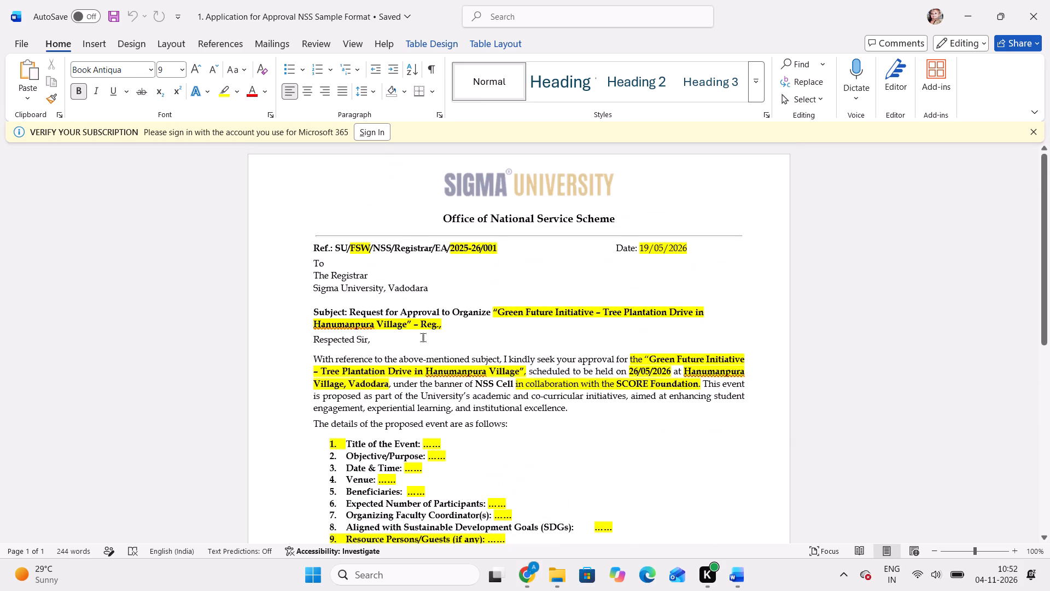
pyautogui.scroll(-1, 423, 337)
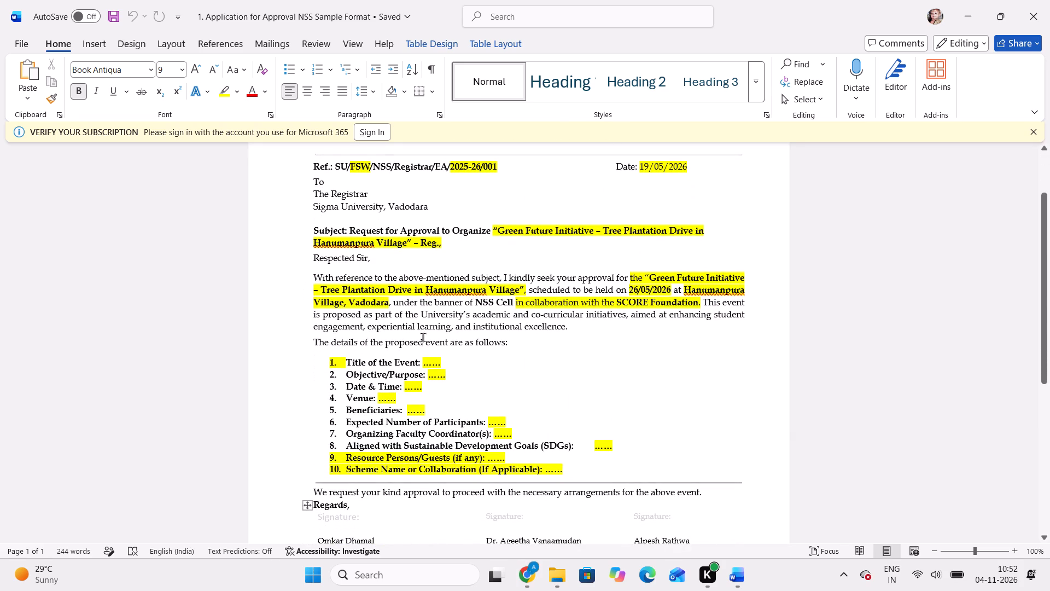
pyautogui.moveTo(313, 166); pyautogui.dragTo(581, 479)
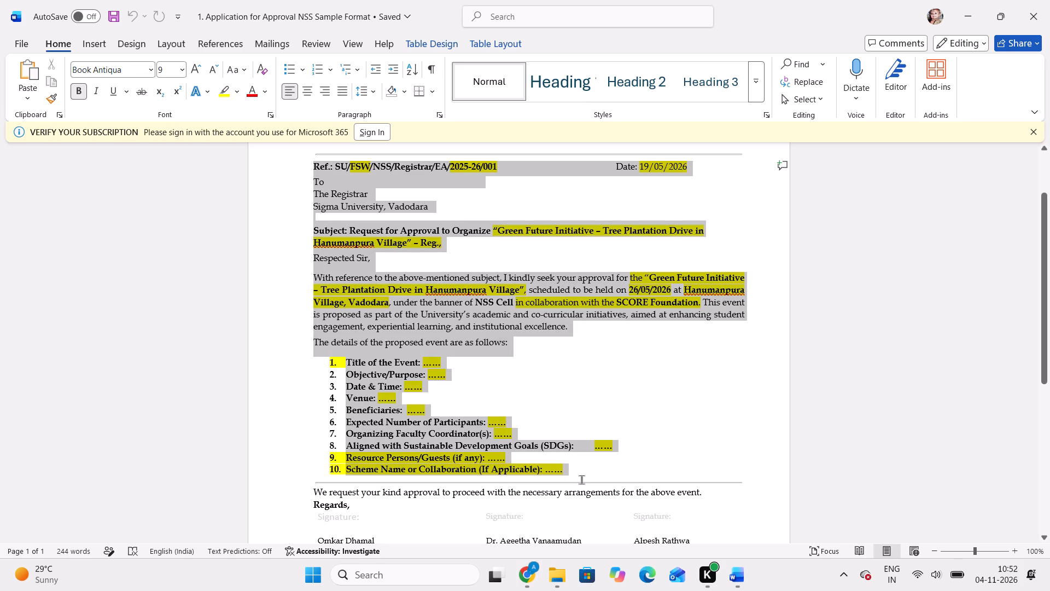
pyautogui.moveTo(581, 479); pyautogui.dragTo(532, 500)
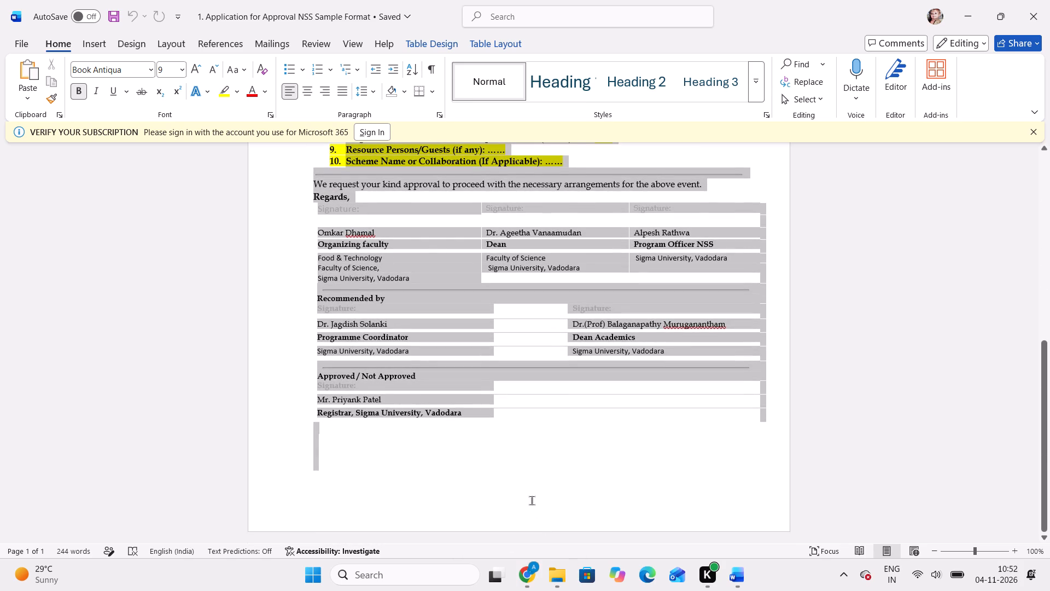
pyautogui.moveTo(532, 500); pyautogui.dragTo(507, 415)
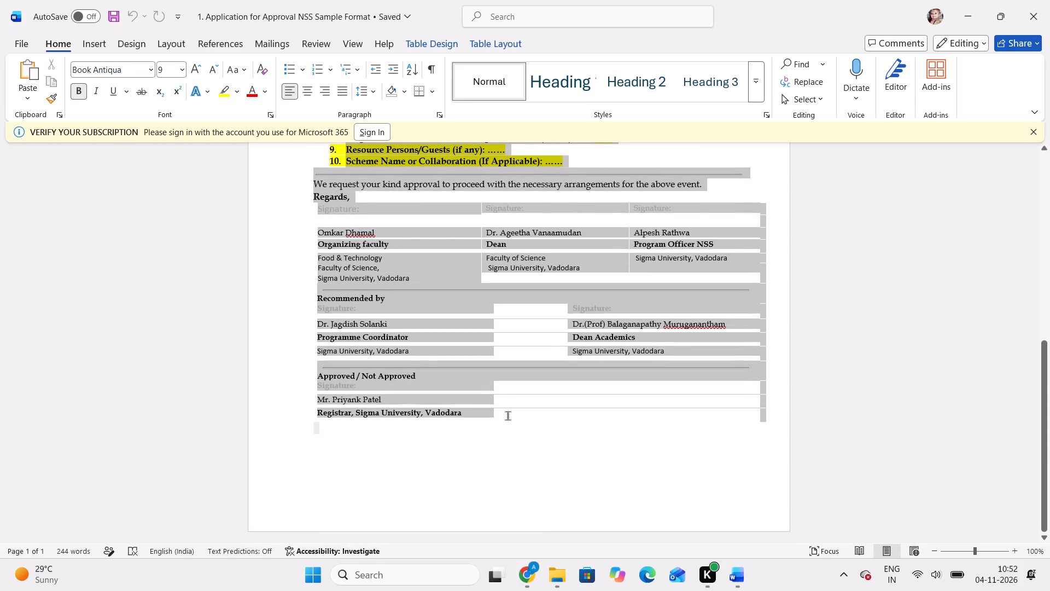
pyautogui.moveTo(507, 415); pyautogui.dragTo(464, 412)
pyautogui.moveTo(464, 412); pyautogui.dragTo(657, 373)
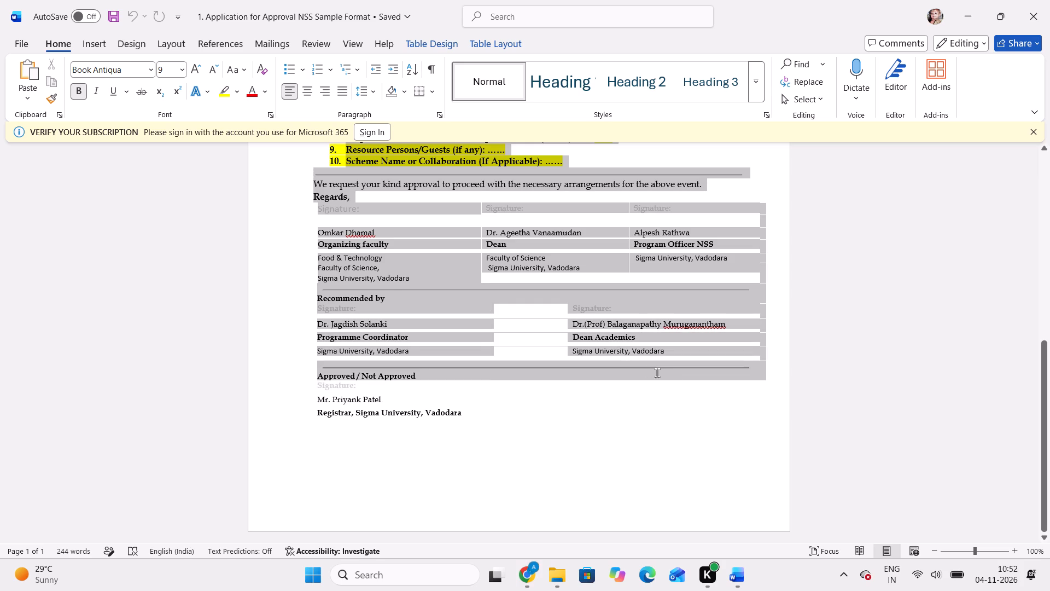
pyautogui.moveTo(657, 373); pyautogui.dragTo(576, 315)
pyautogui.scroll(1, 576, 315)
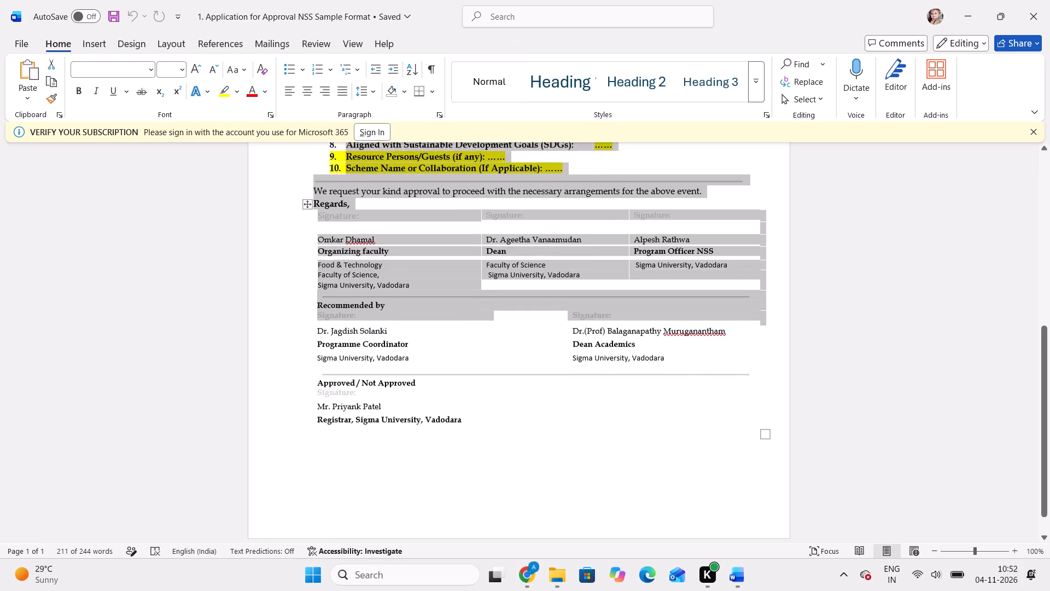
pyautogui.scroll(1, 576, 315)
pyautogui.click(576, 315)
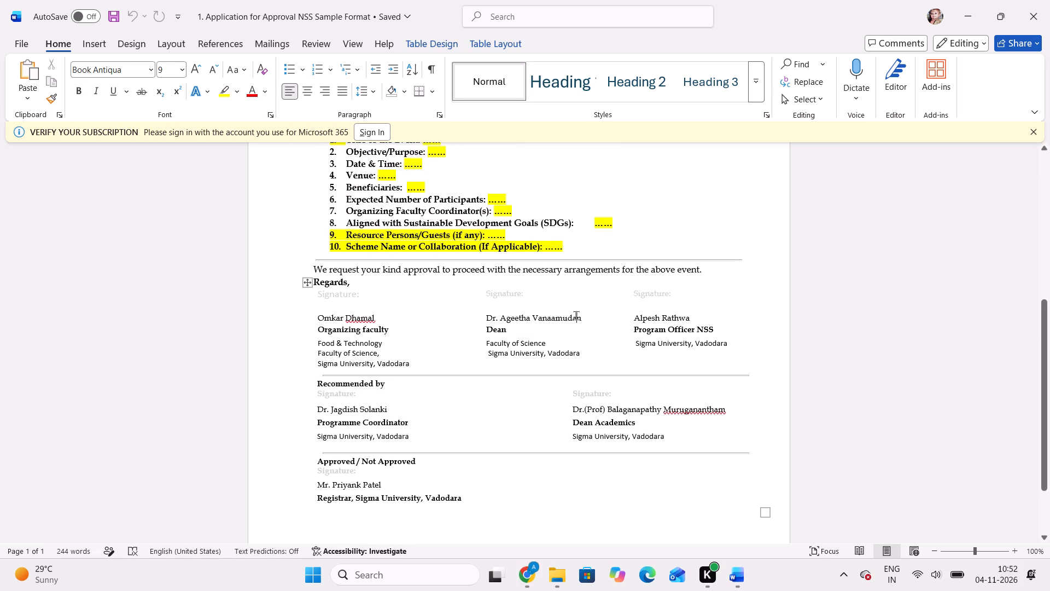
pyautogui.scroll(1, 576, 315)
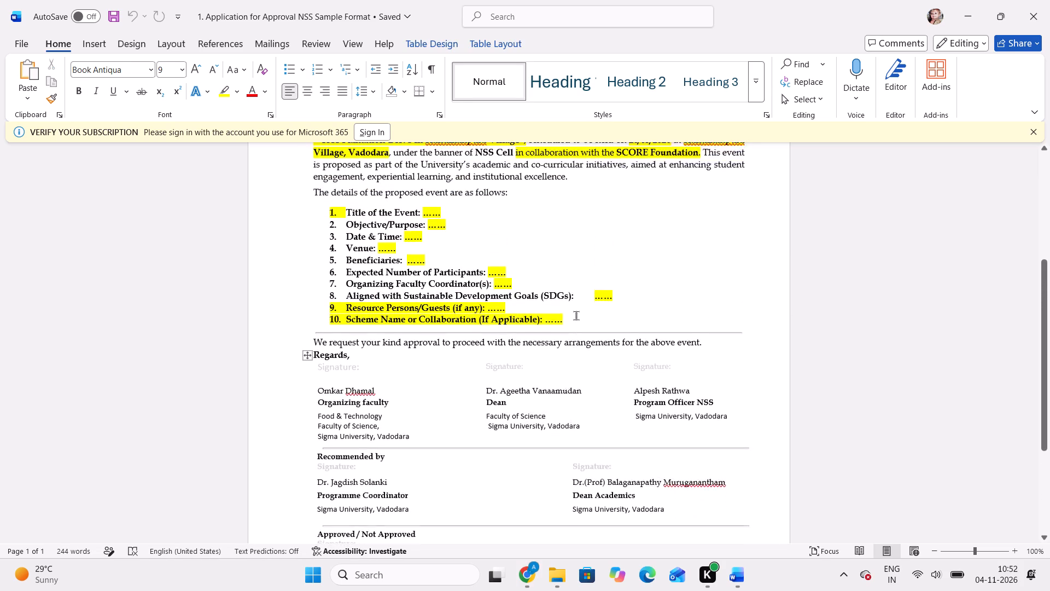
pyautogui.scroll(1, 576, 315)
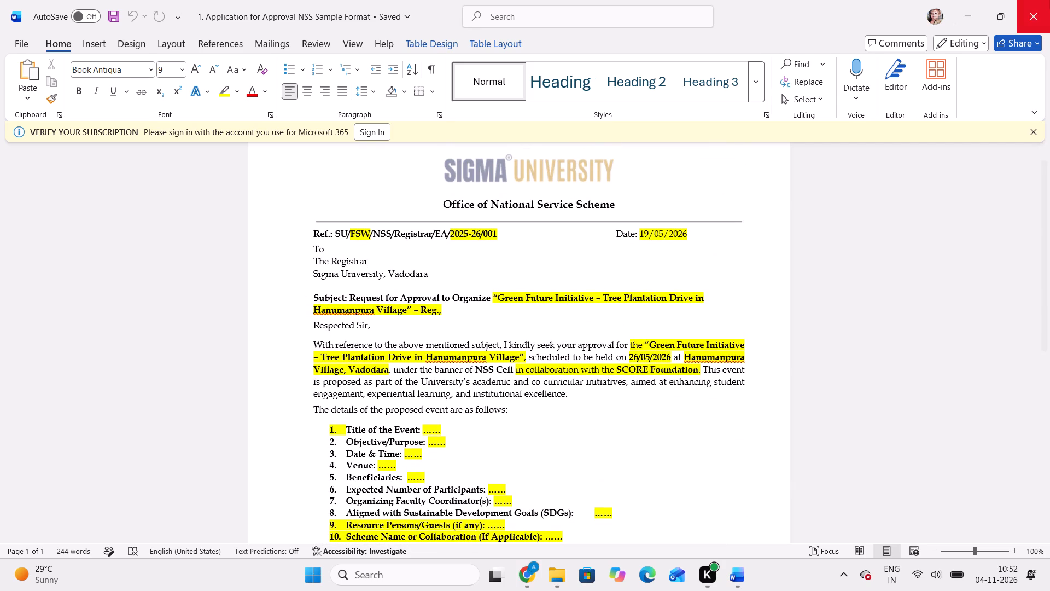
# Close the sample document, open "1. Application for Approval NSS Format" from Downloads, and dismiss the subscription sign-in prompt.
pyautogui.click(1049, 0)
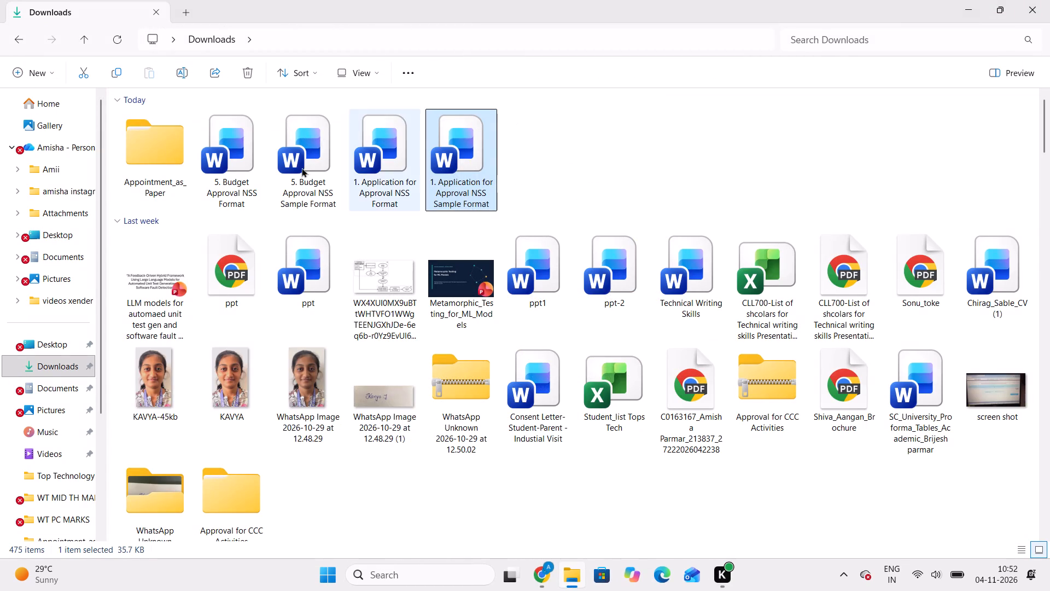
pyautogui.doubleClick(361, 170)
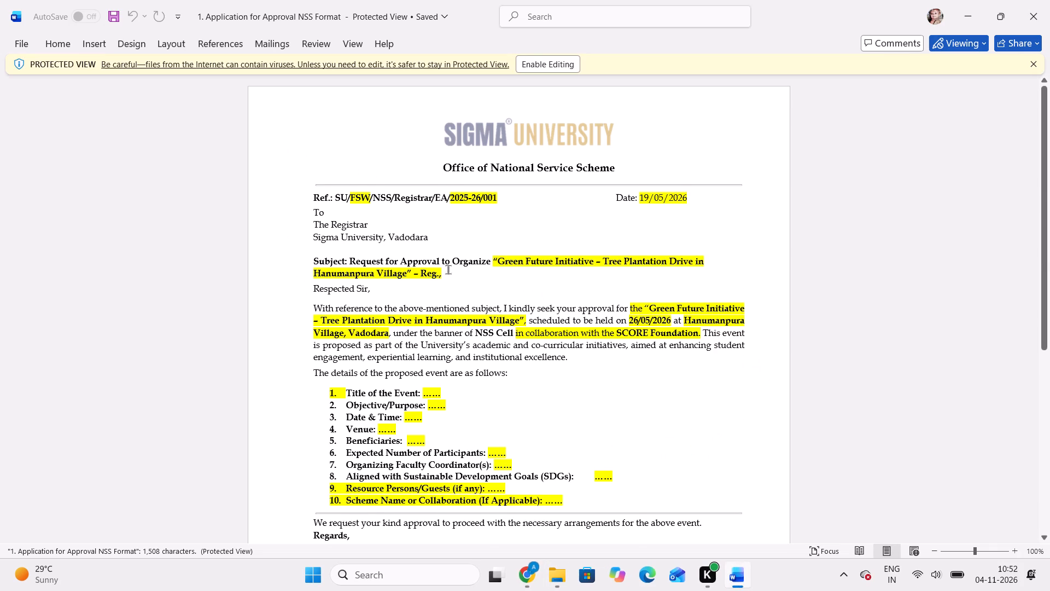
pyautogui.scroll(-1, 448, 269)
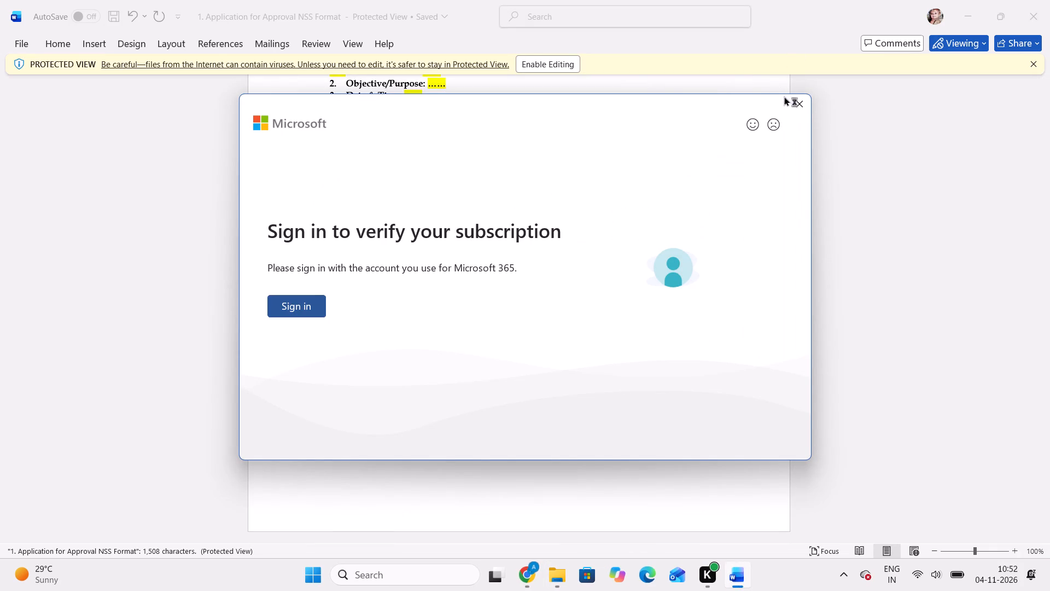
pyautogui.click(794, 104)
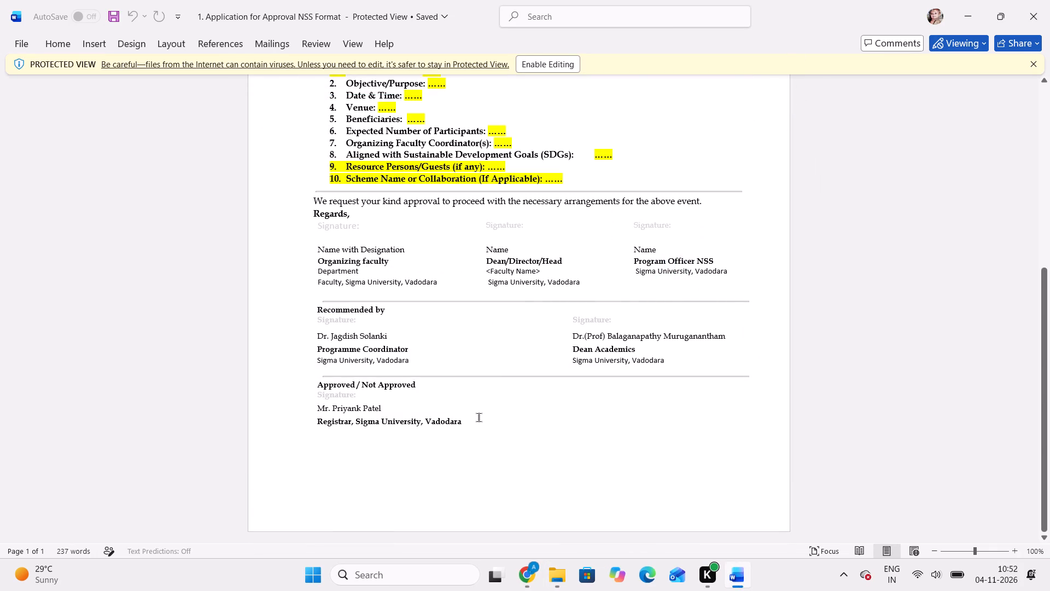
# Examine the NSS Format letter's signature blocks and its full text from the reference line to the registrar's approval block.
pyautogui.moveTo(469, 421); pyautogui.dragTo(349, 380)
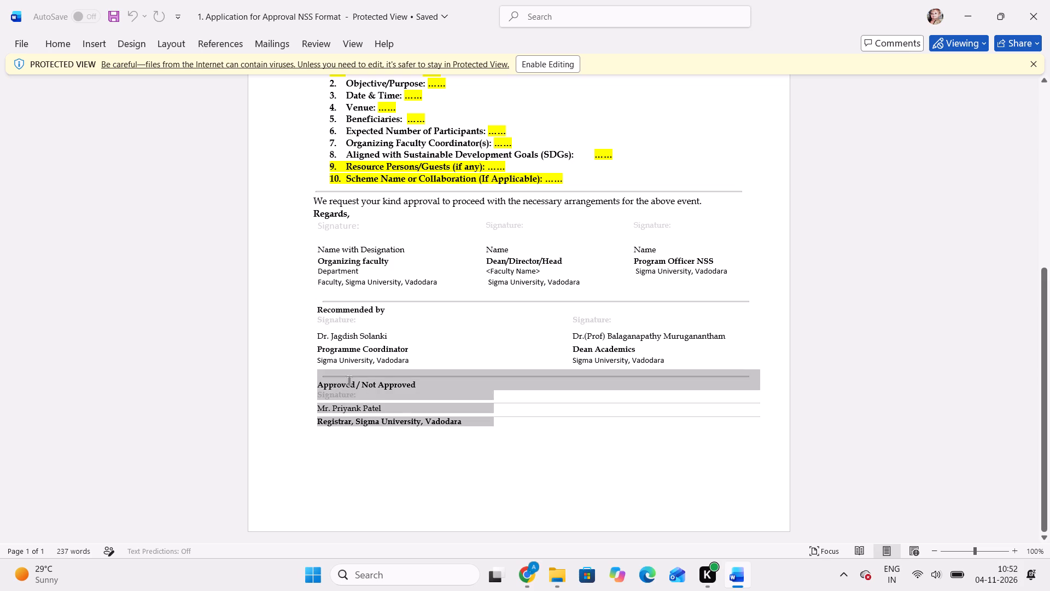
pyautogui.moveTo(349, 380); pyautogui.dragTo(336, 219)
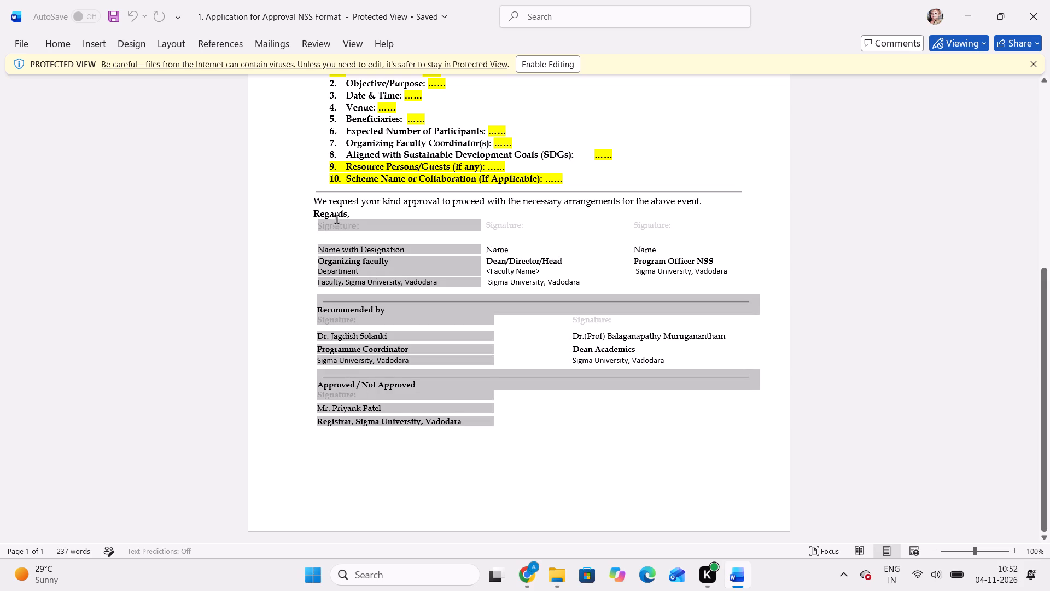
pyautogui.moveTo(336, 219); pyautogui.dragTo(316, 200)
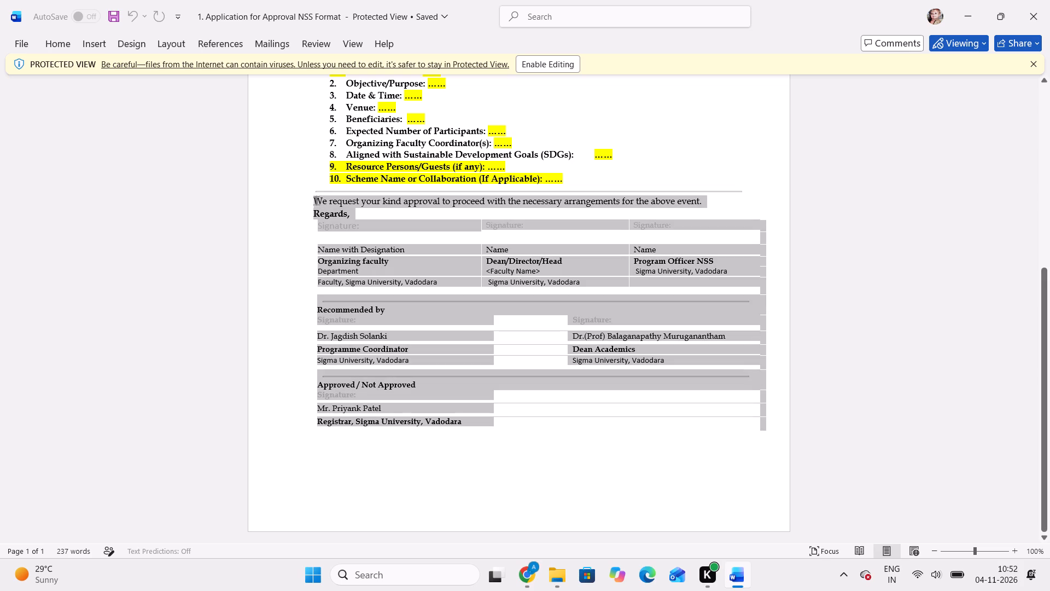
pyautogui.moveTo(316, 200); pyautogui.dragTo(316, 200)
pyautogui.scroll(1, 410, 312)
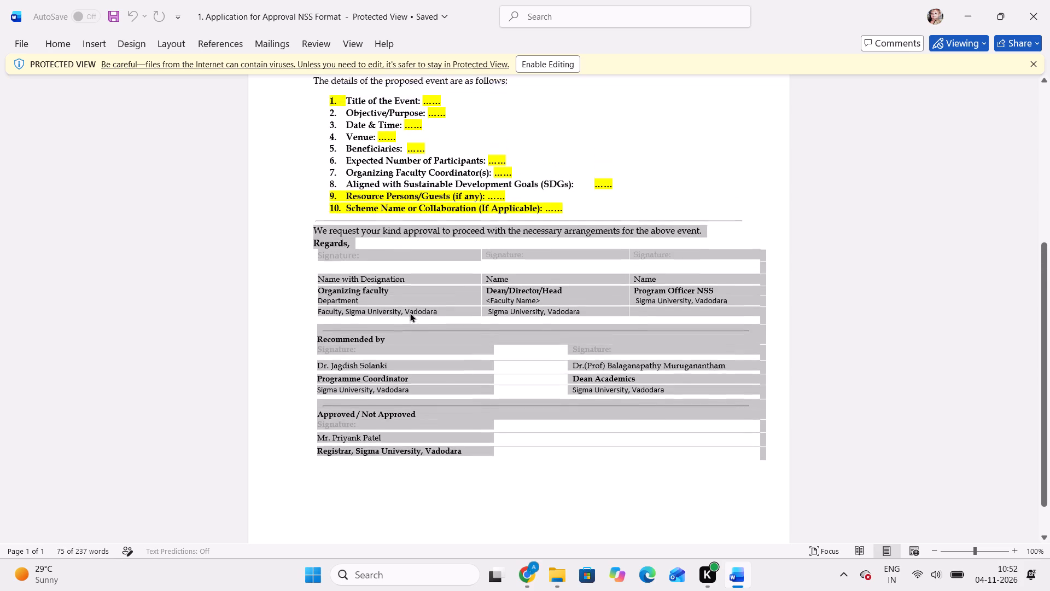
pyautogui.scroll(1, 410, 312)
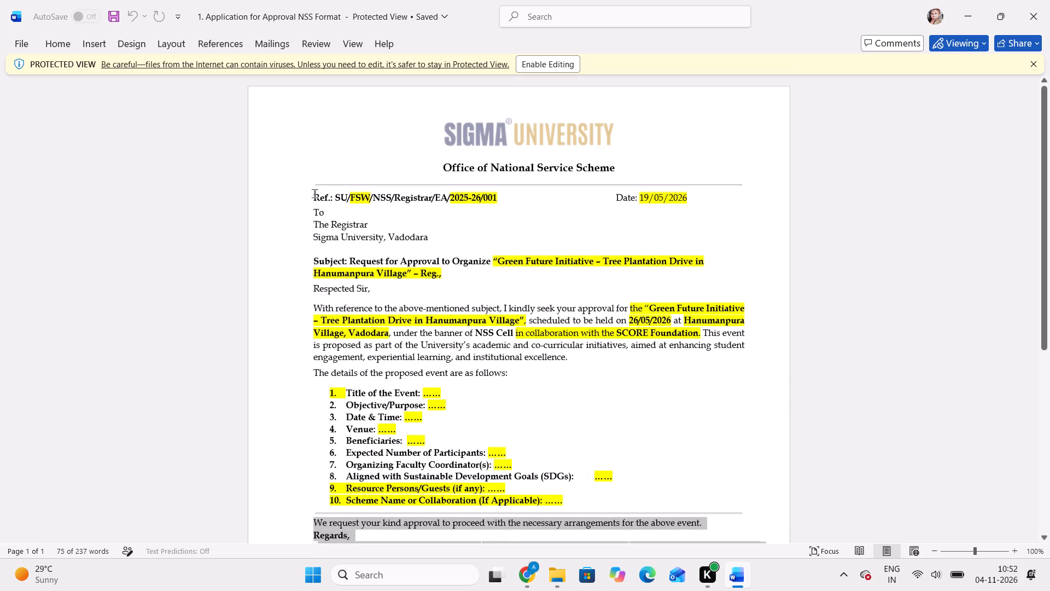
pyautogui.moveTo(314, 193); pyautogui.dragTo(523, 562)
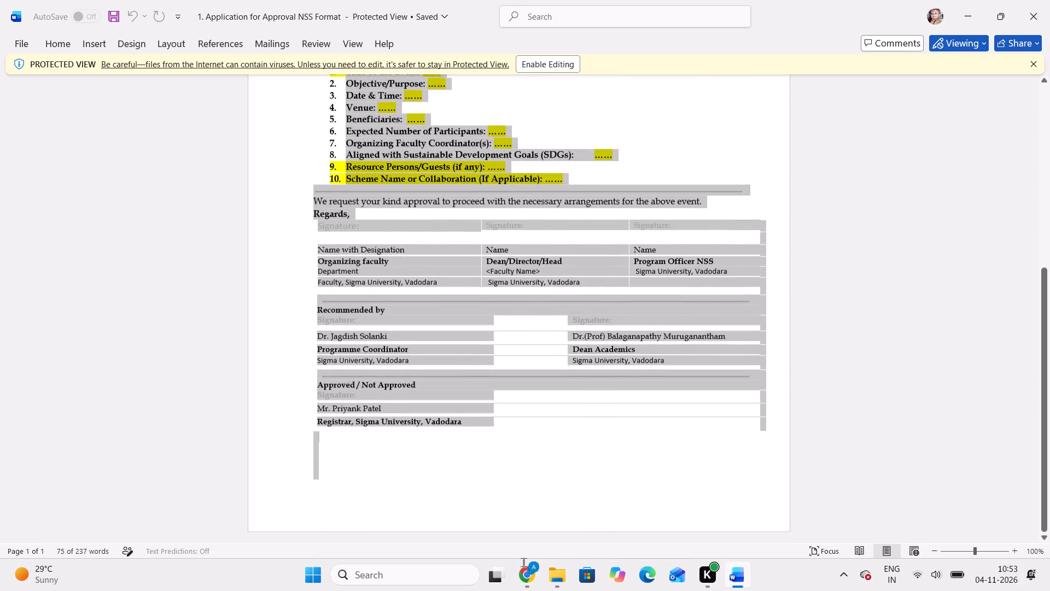
pyautogui.moveTo(523, 562); pyautogui.dragTo(495, 418)
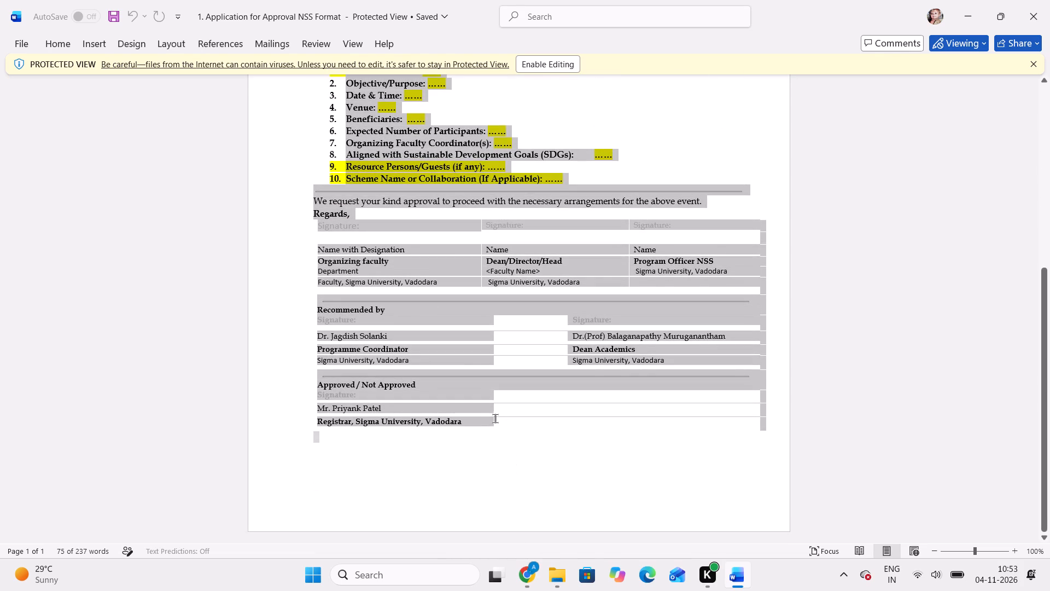
pyautogui.moveTo(495, 418); pyautogui.dragTo(493, 420)
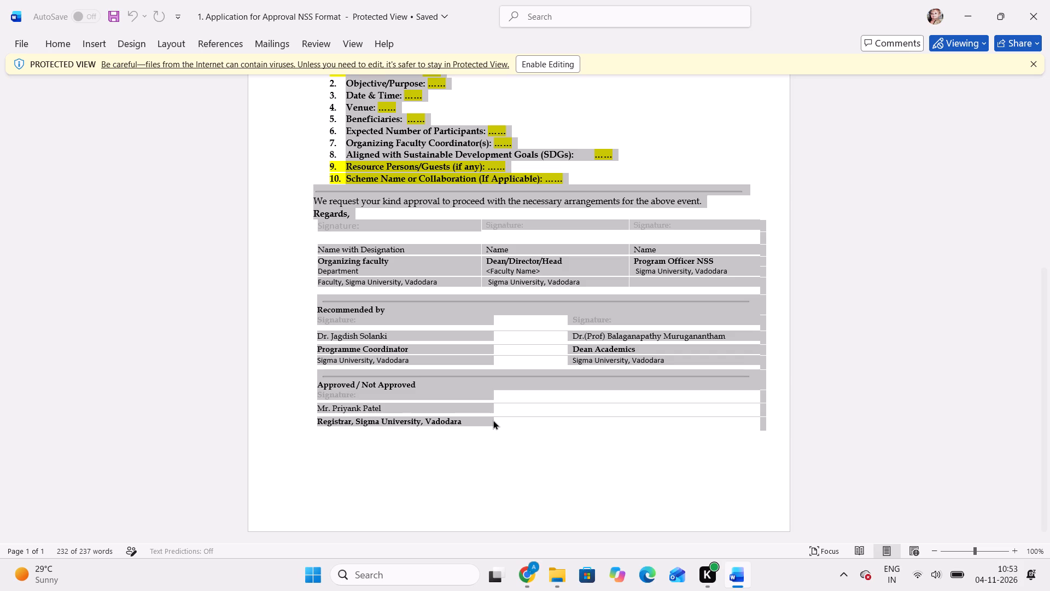
pyautogui.scroll(1, 493, 420)
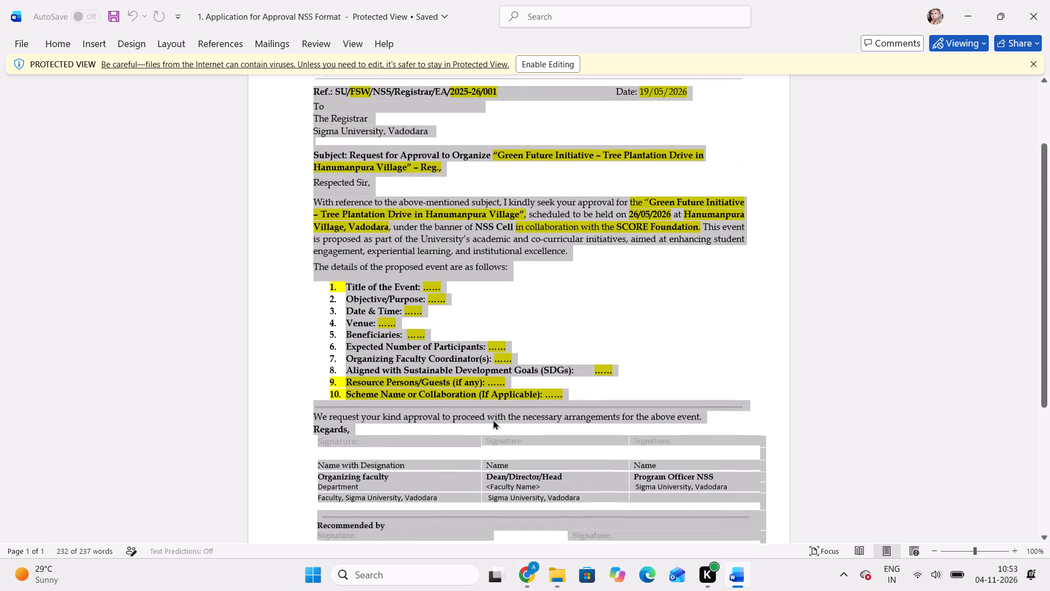
pyautogui.scroll(1, 493, 420)
pyautogui.hscroll(-1, 493, 420)
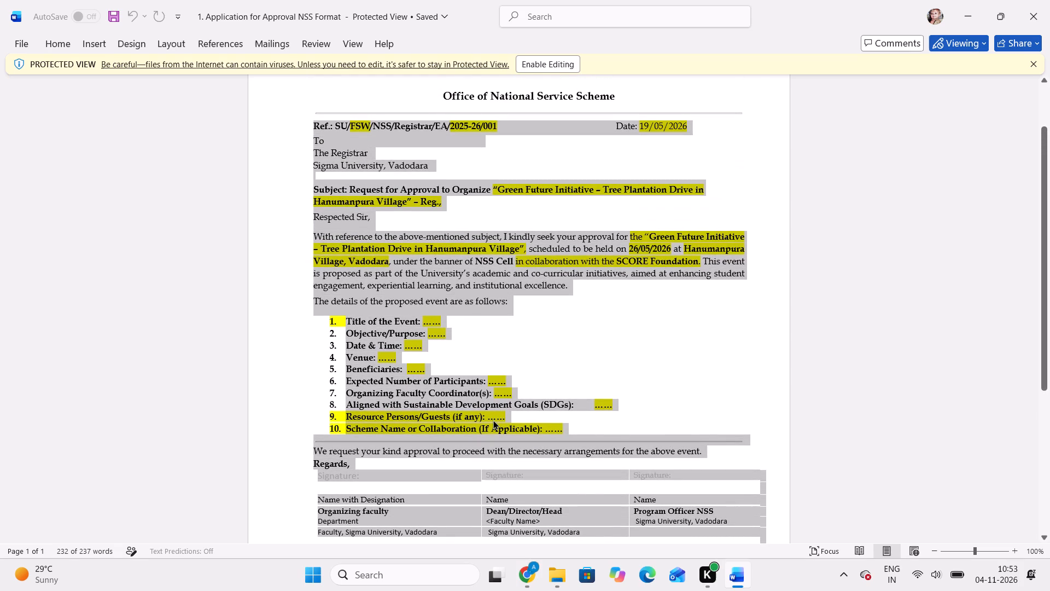
pyautogui.hscroll(-1, 493, 420)
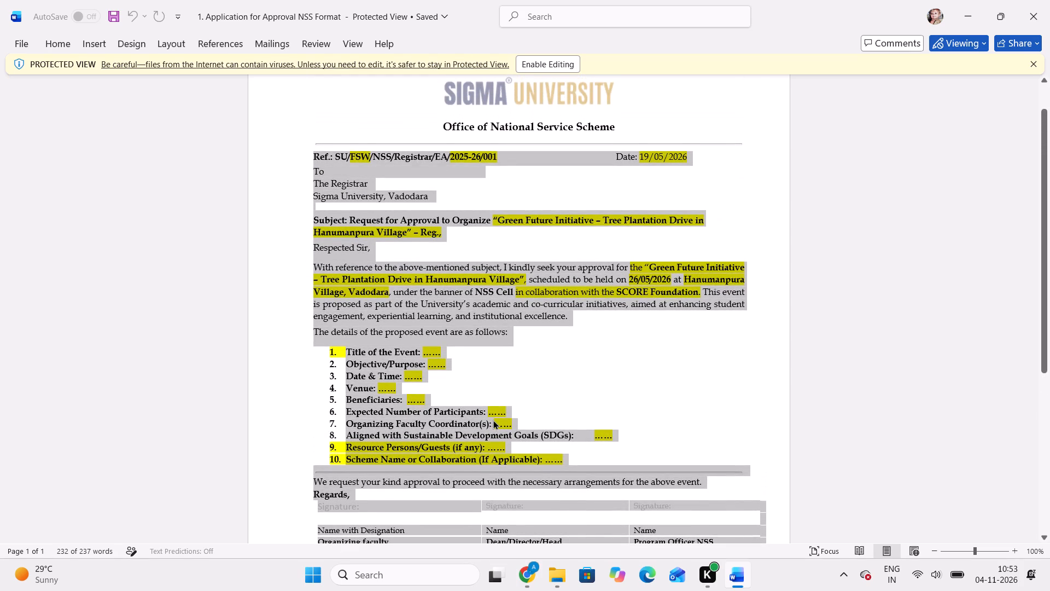
# Look over the NSS Format application letter down to the registrar's approval block, and close the document.
pyautogui.hscroll(-1, 493, 420)
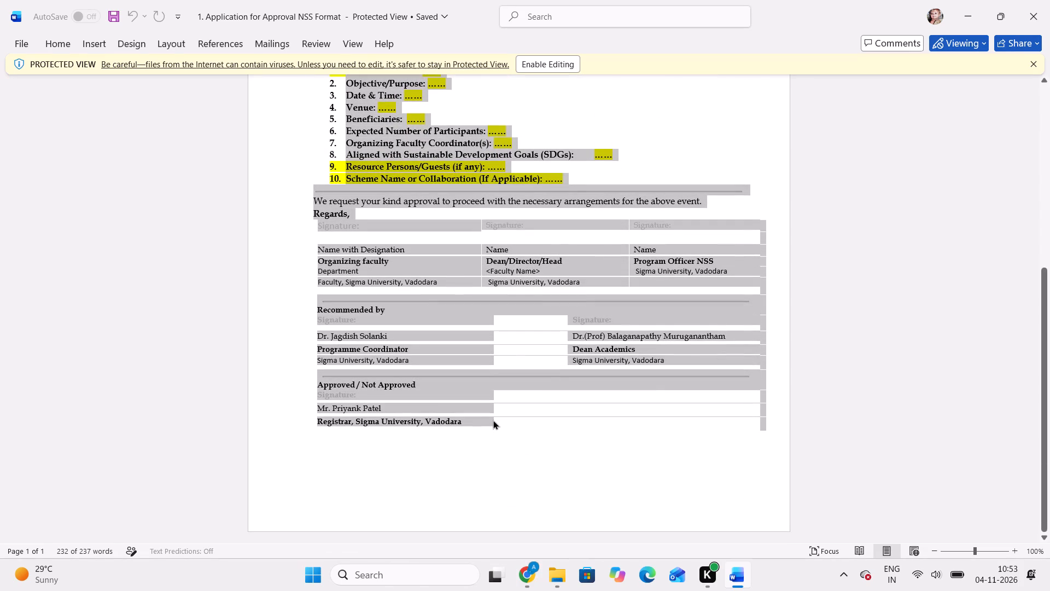
pyautogui.hscroll(-1, 493, 420)
pyautogui.click(493, 420)
pyautogui.click(493, 420)
pyautogui.click(1049, 0)
# Open "5. Budget Approval NSS Sample Format" from Downloads, review its budget table and signature blocks without signing in, and close it.
pyautogui.click(694, 105)
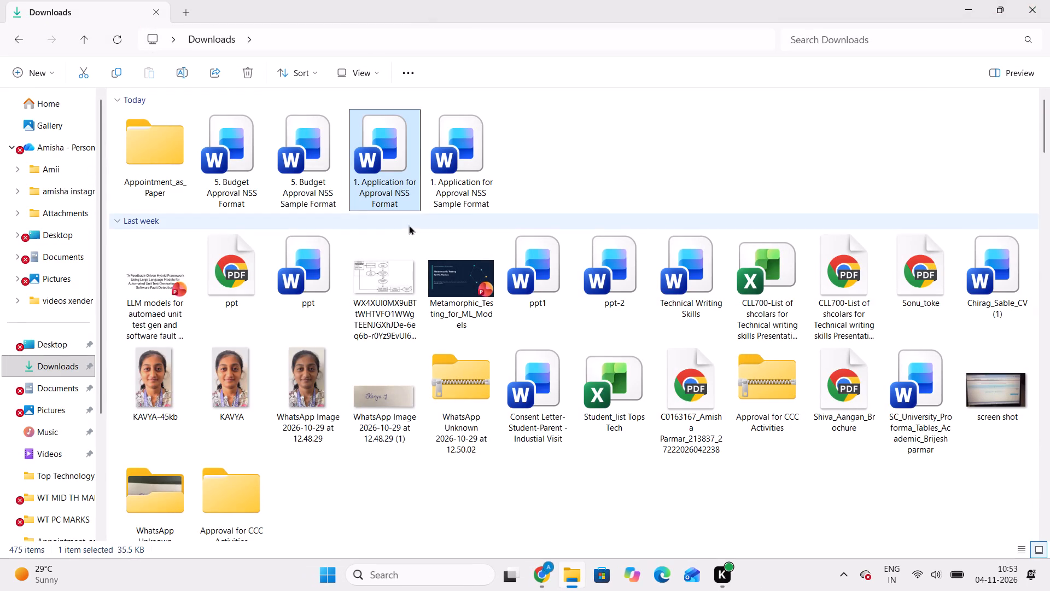
pyautogui.doubleClick(309, 174)
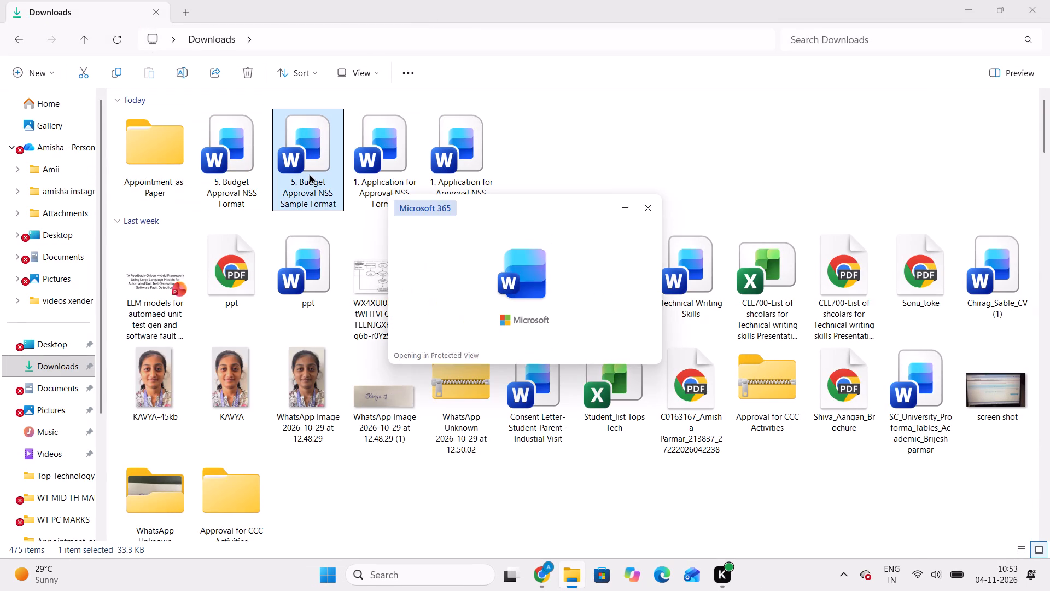
pyautogui.scroll(-1, 583, 345)
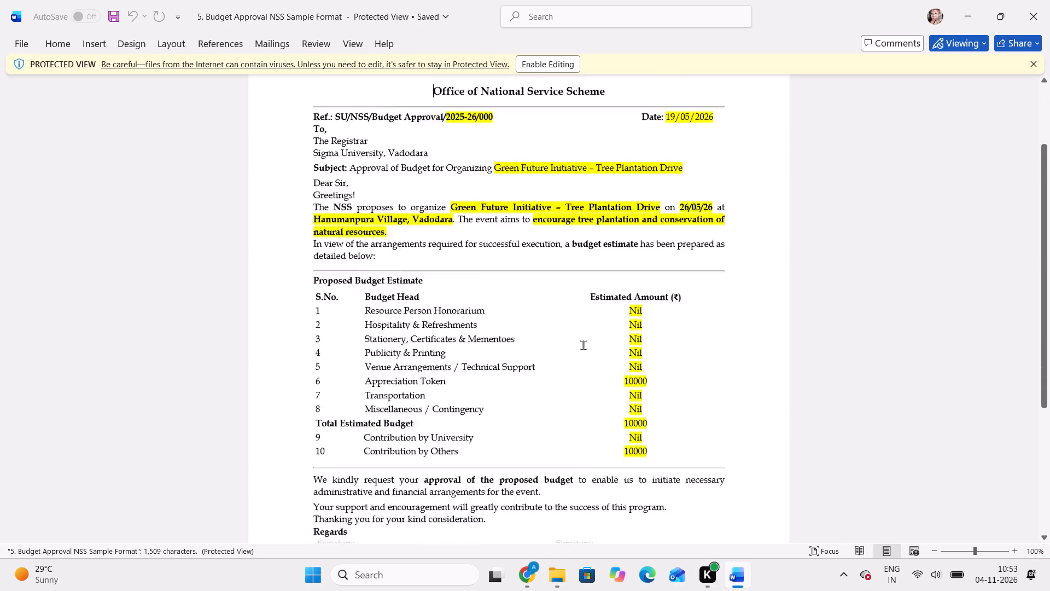
pyautogui.scroll(-1, 583, 345)
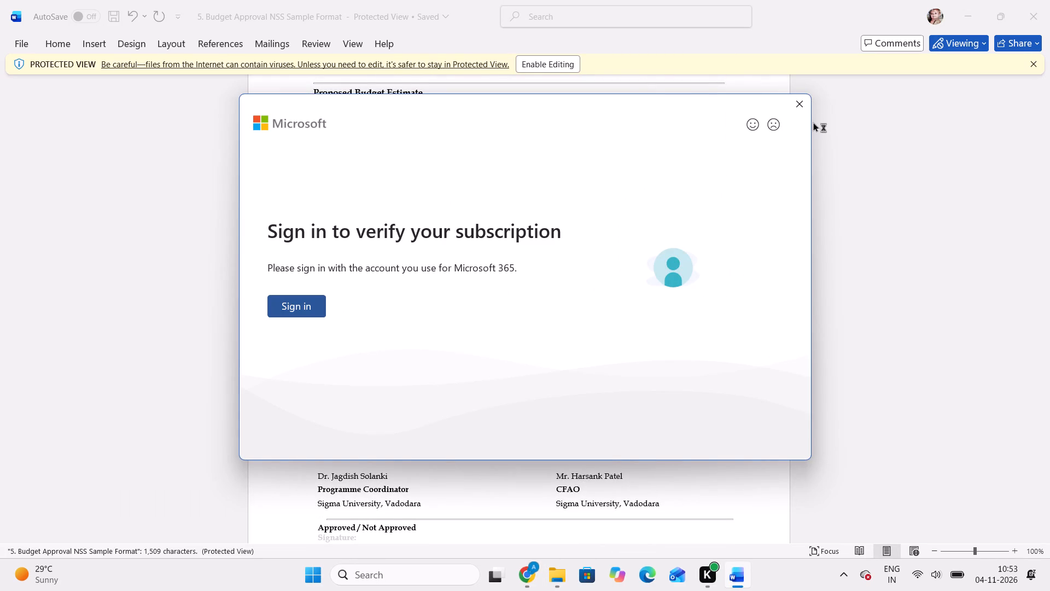
pyautogui.click(803, 107)
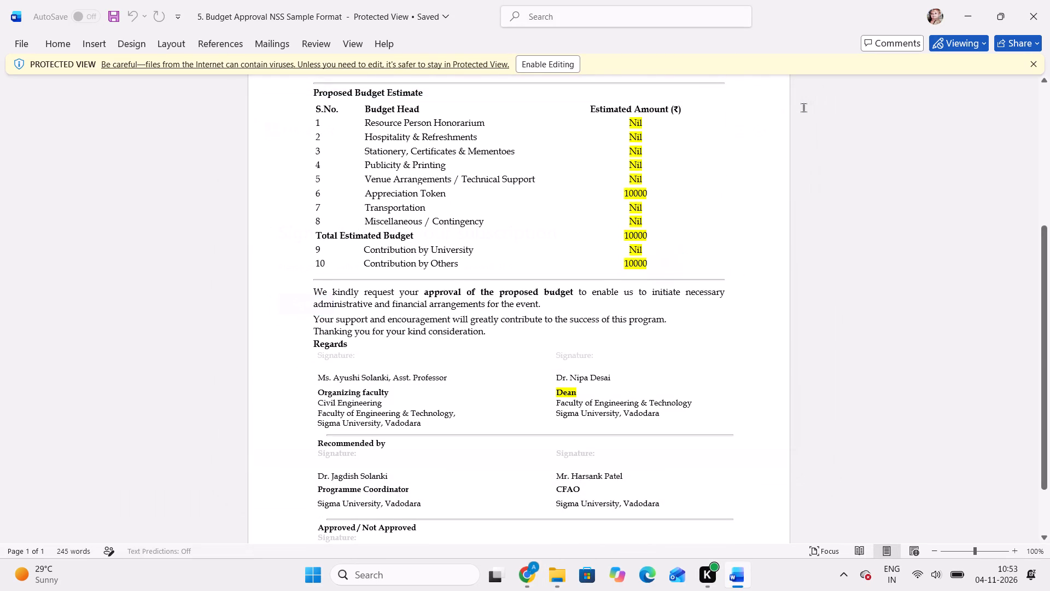
pyautogui.scroll(1, 648, 318)
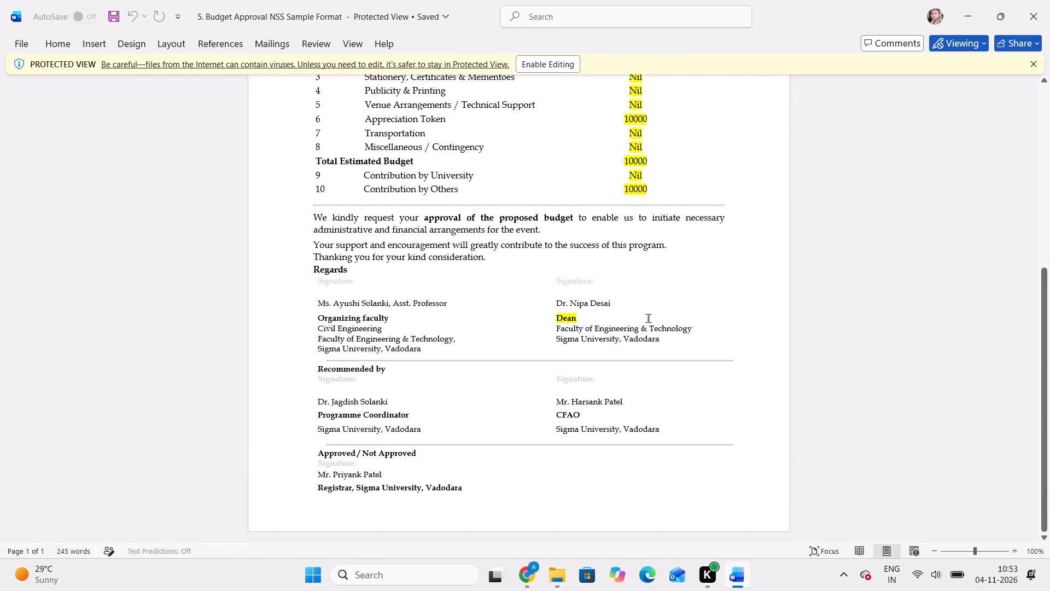
pyautogui.scroll(1, 648, 318)
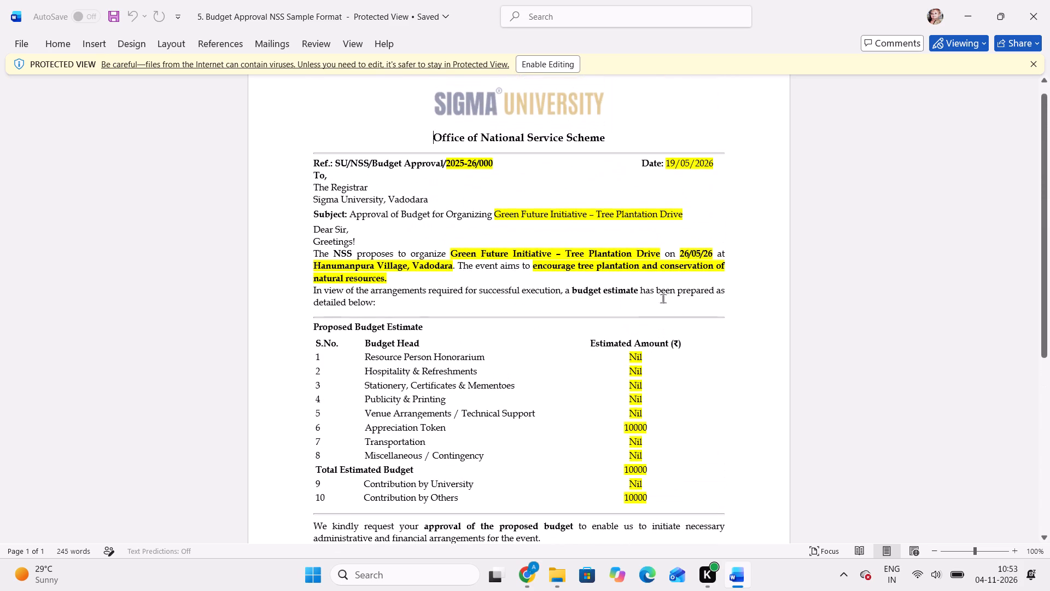
pyautogui.click(1047, 2)
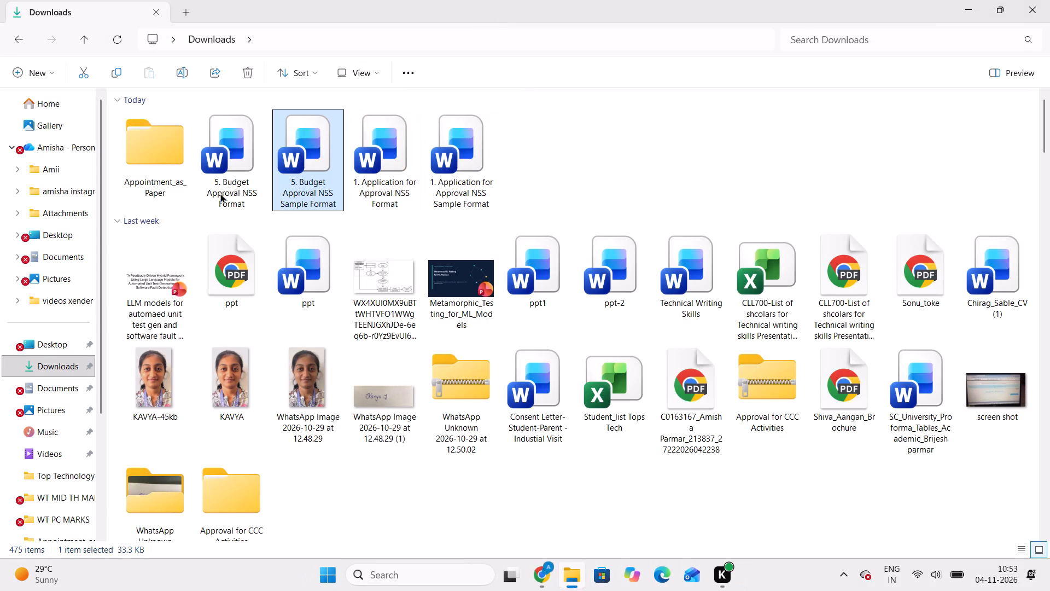
# Open "5. Budget Approval NSS Format" without signing in, examine its text from the reference line to the budget table introduction, and close it.
pyautogui.doubleClick(225, 175)
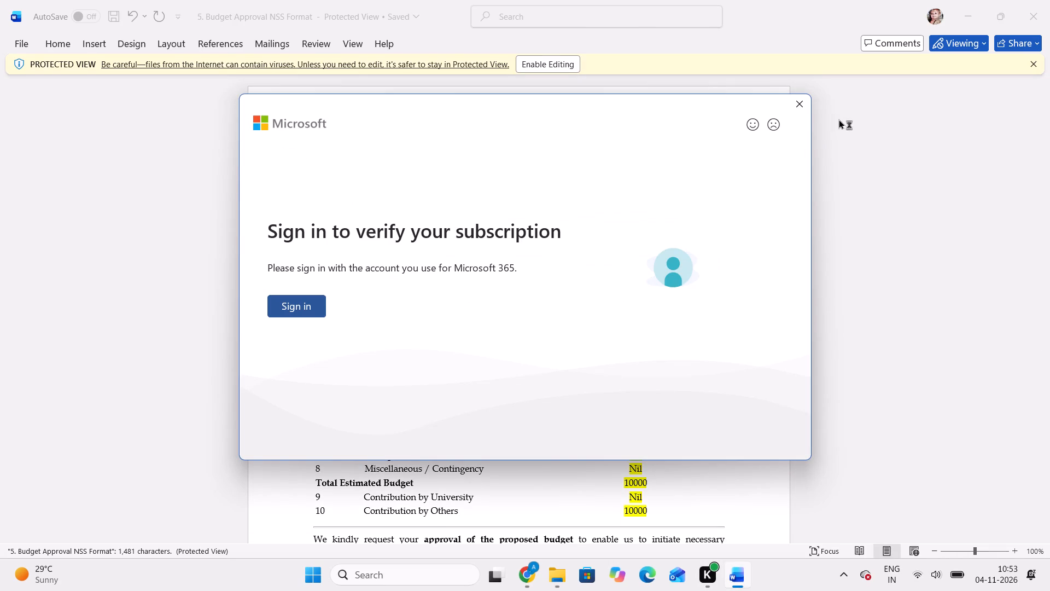
pyautogui.click(800, 101)
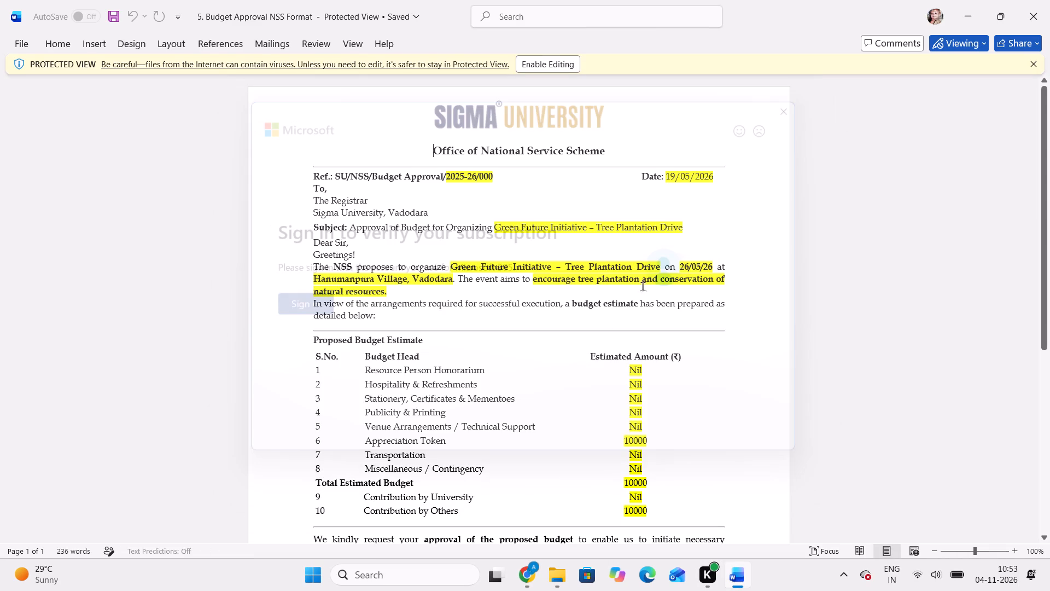
pyautogui.moveTo(377, 315); pyautogui.dragTo(322, 187)
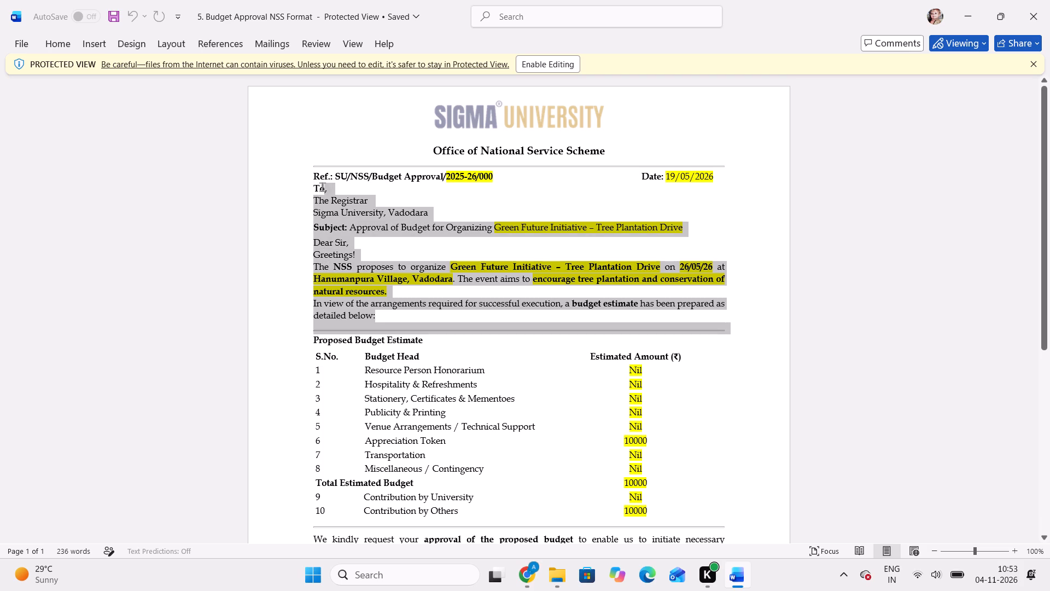
pyautogui.click(301, 187)
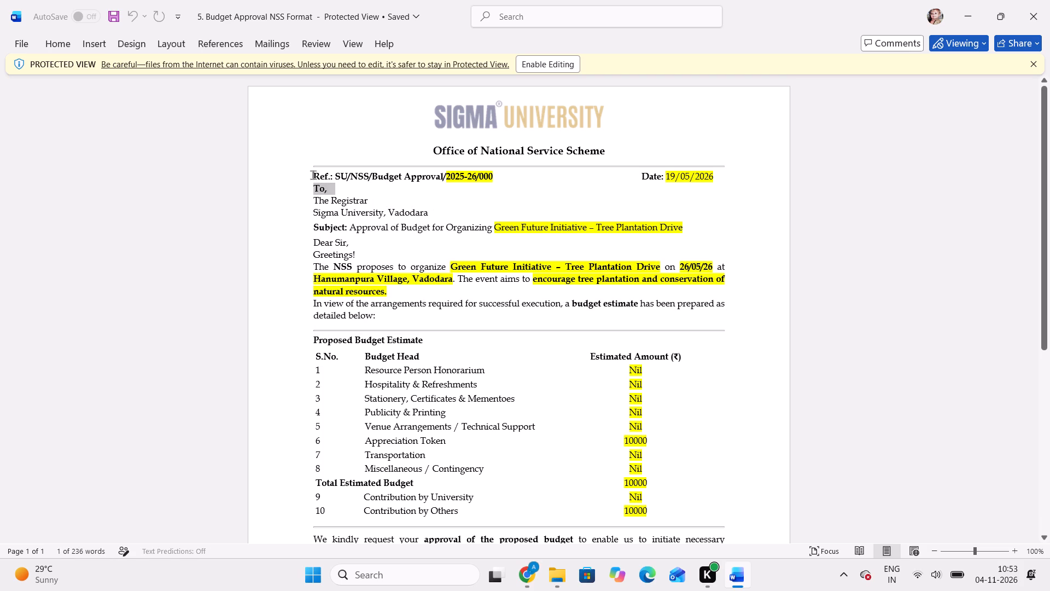
pyautogui.moveTo(313, 175); pyautogui.dragTo(399, 321)
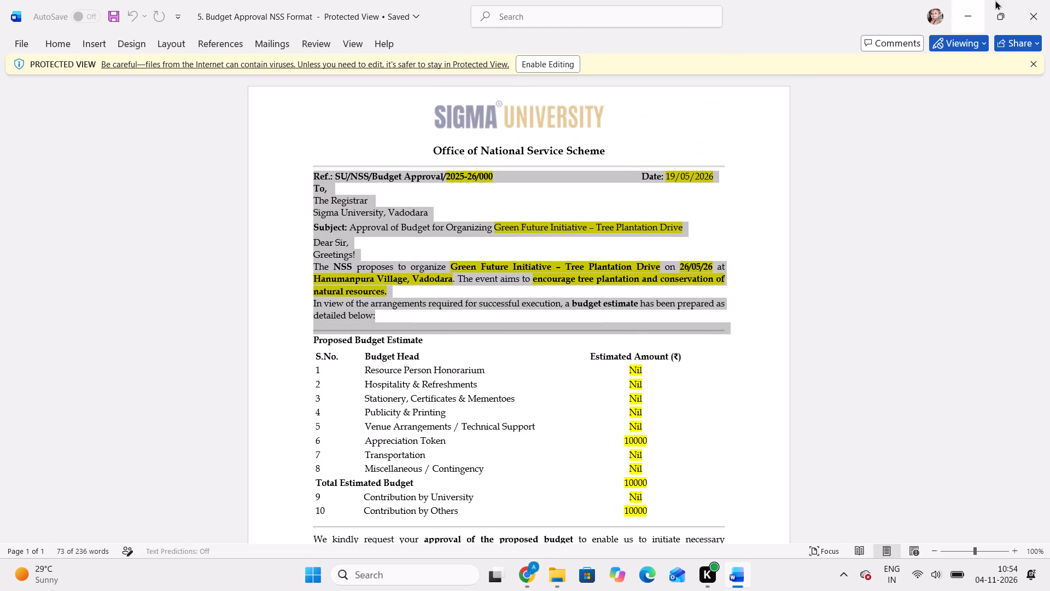
pyautogui.click(1049, 0)
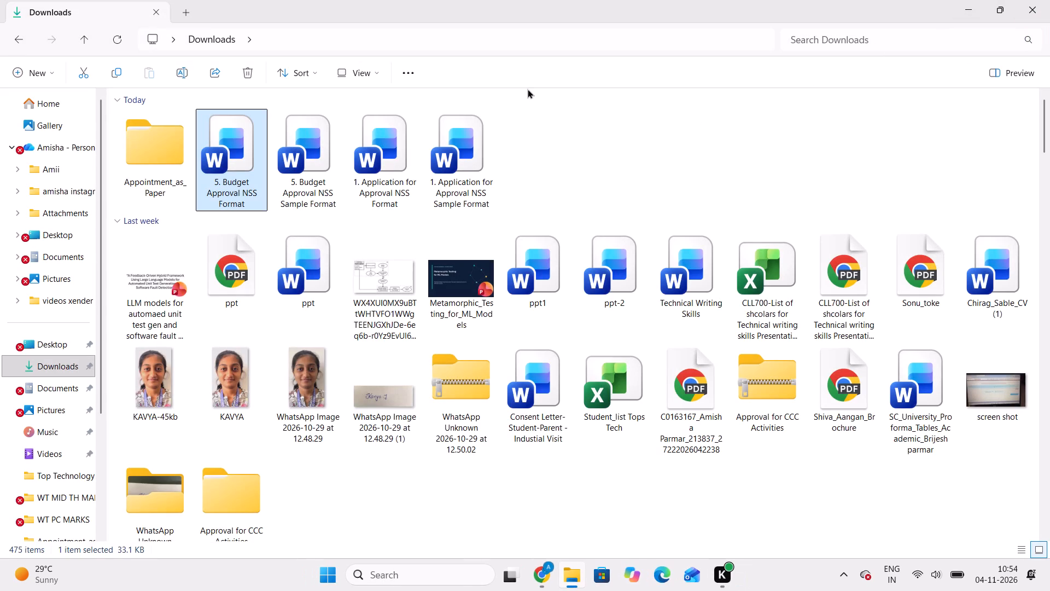
# Reopen "5. Budget Approval NSS Sample Format", dismiss the sign-in prompt, and examine the letter text above the Proposed Budget Estimate table.
pyautogui.doubleClick(311, 181)
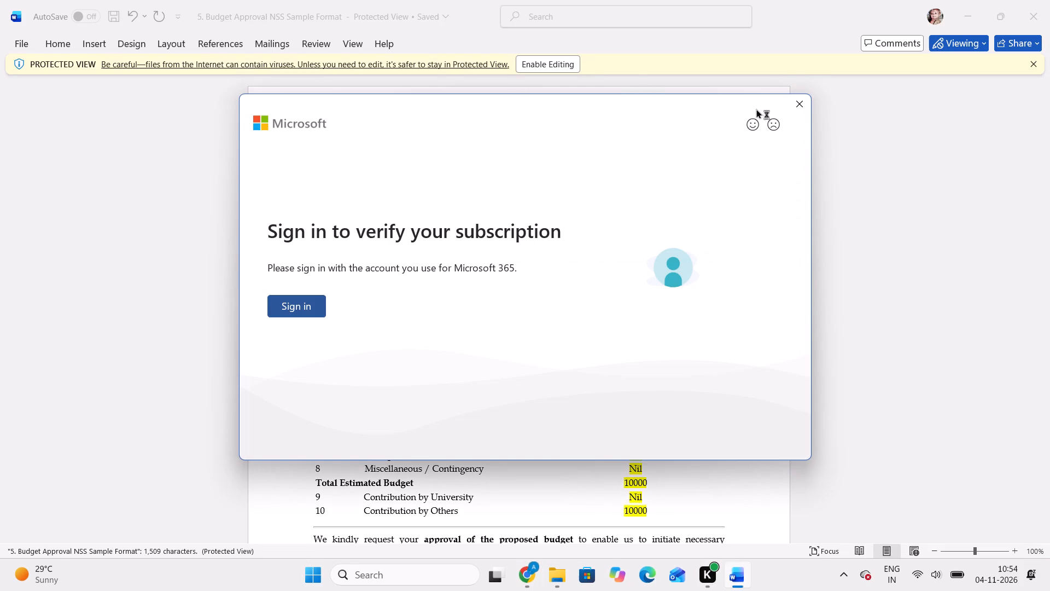
pyautogui.click(791, 98)
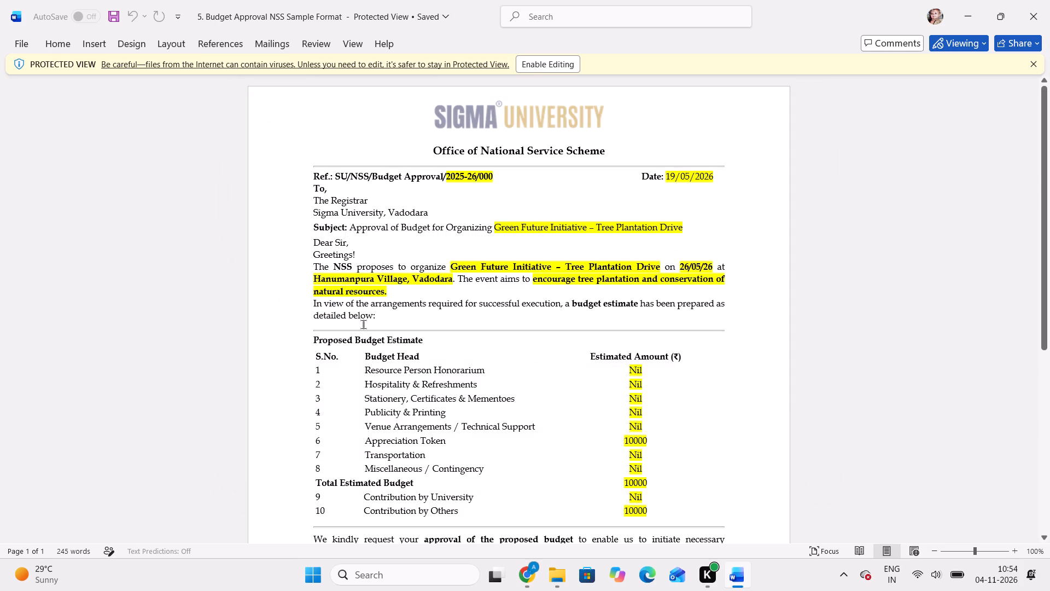
pyautogui.moveTo(394, 319); pyautogui.dragTo(382, 303)
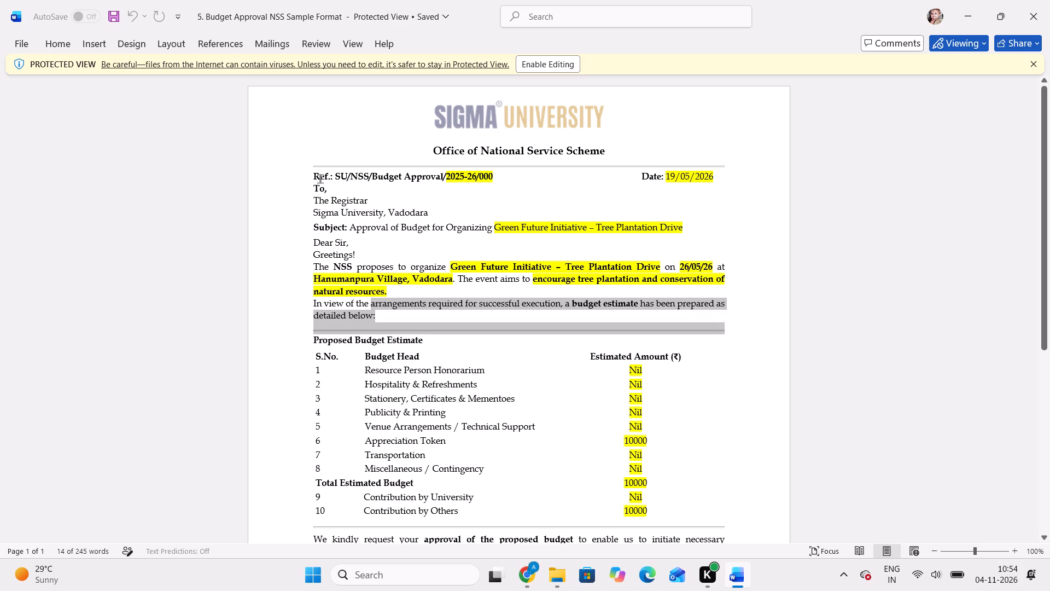
# Select the full letter text from the "Office of National Service Scheme" heading down to the Registrar, Sigma University line.
pyautogui.moveTo(316, 176); pyautogui.dragTo(524, 575)
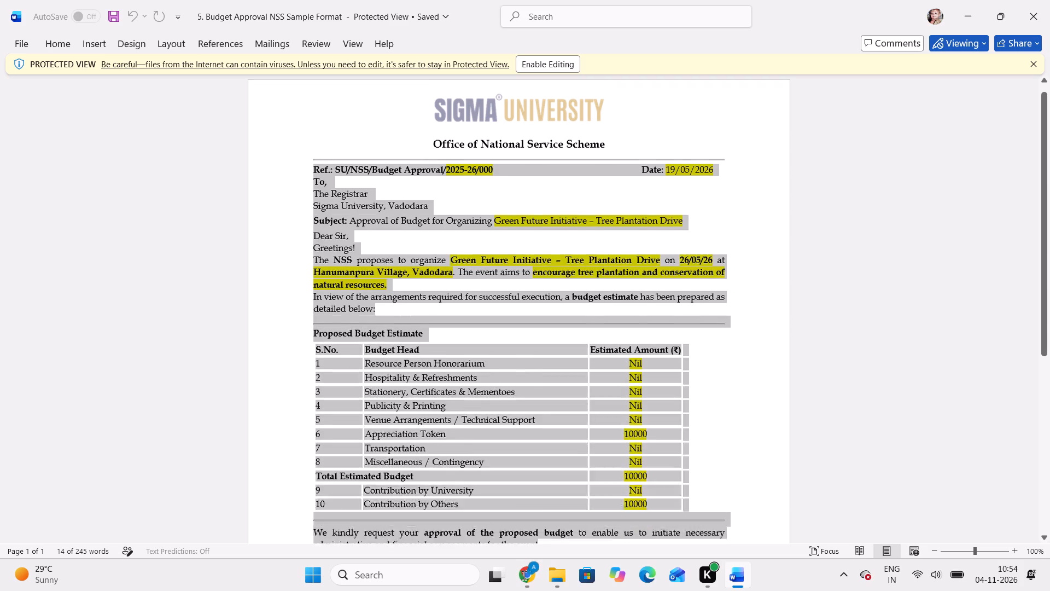
pyautogui.moveTo(524, 575); pyautogui.dragTo(483, 432)
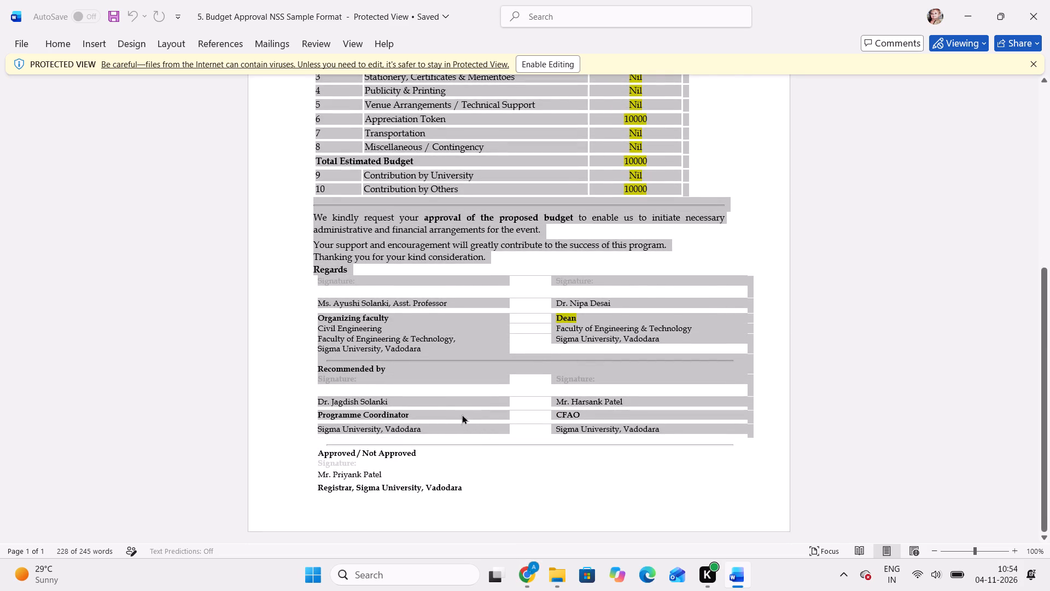
pyautogui.click(448, 404)
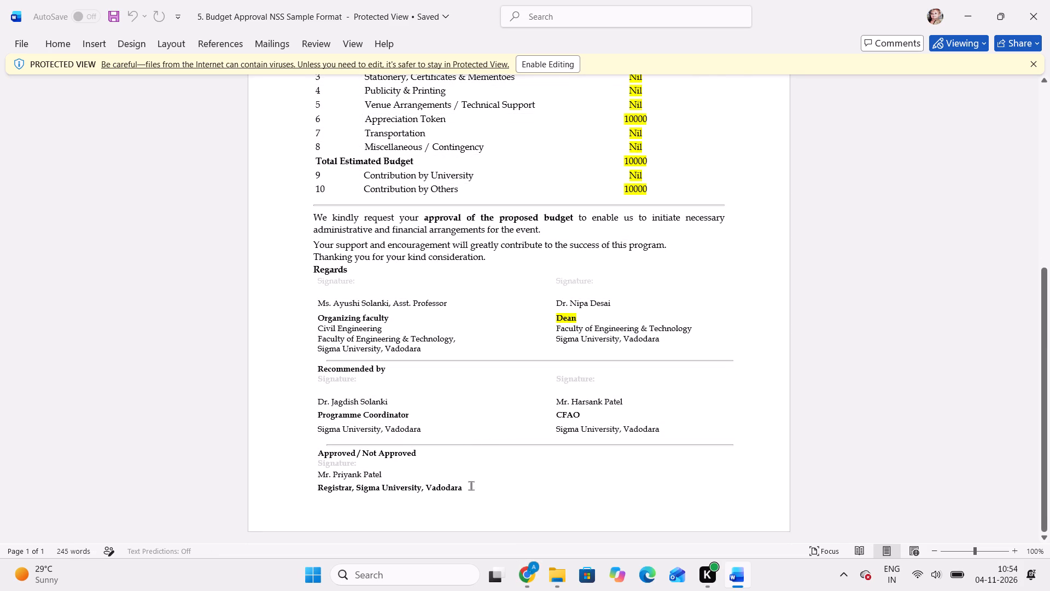
pyautogui.moveTo(471, 485); pyautogui.dragTo(353, 71)
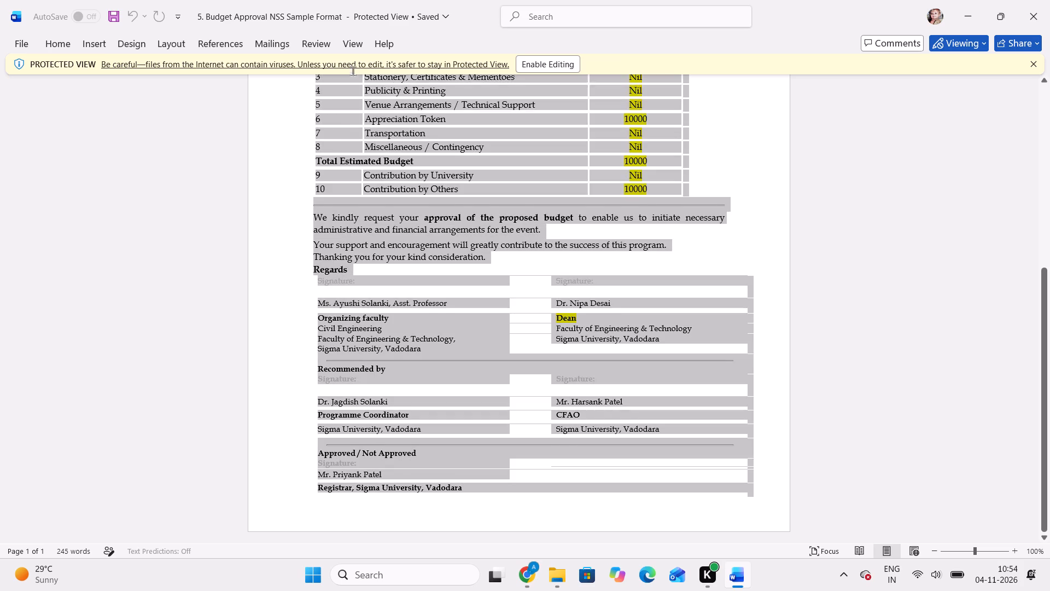
pyautogui.moveTo(353, 71); pyautogui.dragTo(441, 147)
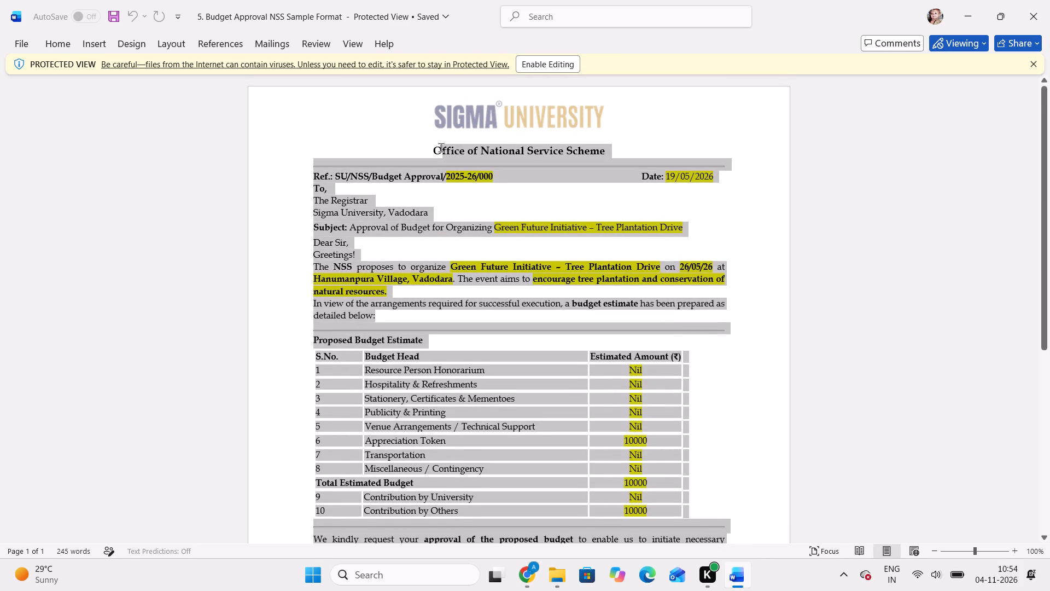
pyautogui.moveTo(441, 147); pyautogui.dragTo(434, 150)
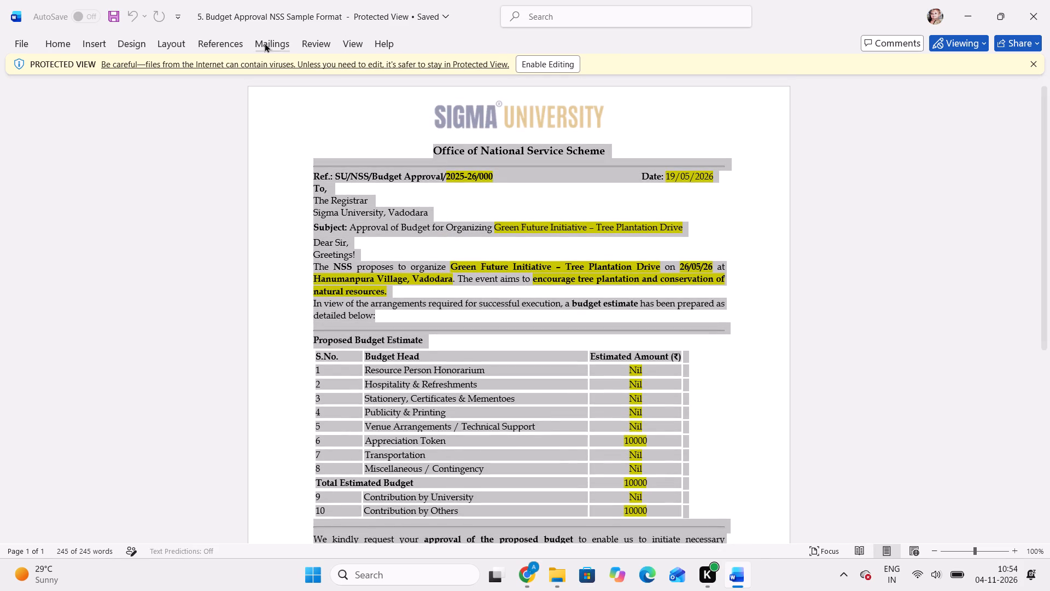
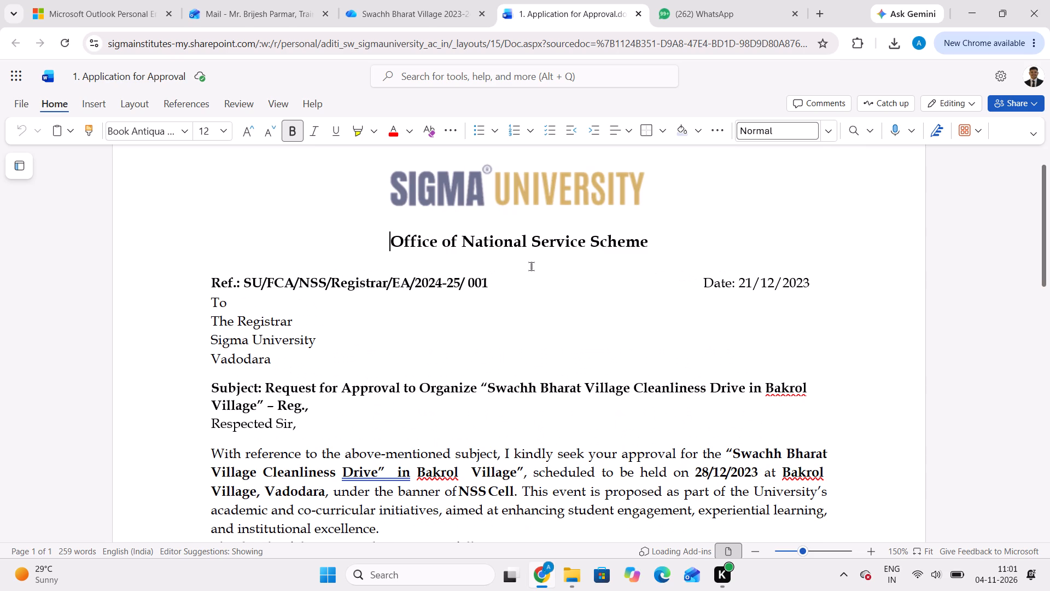
# Read the "1. Application for Approval" letter from the reference line through the subject and request paragraph to the proposed event details.
pyautogui.scroll(-1, 531, 266)
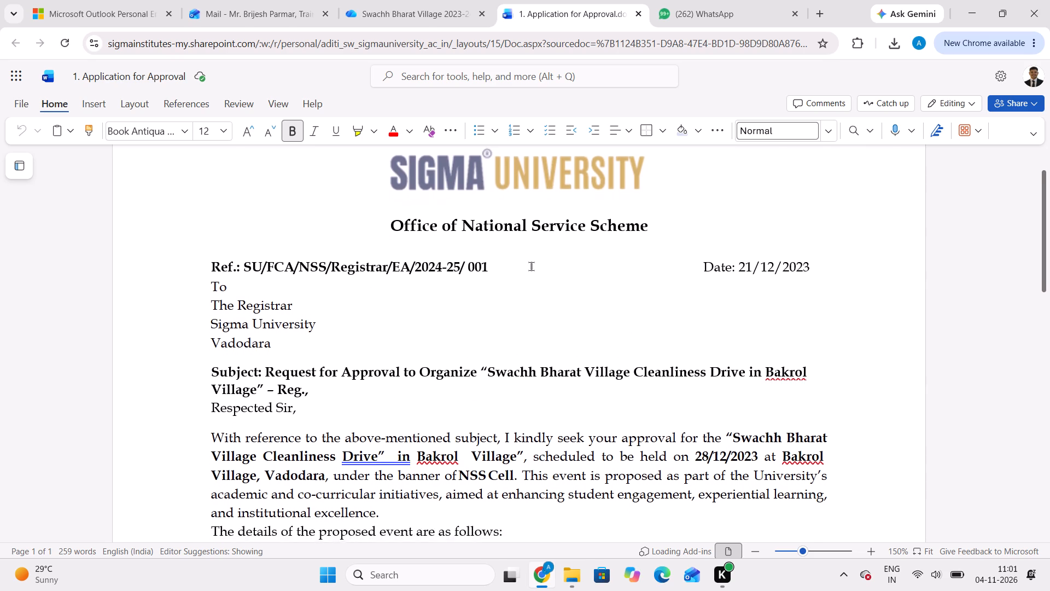
pyautogui.scroll(-3, 531, 266)
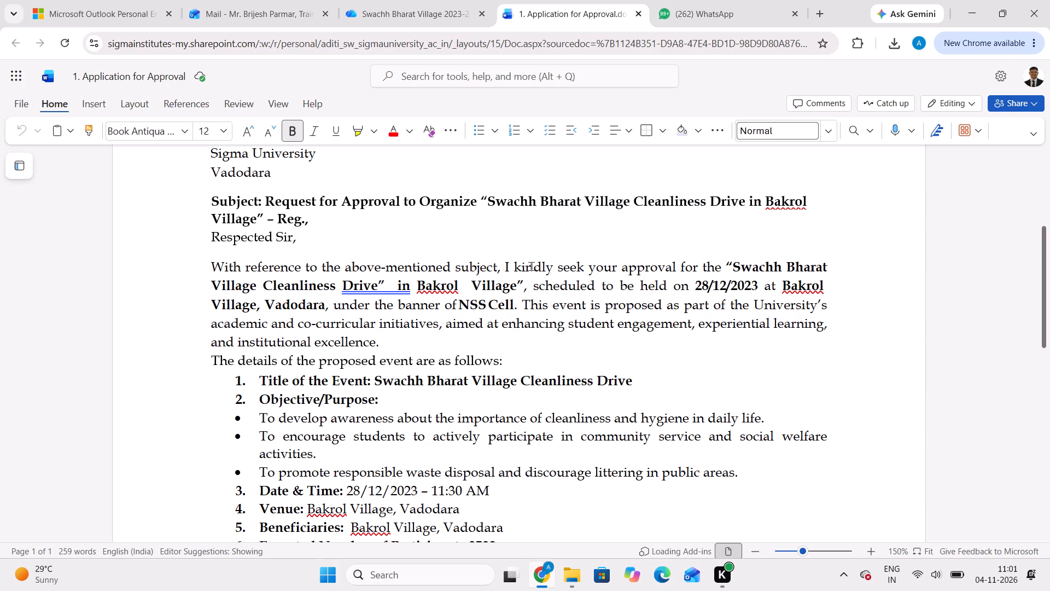
# Set the Expected Number of Participants in the Swachh Bharat Village Cleanliness Drive application to 35.
pyautogui.scroll(-1, 531, 266)
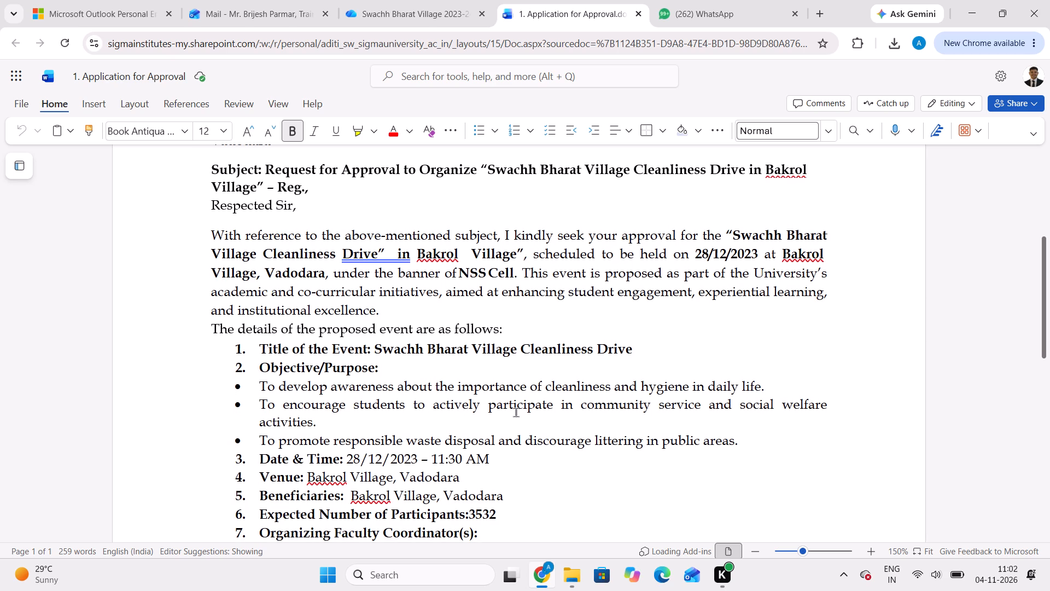
pyautogui.scroll(-1, 527, 392)
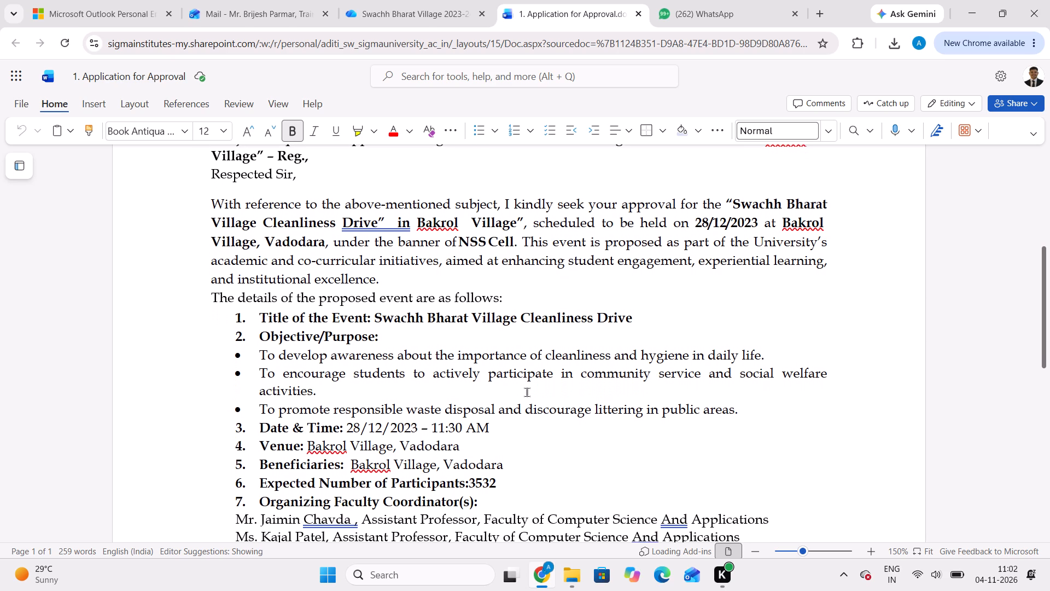
pyautogui.scroll(-1, 527, 392)
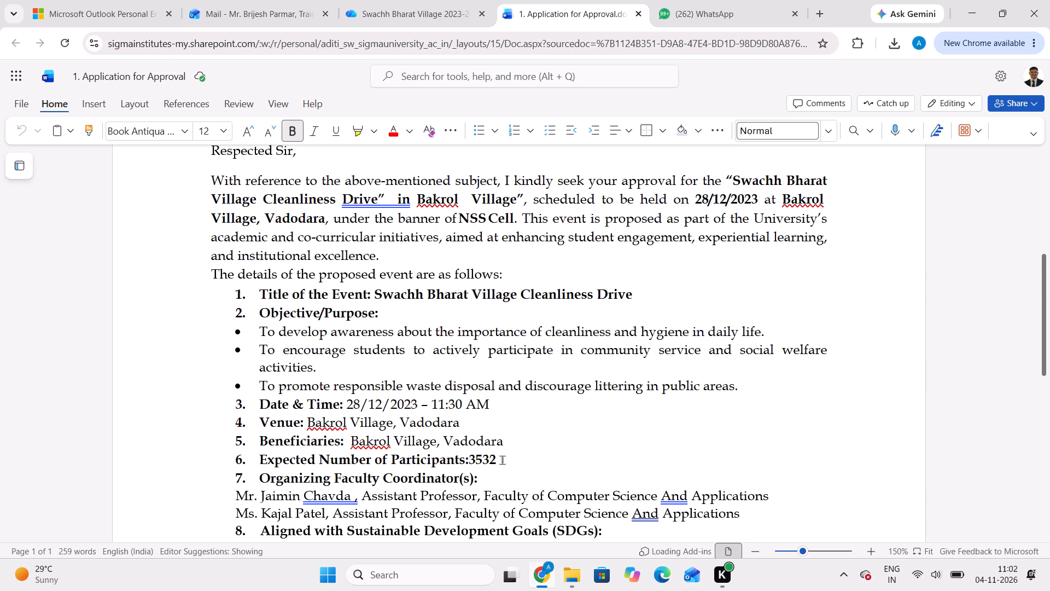
pyautogui.click(502, 460)
pyautogui.press('BackSpace')
pyautogui.press('BackSpace')
# Open "1. Application for Approval NSS Sample Format" from Downloads in desktop Word and dismiss the sign-in prompt.
pyautogui.scroll(-1, 502, 460)
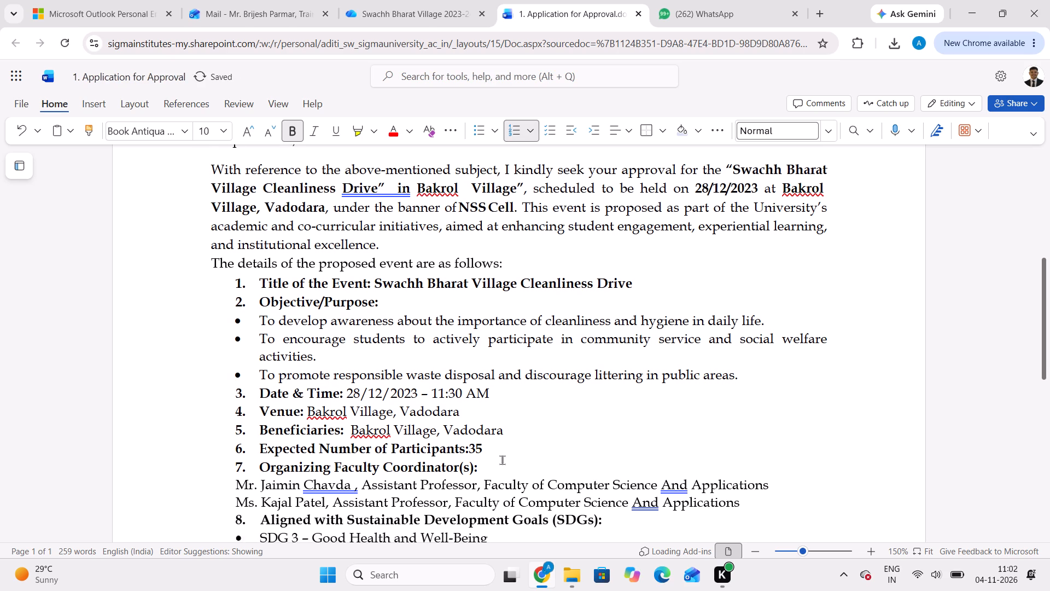
pyautogui.scroll(-2, 502, 460)
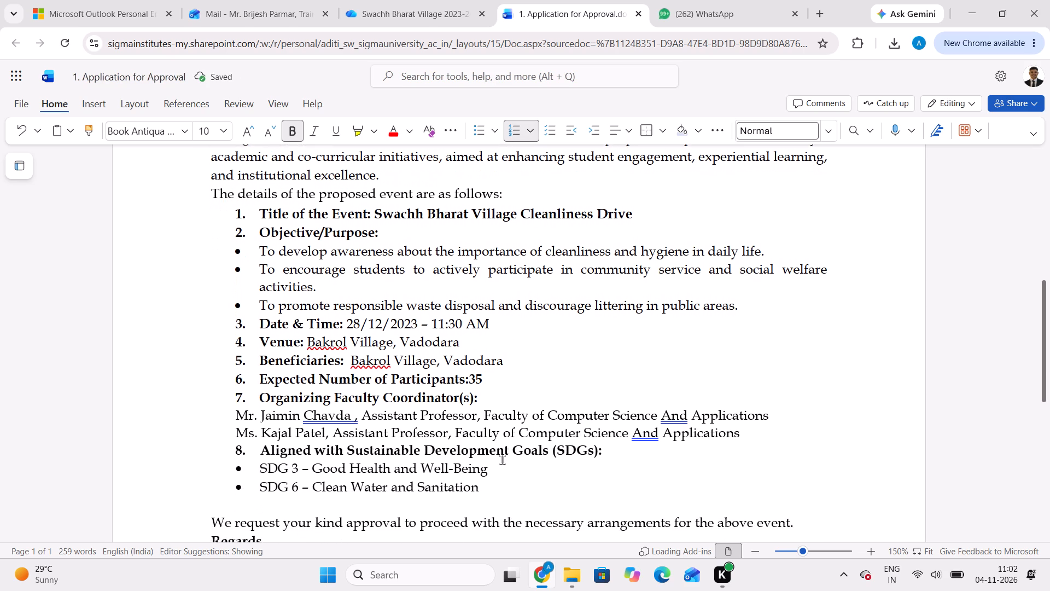
pyautogui.scroll(-4, 502, 460)
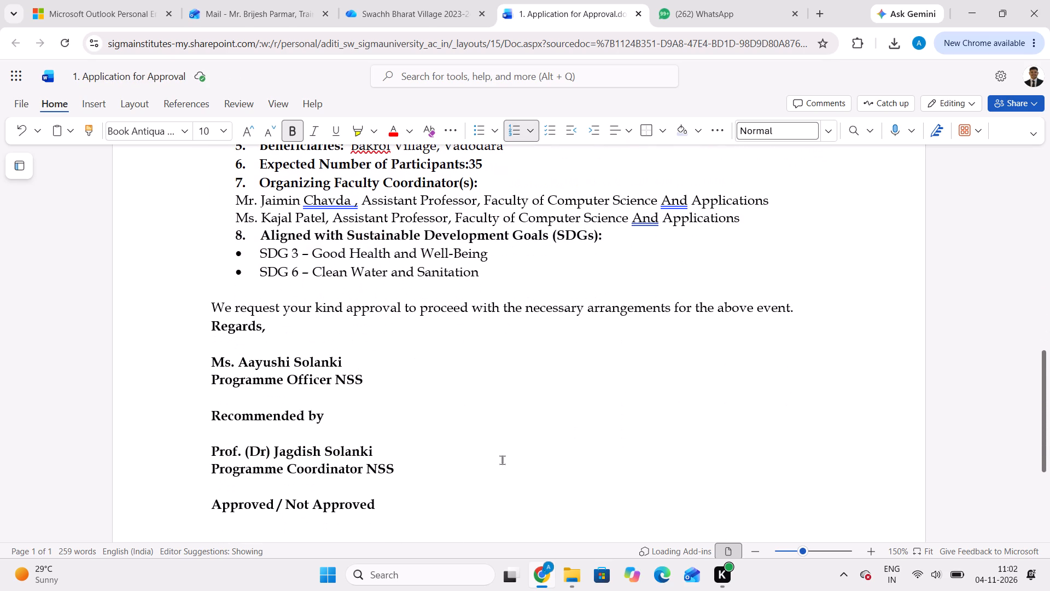
pyautogui.hotkey('alt', 'Tab')
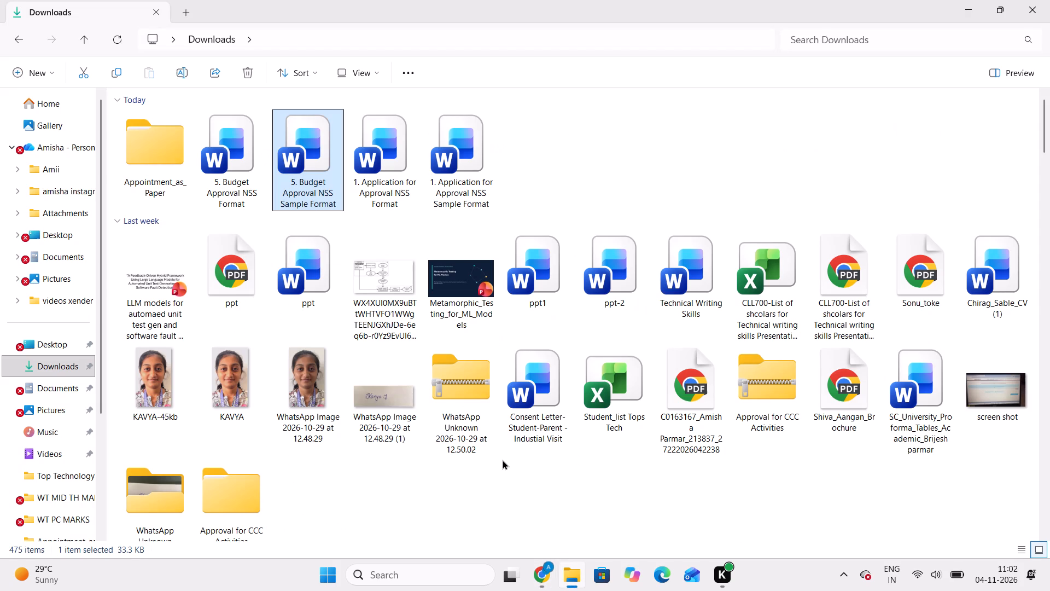
pyautogui.doubleClick(454, 170)
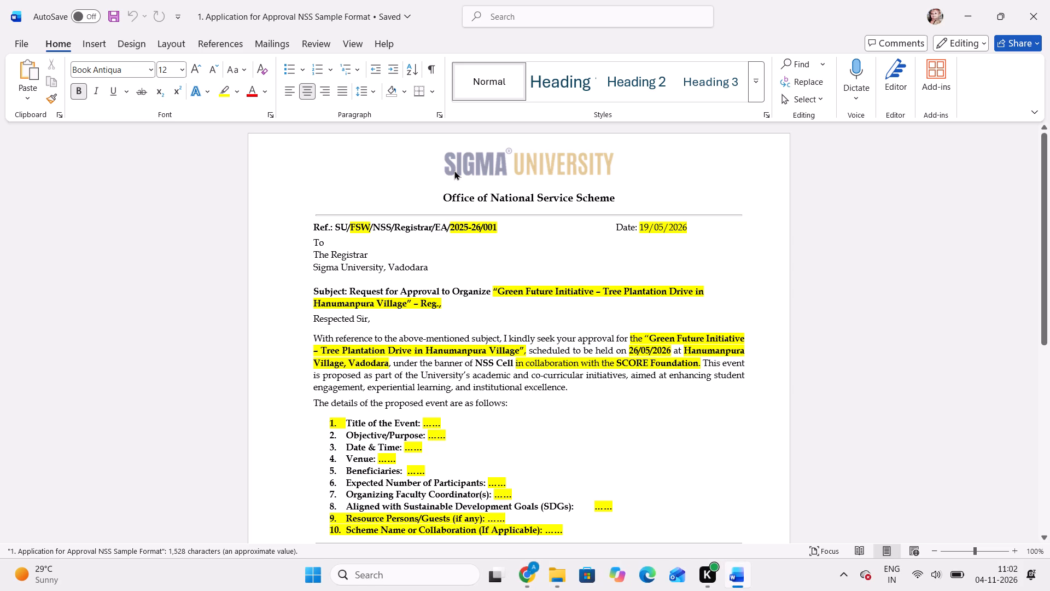
pyautogui.scroll(-2, 488, 358)
pyautogui.click(798, 102)
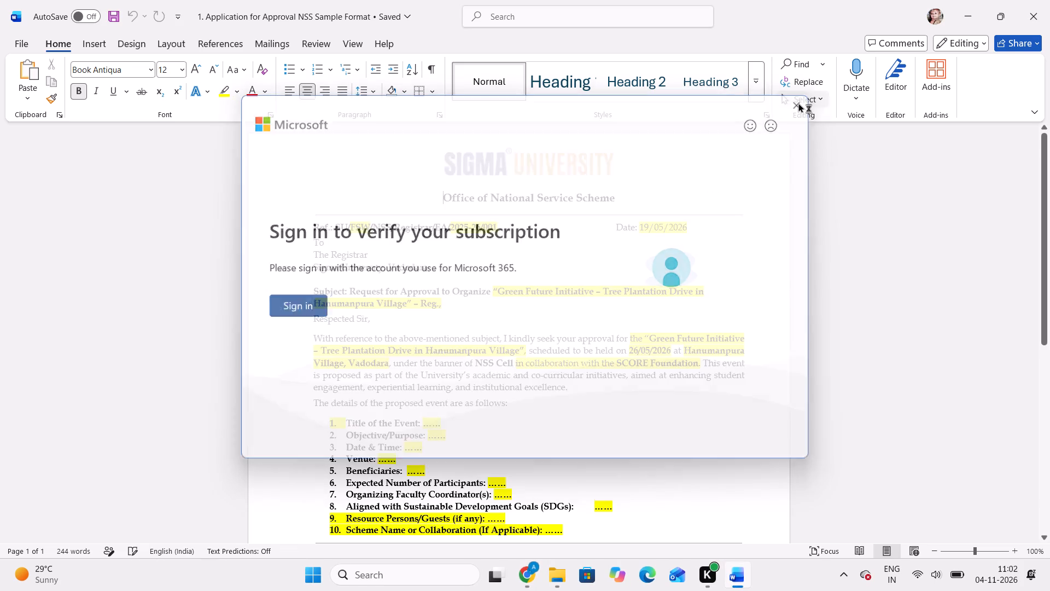
# Copy the sample letter's closing block, from "Regards," through the signature table to the Registrar, Sigma University, Vadodara line.
pyautogui.scroll(-1, 512, 402)
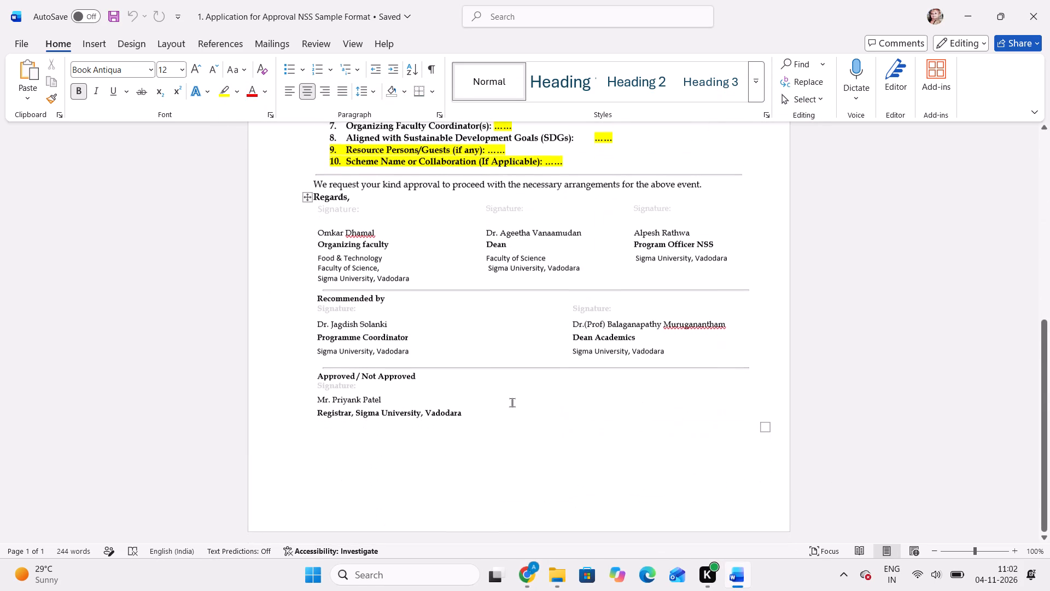
pyautogui.scroll(-1, 512, 402)
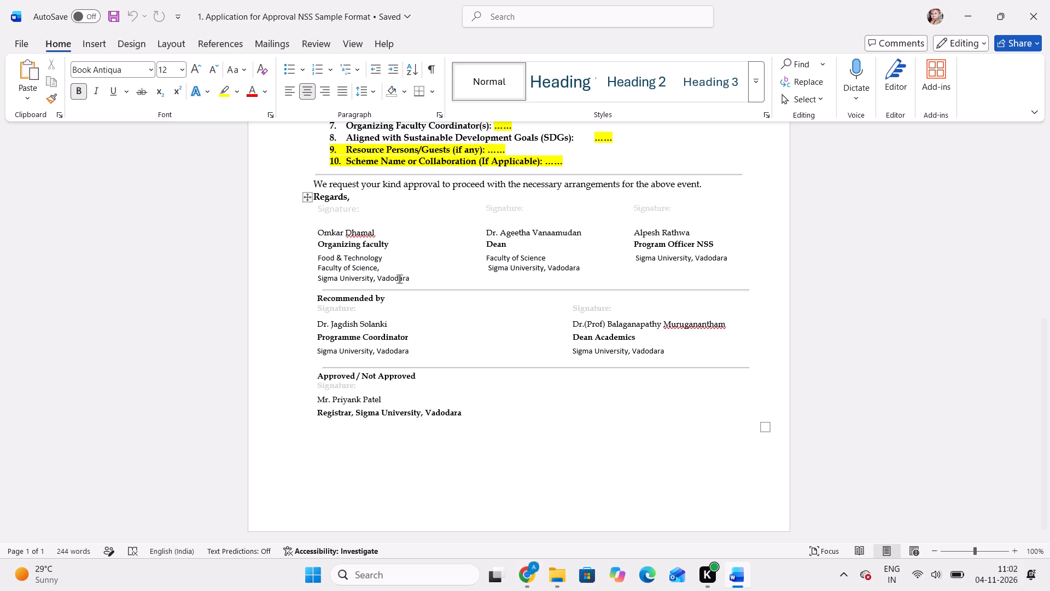
pyautogui.click(433, 248)
pyautogui.moveTo(317, 194); pyautogui.dragTo(479, 418)
pyautogui.hotkey('ctrl', 'c')
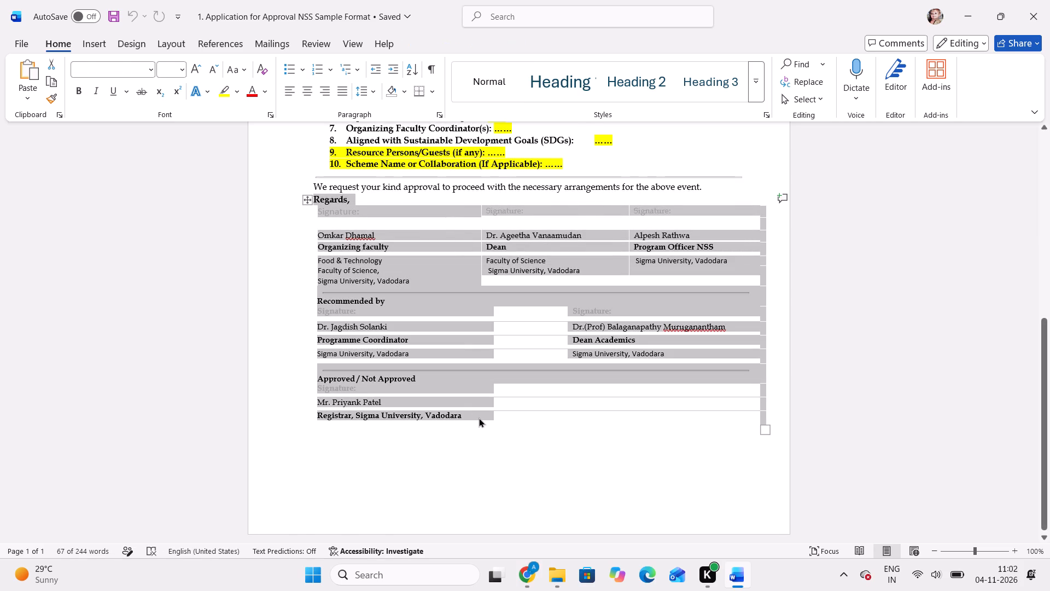
# Back in the online "1. Application for Approval", replace everything from the Programme Officer's name to "Sigma University, Vadodara" with the copied closing block.
pyautogui.hotkey('alt', 'Tab')
pyautogui.hotkey('alt', 'Tab')
pyautogui.hotkey('alt', 'Tab')
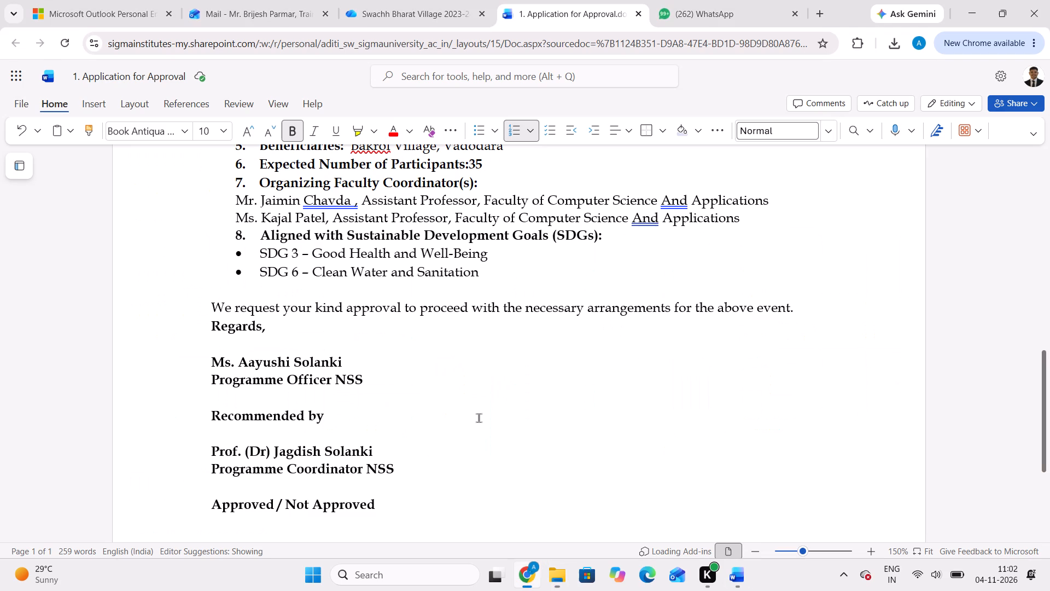
pyautogui.click(410, 362)
pyautogui.hotkey('alt', 'Tab')
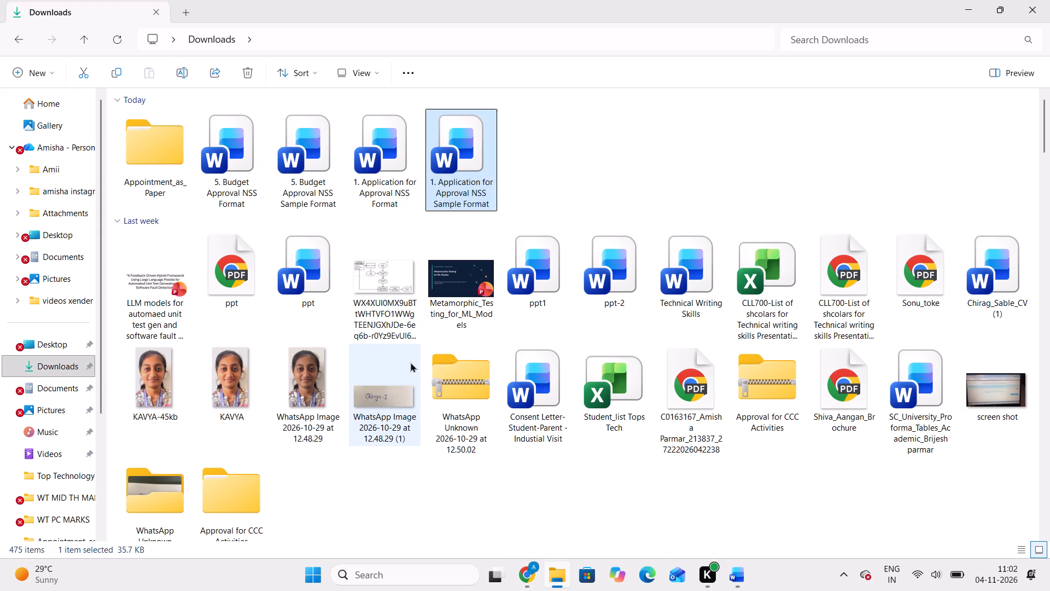
pyautogui.hotkey('alt', 'Tab')
pyautogui.hotkey('alt', 'Tab')
pyautogui.hotkey('alt', 'Tab')
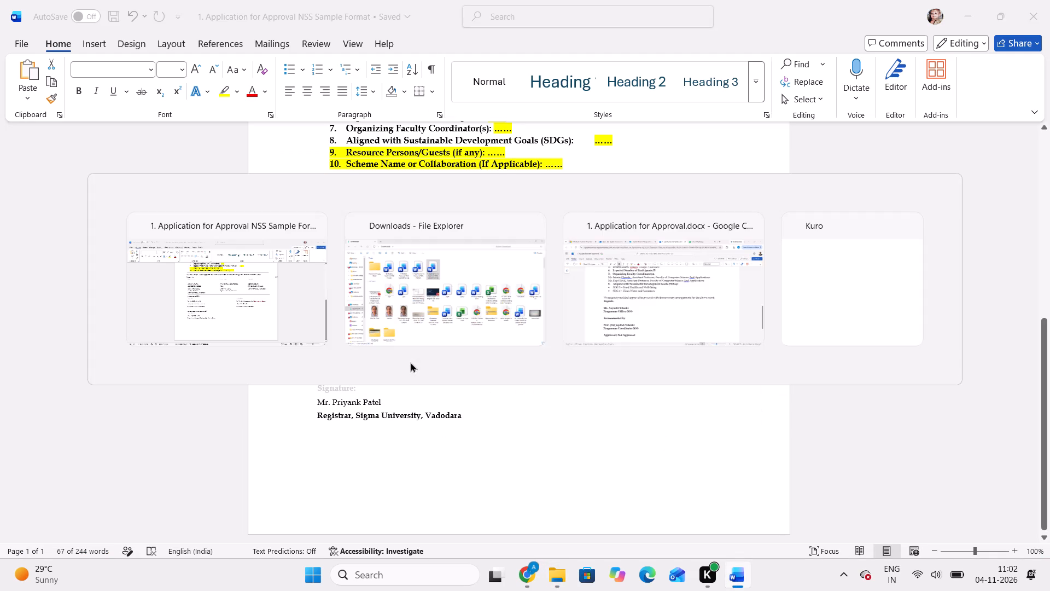
pyautogui.hotkey('alt', 'Tab')
pyautogui.scroll(-1, 297, 348)
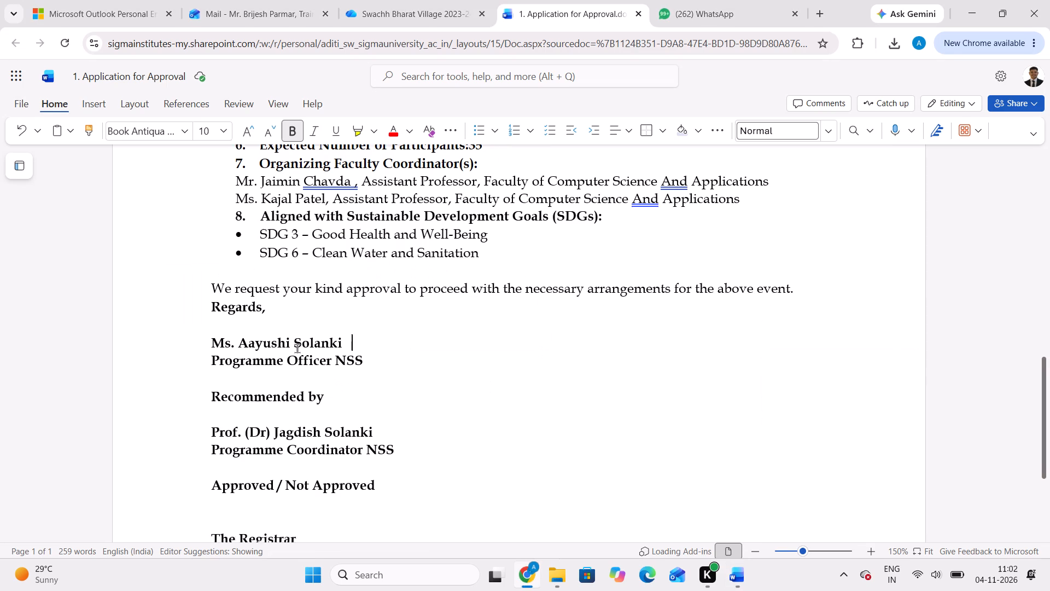
pyautogui.scroll(-1, 297, 348)
pyautogui.click(214, 327)
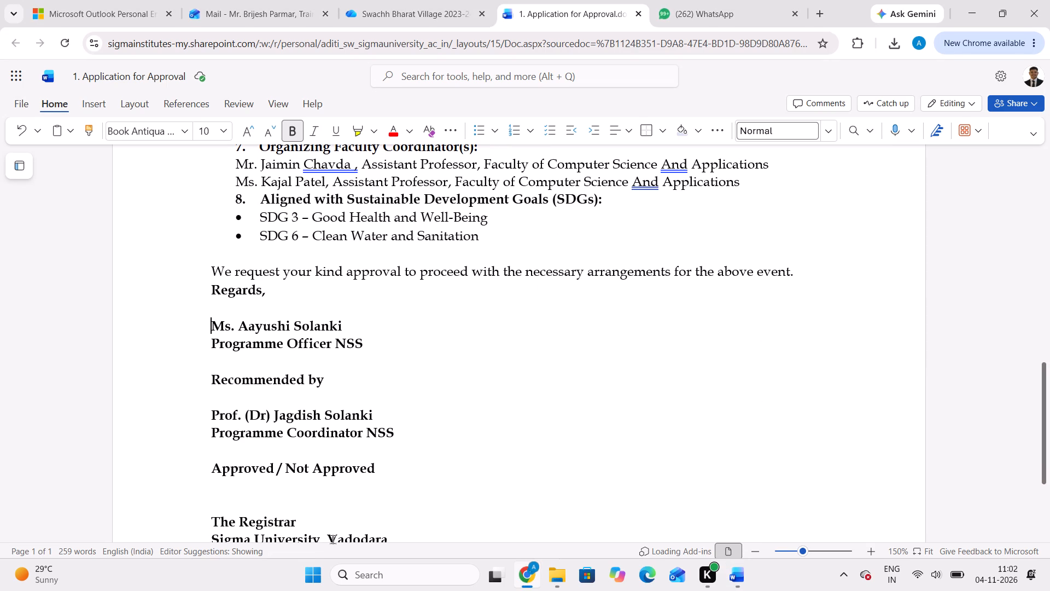
pyautogui.moveTo(206, 322); pyautogui.dragTo(341, 486)
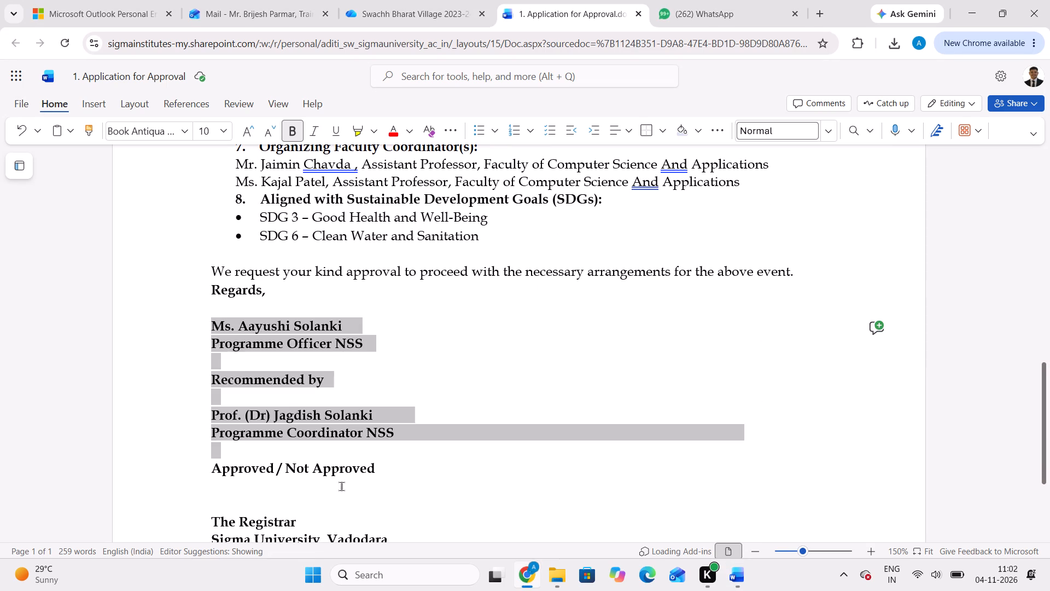
pyautogui.moveTo(341, 486); pyautogui.dragTo(397, 470)
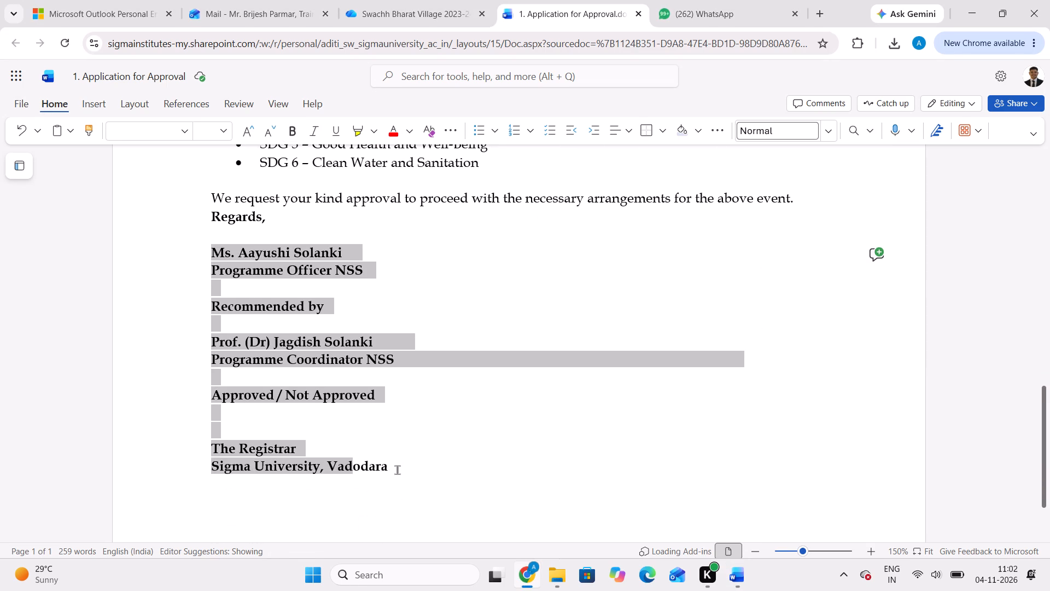
pyautogui.moveTo(397, 470); pyautogui.dragTo(390, 470)
pyautogui.moveTo(390, 470); pyautogui.dragTo(212, 257)
pyautogui.hotkey('ctrl', 'v')
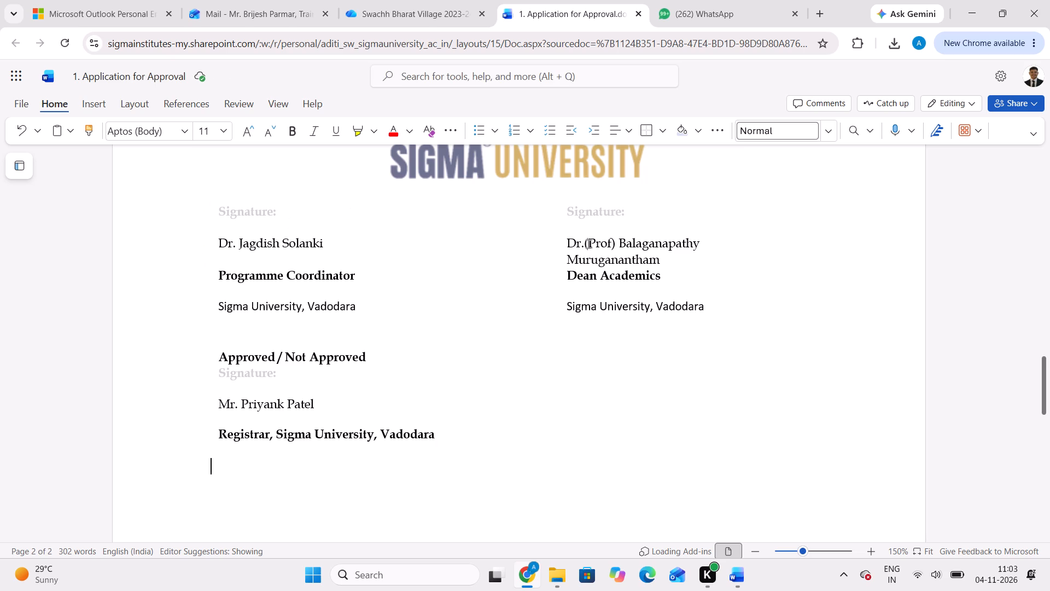
# Delete the Dean Academics name, title and university lines from the pasted block, plus the word "Signature" above them.
pyautogui.moveTo(569, 244); pyautogui.dragTo(695, 300)
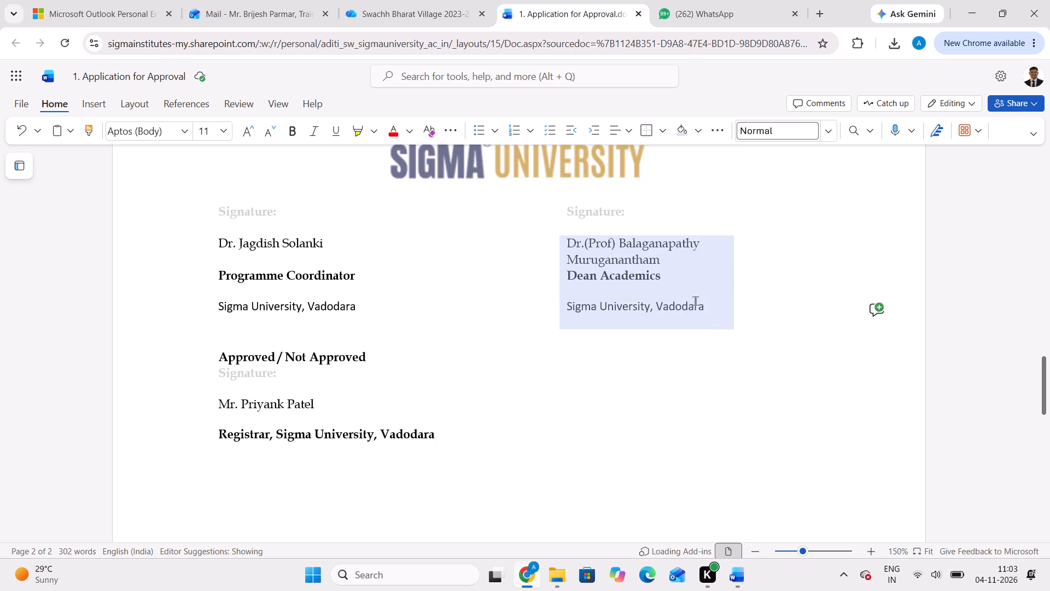
pyautogui.moveTo(695, 300); pyautogui.dragTo(696, 302)
pyautogui.press('Delete')
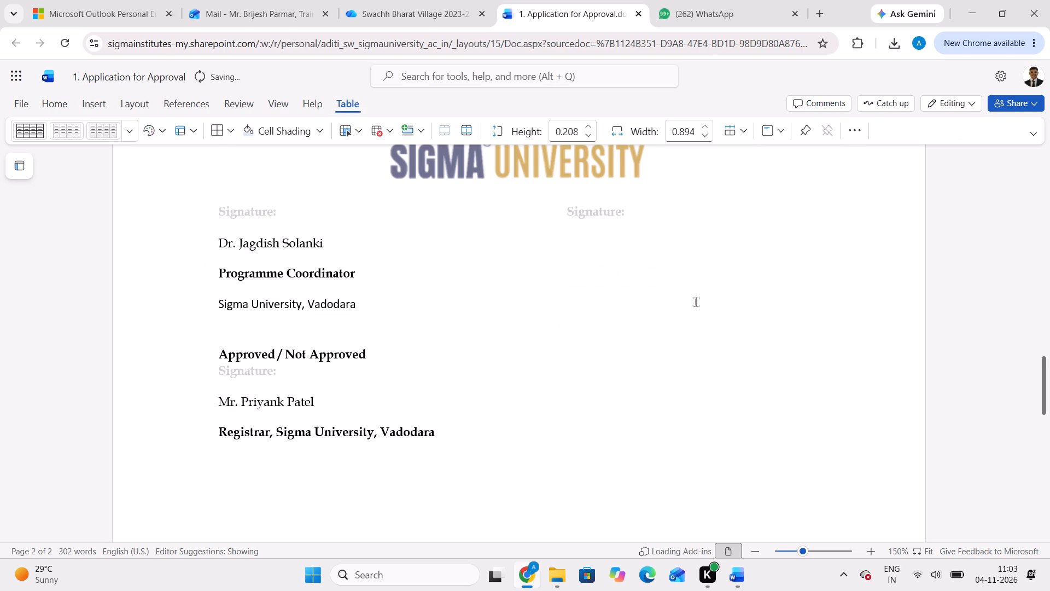
pyautogui.tripleClick(597, 212)
pyautogui.click(597, 212)
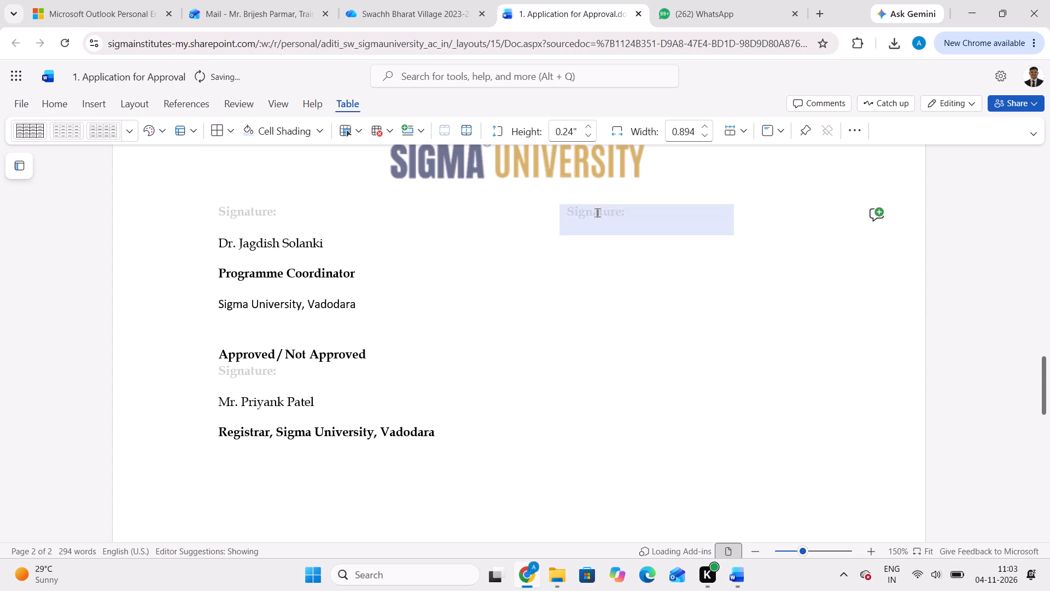
pyautogui.doubleClick(597, 212)
pyautogui.press('BackSpace')
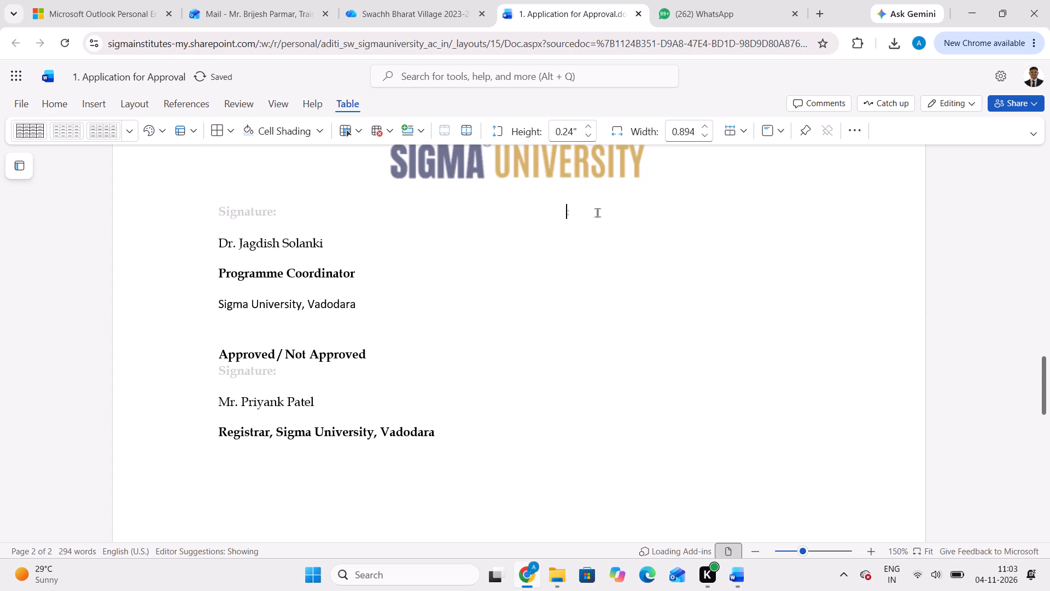
# Look over the pasted signature table from the approval section back up to the "Regards," lines.
pyautogui.click(602, 329)
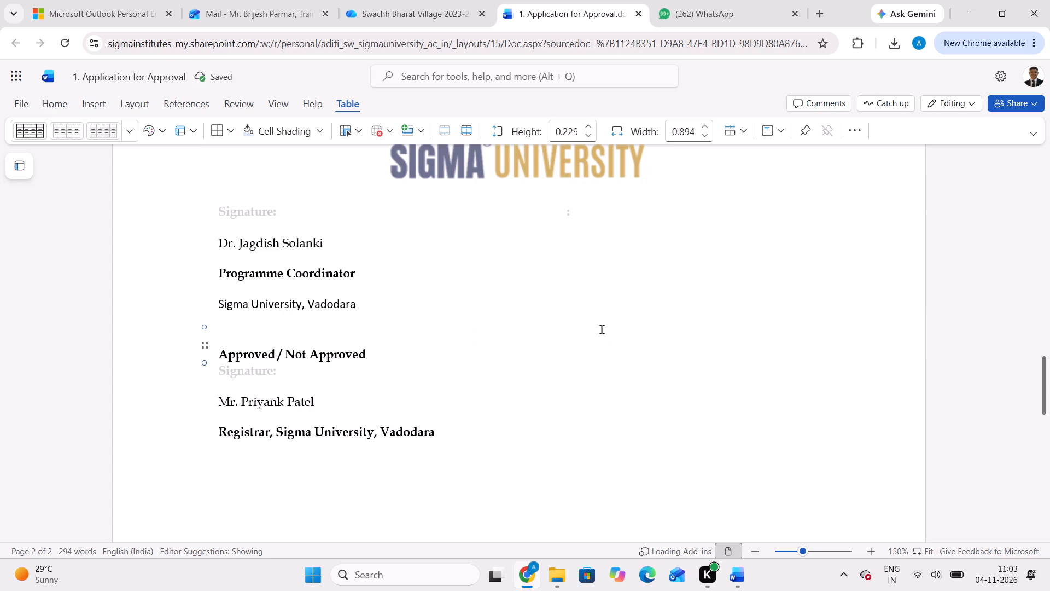
pyautogui.scroll(6, 602, 329)
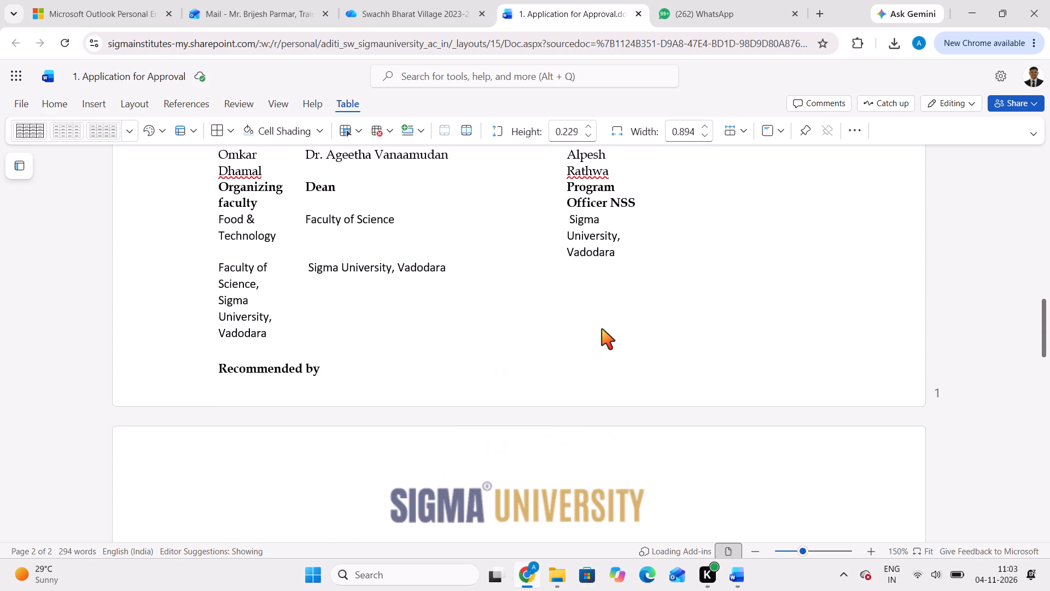
pyautogui.scroll(3, 602, 329)
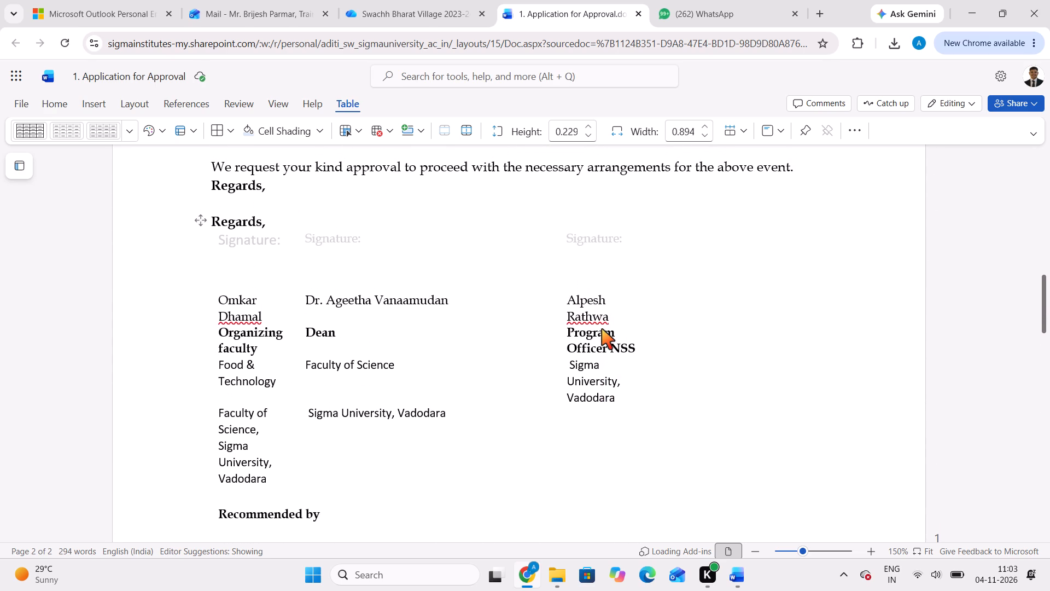
pyautogui.scroll(1, 602, 329)
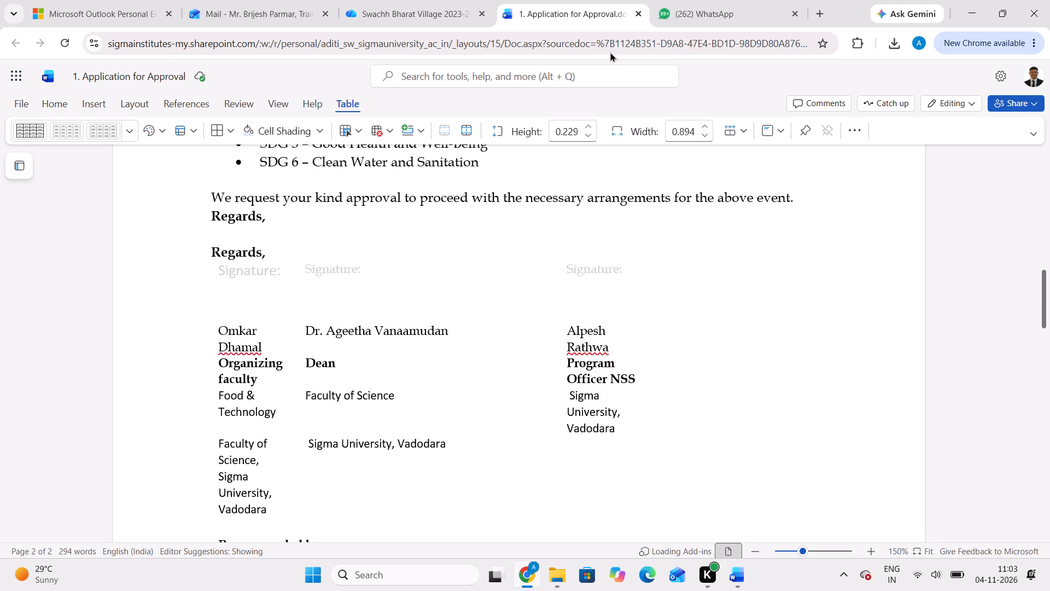
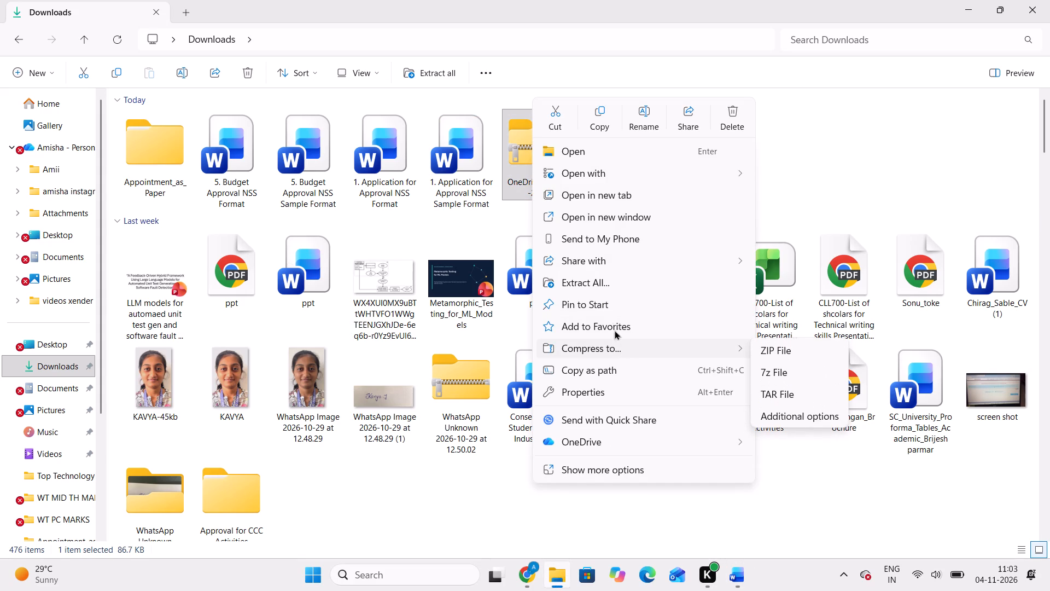
# Extract the downloaded archive into a folder named OneDrive_1_11-4-2026 inside Downloads.
pyautogui.click(607, 286)
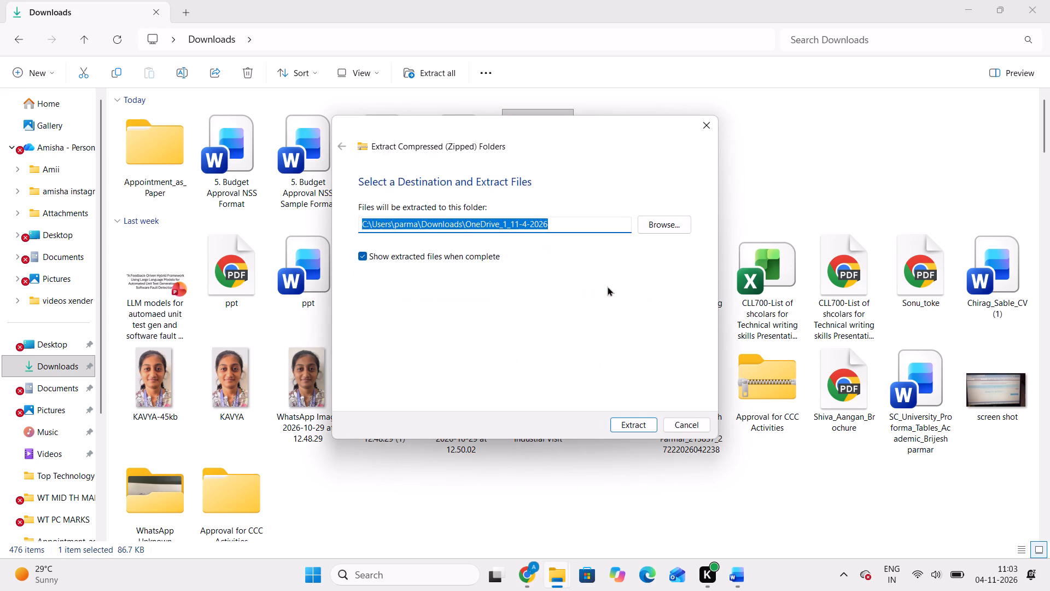
pyautogui.press('Return')
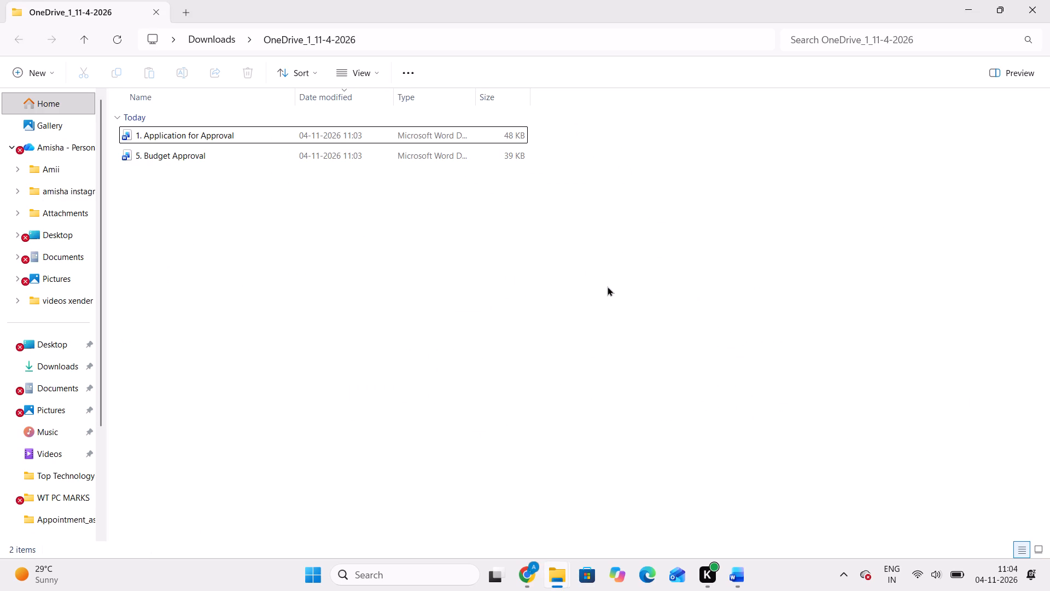
# Open the extracted "1. Application for Approval" in Word and enable editing.
pyautogui.doubleClick(191, 130)
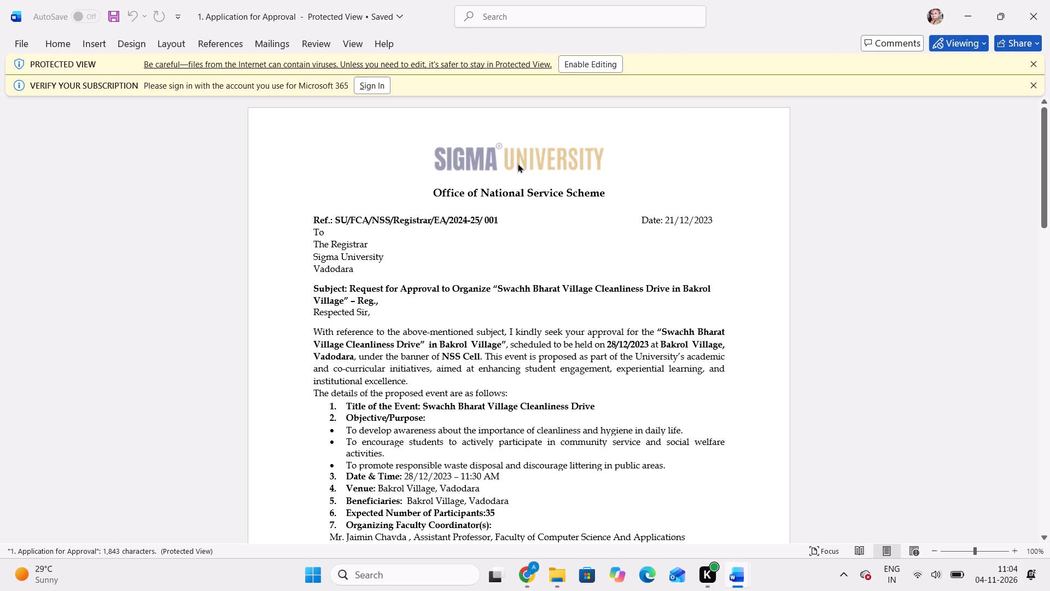
pyautogui.click(592, 63)
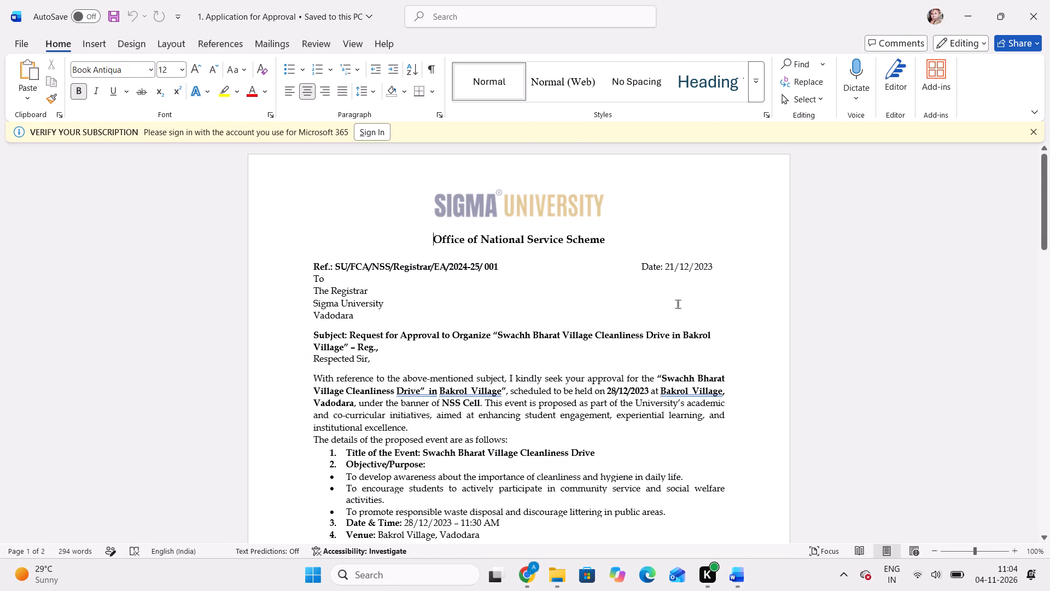
# Delete the distorted signature table and everything else below the second "Regards," line.
pyautogui.scroll(-2, 678, 304)
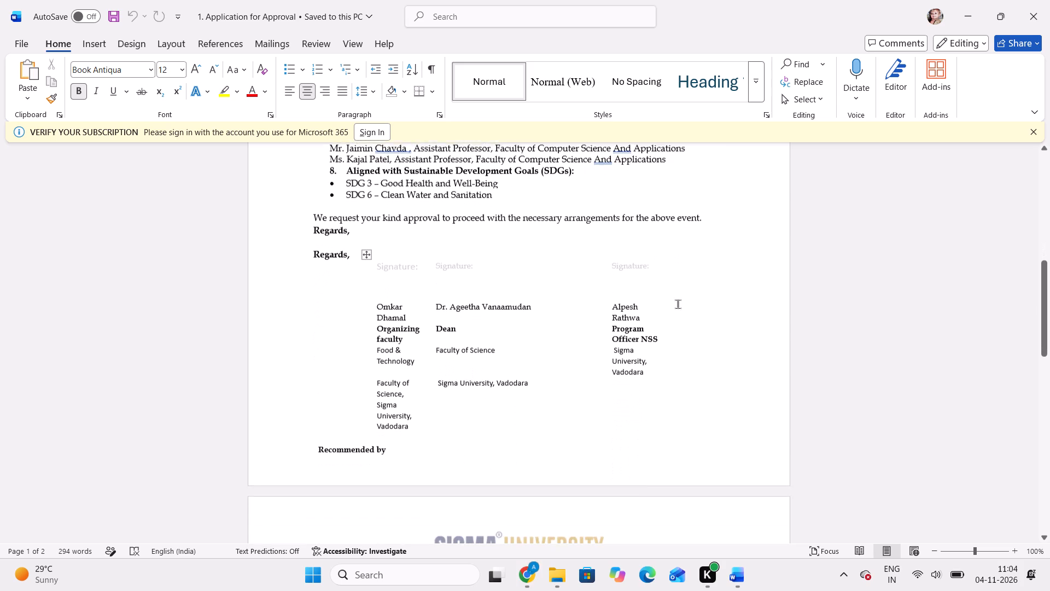
pyautogui.click(368, 248)
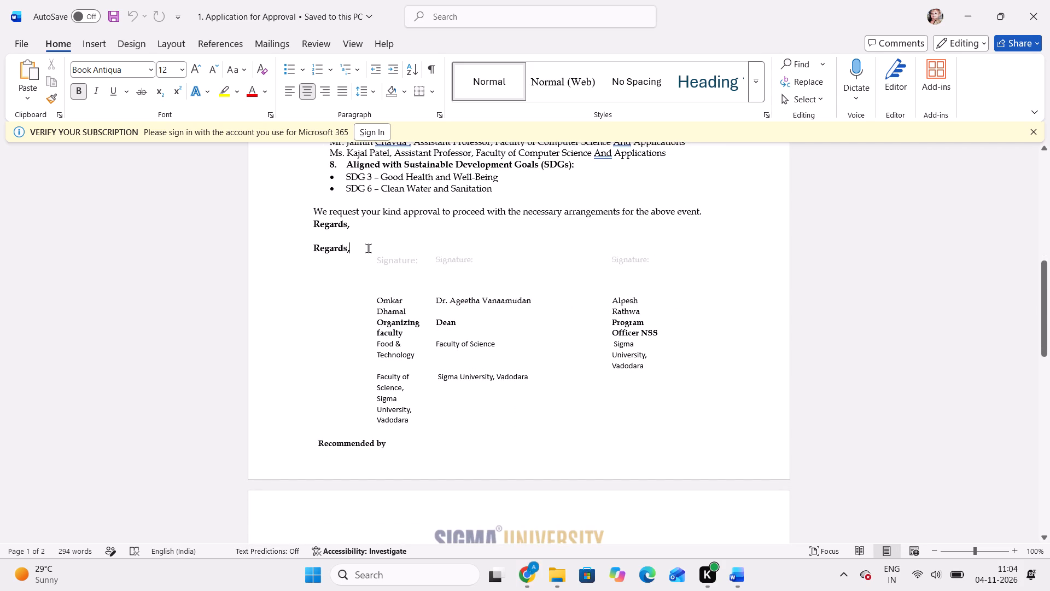
pyautogui.moveTo(368, 248); pyautogui.dragTo(490, 116)
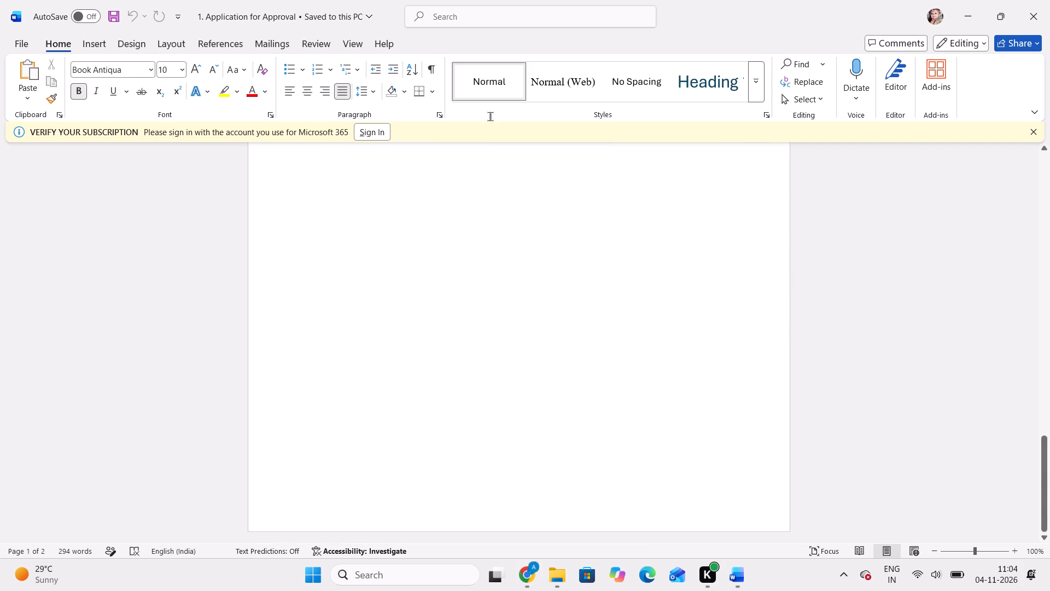
pyautogui.moveTo(490, 116); pyautogui.dragTo(511, 232)
pyautogui.press('Delete')
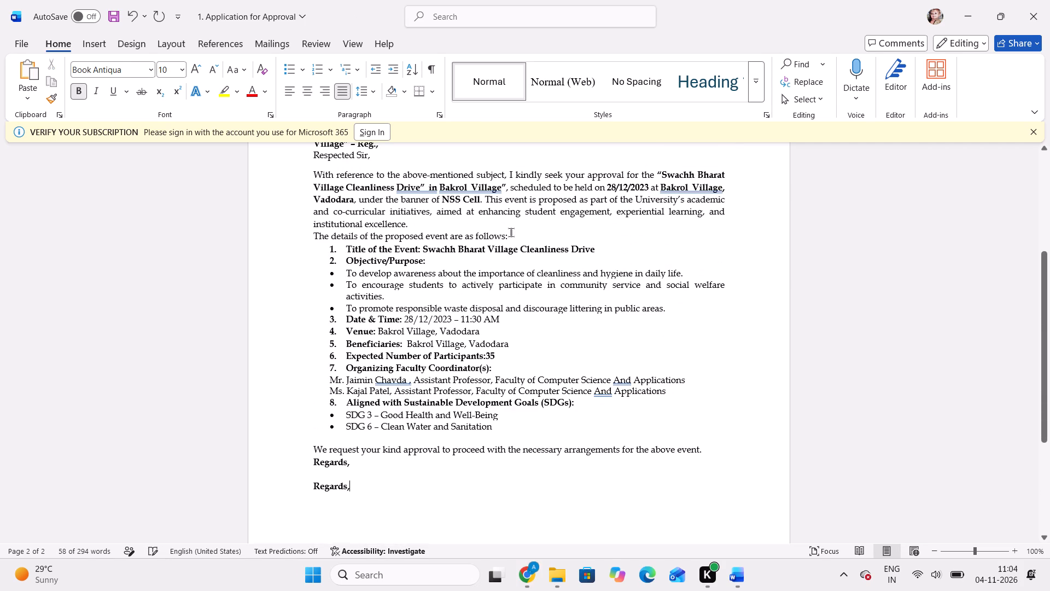
# Copy the closing block from the NSS sample format document and paste it on a new line below the second "Regards,".
pyautogui.scroll(-1, 502, 341)
pyautogui.hotkey('alt', 'Tab')
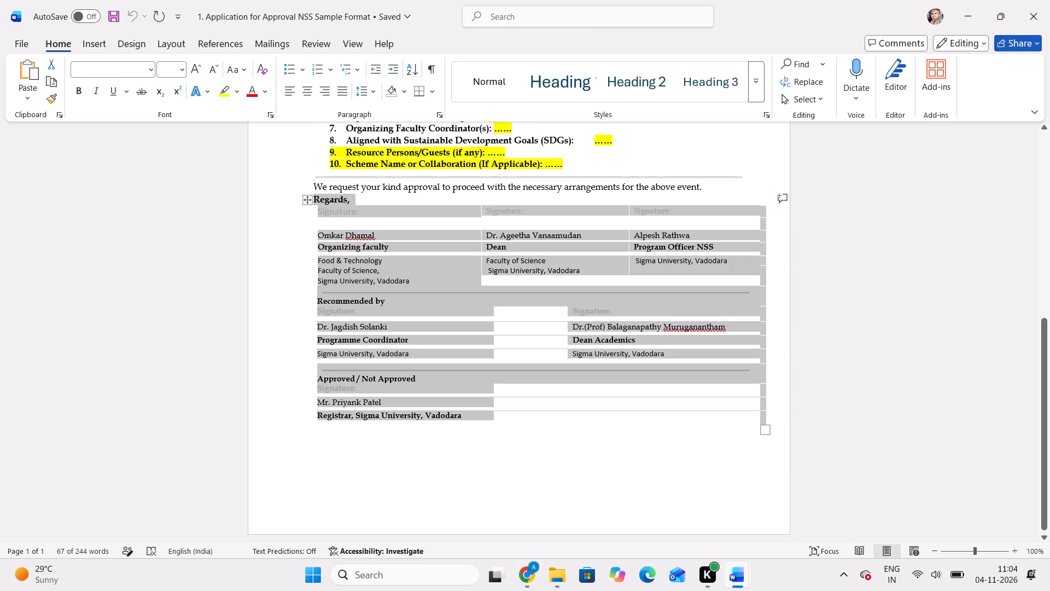
pyautogui.hotkey('ctrl', 'c')
pyautogui.hotkey('alt', 'Tab')
pyautogui.press('Return')
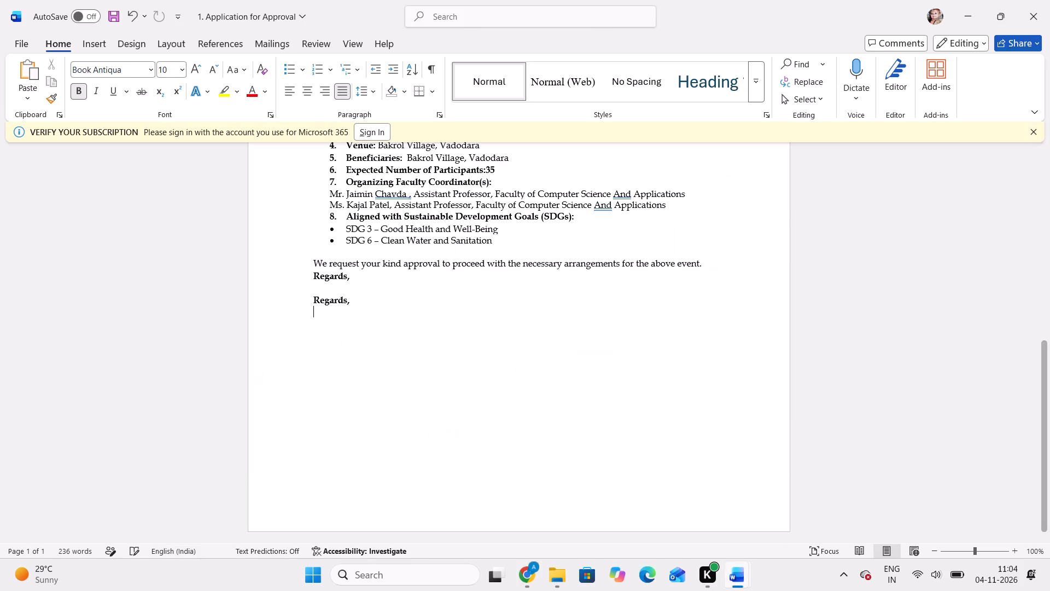
pyautogui.hotkey('ctrl', 'v')
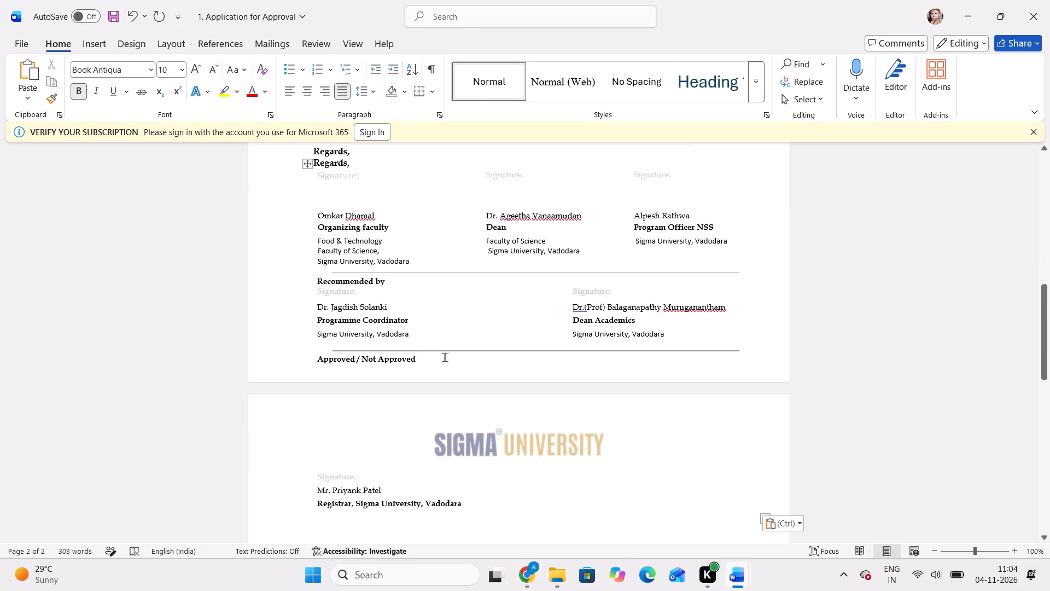
# Delete the Dean Academics signature label, name, title and university lines from the "Recommended by" section.
pyautogui.moveTo(675, 332); pyautogui.dragTo(569, 288)
pyautogui.press('Delete')
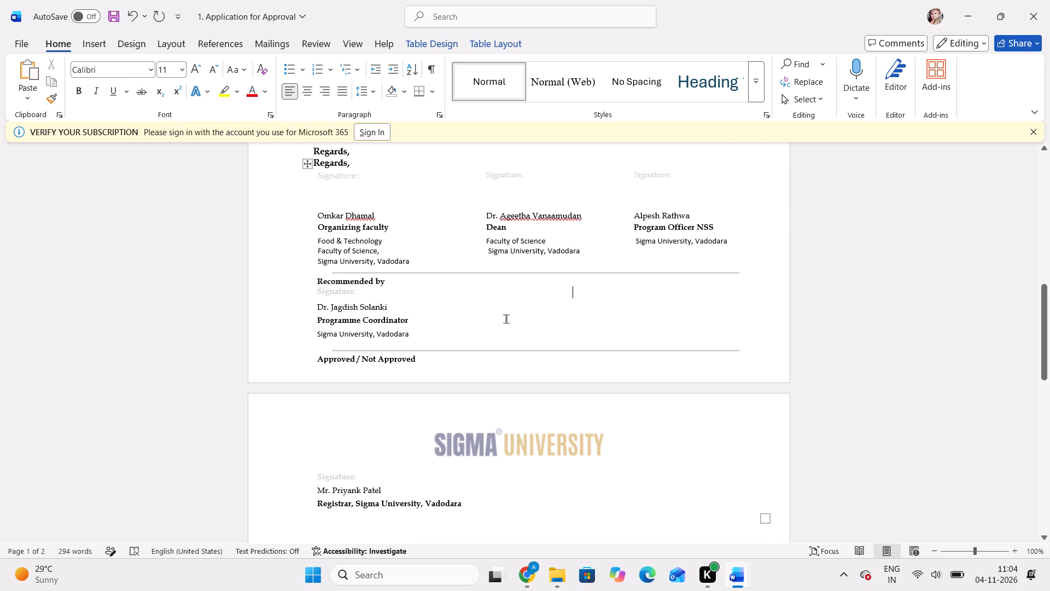
# Remove the two extra "Regards," lines and the surplus blank line above the signature table, keeping only the first "Regards,".
pyautogui.scroll(1, 506, 318)
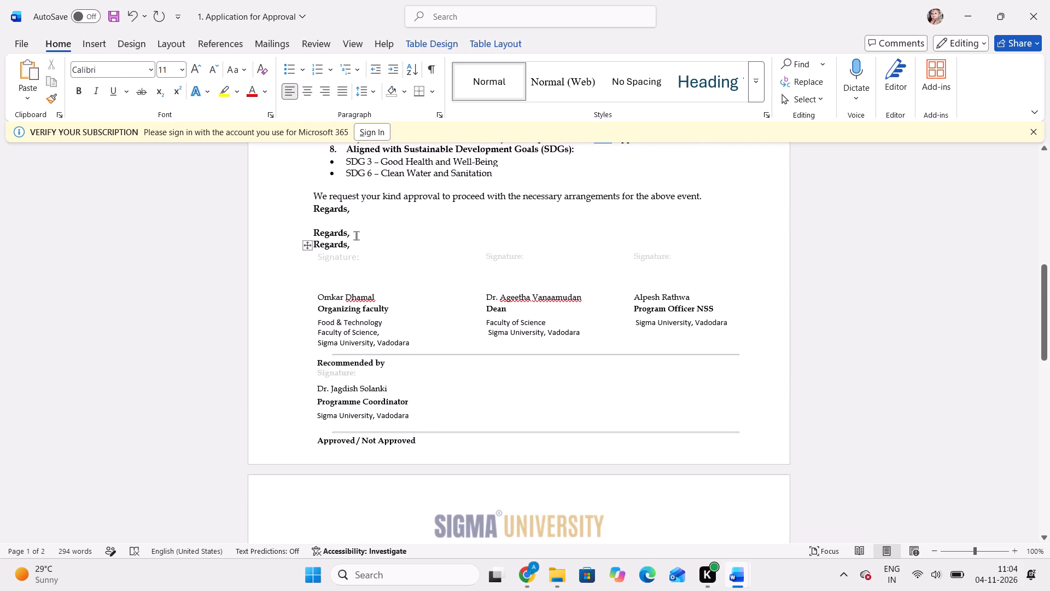
pyautogui.click(356, 234)
pyautogui.press('BackSpace')
pyautogui.press('BackSpace')
pyautogui.press('BackSpace')
pyautogui.press('BackSpace')
pyautogui.press('BackSpace')
pyautogui.press('BackSpace')
pyautogui.press('BackSpace')
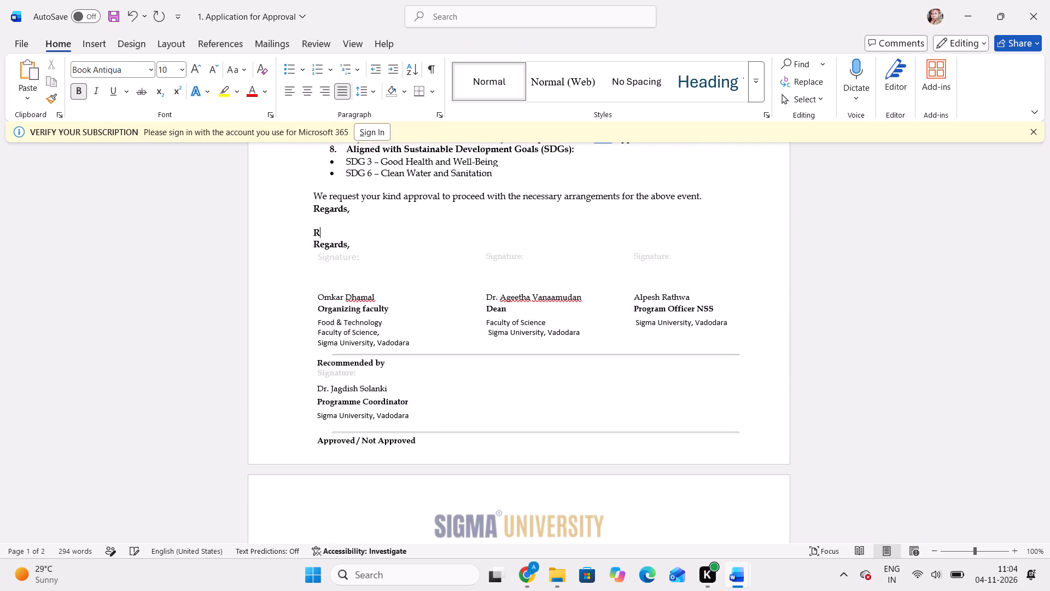
pyautogui.press('BackSpace')
pyautogui.press('Delete')
pyautogui.press('Delete')
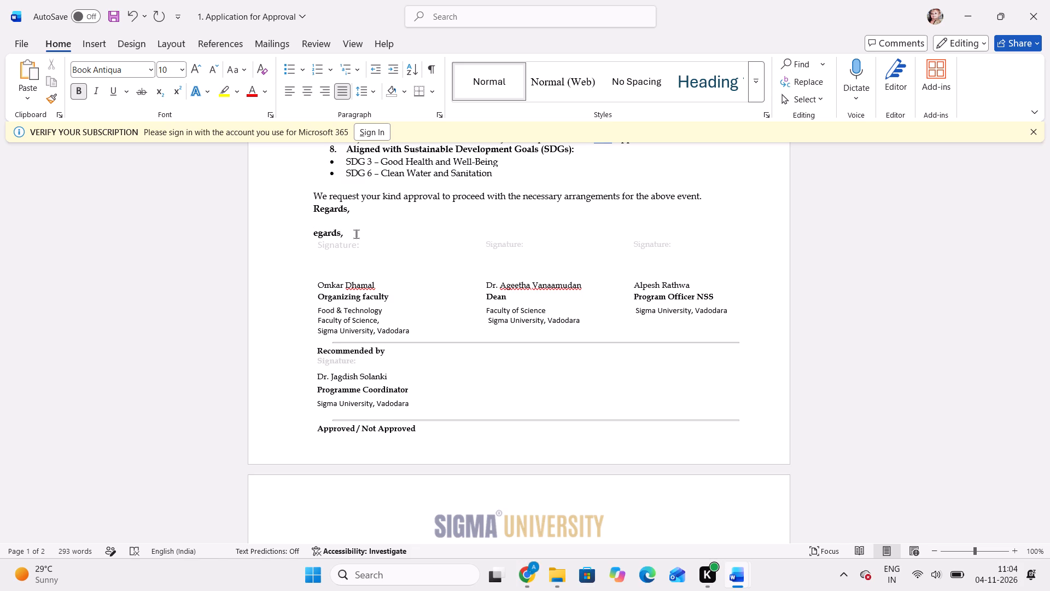
pyautogui.press('Delete')
pyautogui.press('Delete')
pyautogui.press('Delete')
pyautogui.press('Delete')
pyautogui.press('Delete')
pyautogui.press('Delete')
pyautogui.press('Delete')
pyautogui.press('Delete')
pyautogui.press('BackSpace')
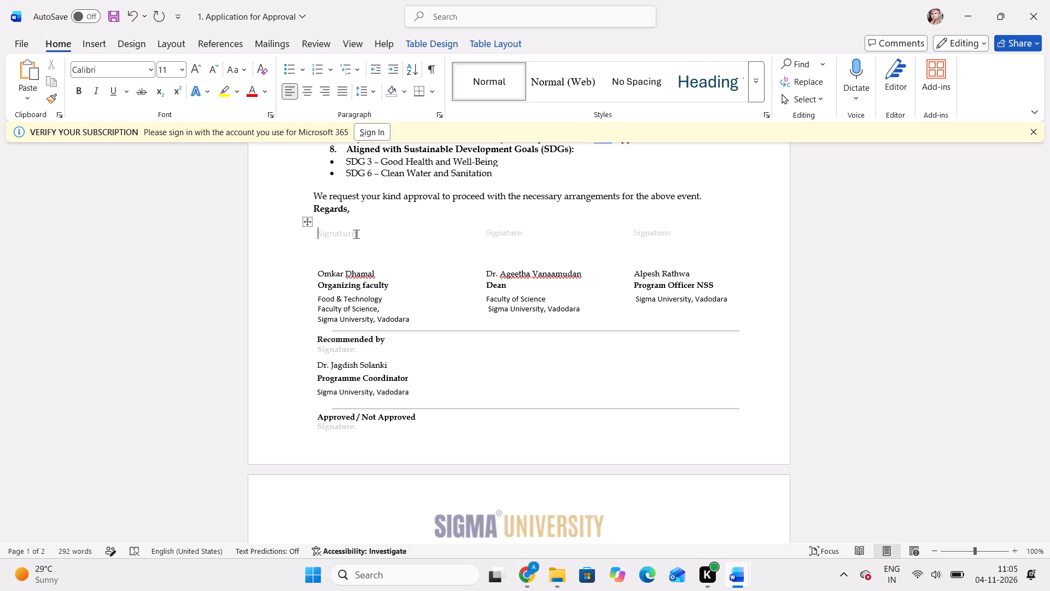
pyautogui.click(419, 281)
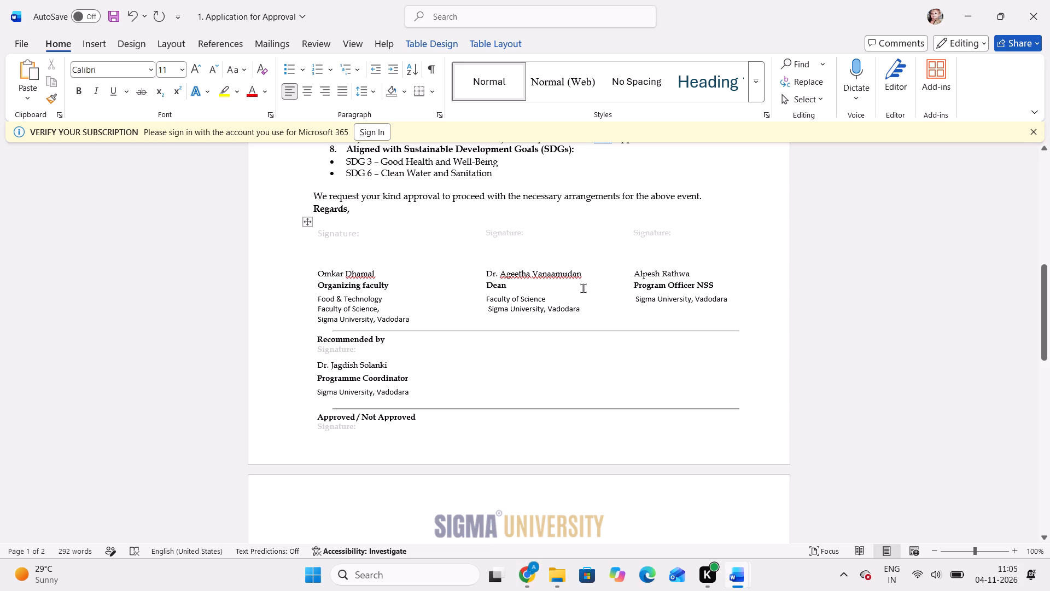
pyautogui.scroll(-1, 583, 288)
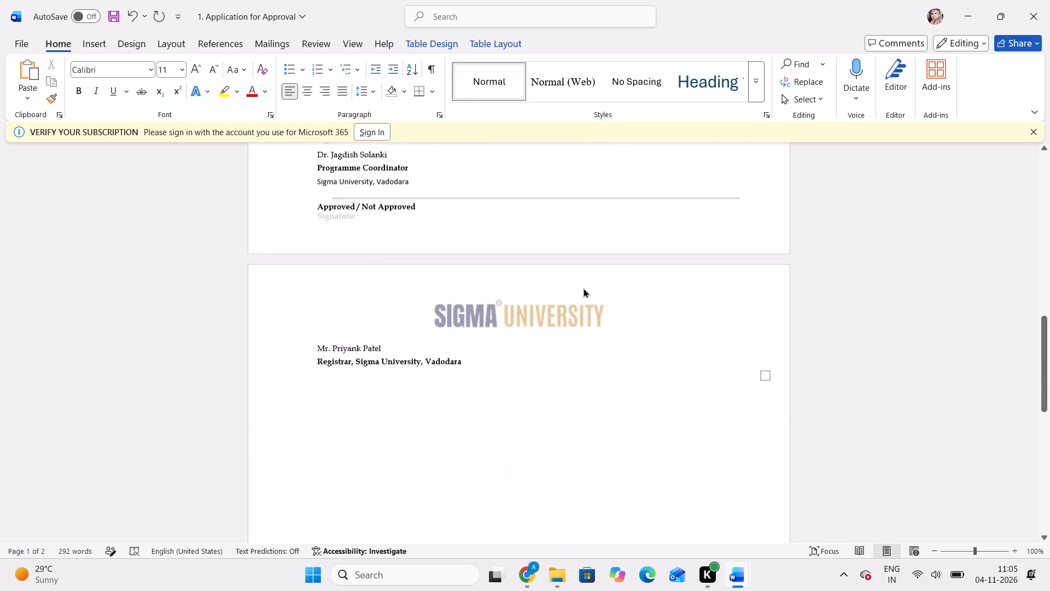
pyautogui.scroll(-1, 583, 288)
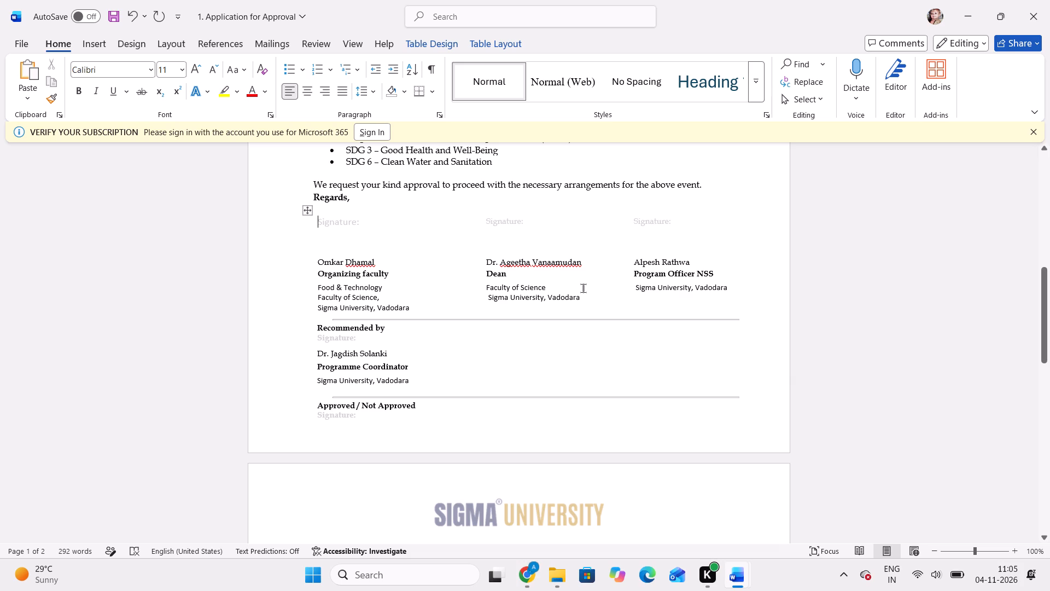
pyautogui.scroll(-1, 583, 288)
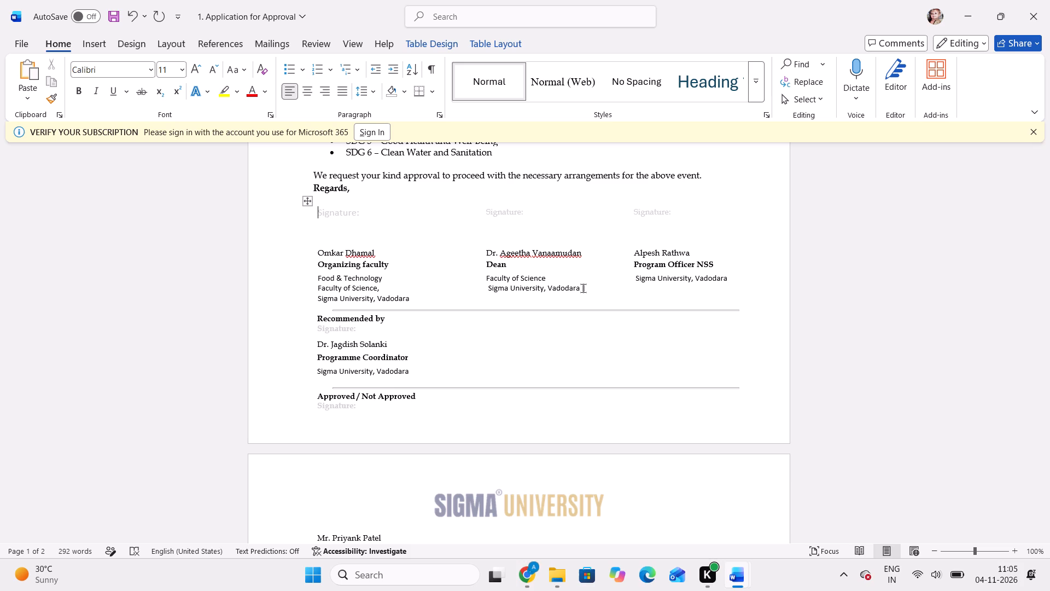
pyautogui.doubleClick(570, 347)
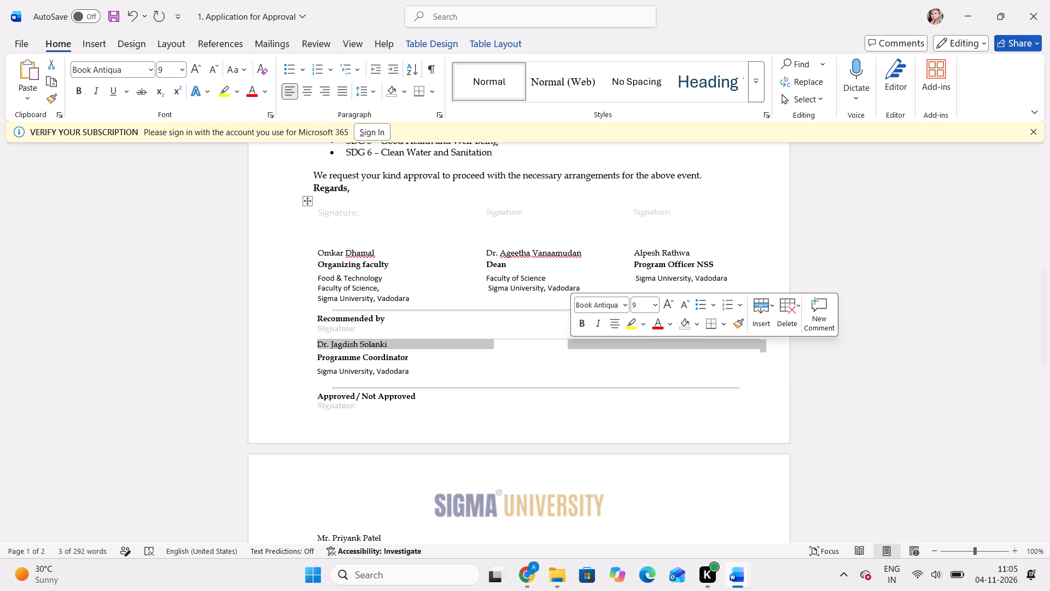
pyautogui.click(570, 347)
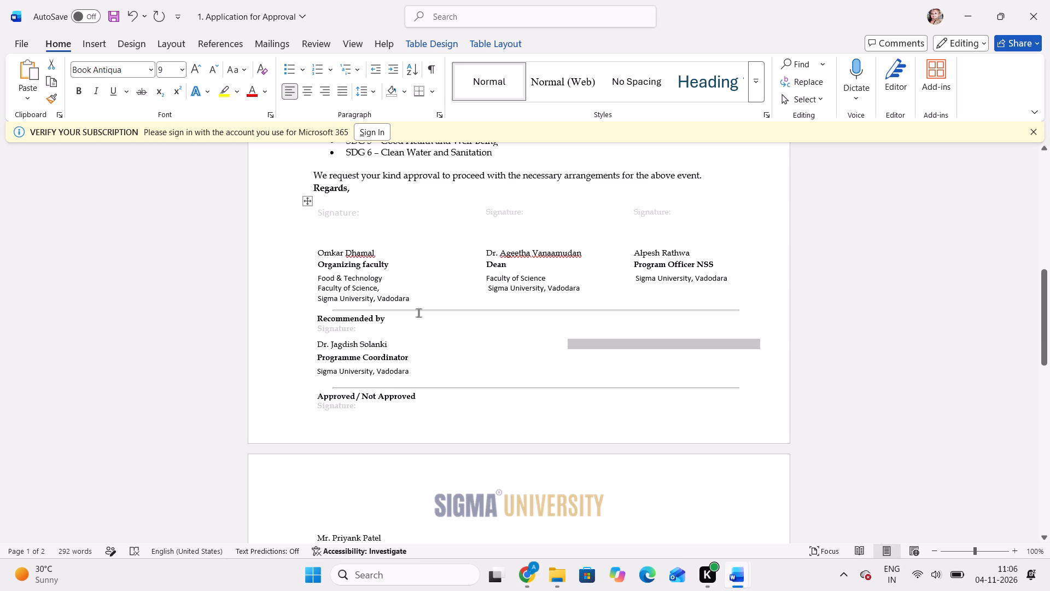
# Replace the organizing faculty member's name in the signature table below "Regards," with the new organizer's name.
pyautogui.click(378, 253)
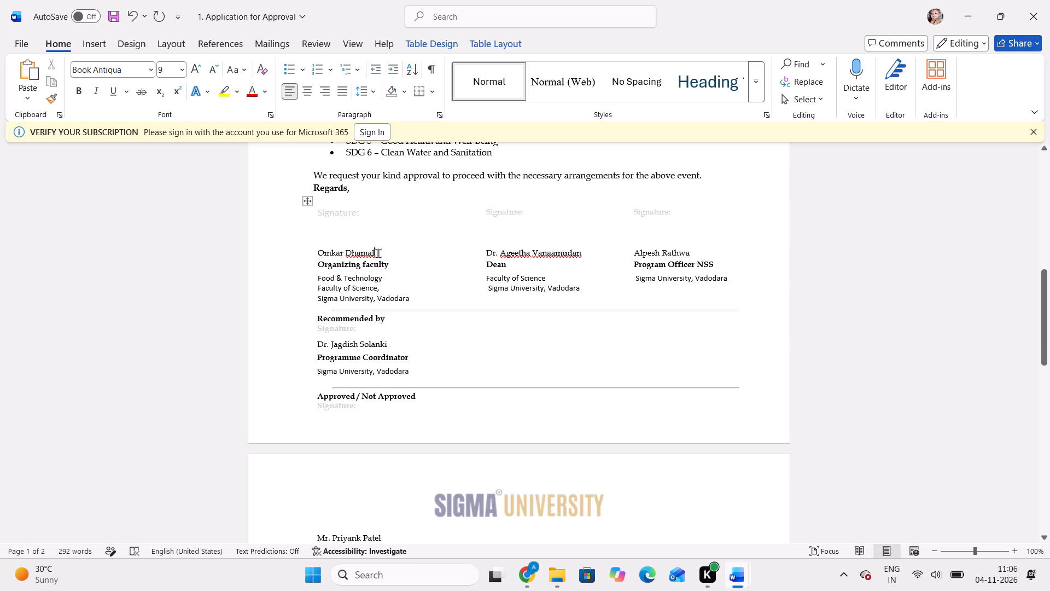
pyautogui.press('BackSpace')
pyautogui.press('BackSpace')
pyautogui.press('BackSpace')
pyautogui.press('BackSpace')
pyautogui.press('BackSpace')
pyautogui.press('BackSpace')
pyautogui.press('BackSpace')
pyautogui.press('BackSpace')
pyautogui.press('BackSpace')
pyautogui.press('BackSpace')
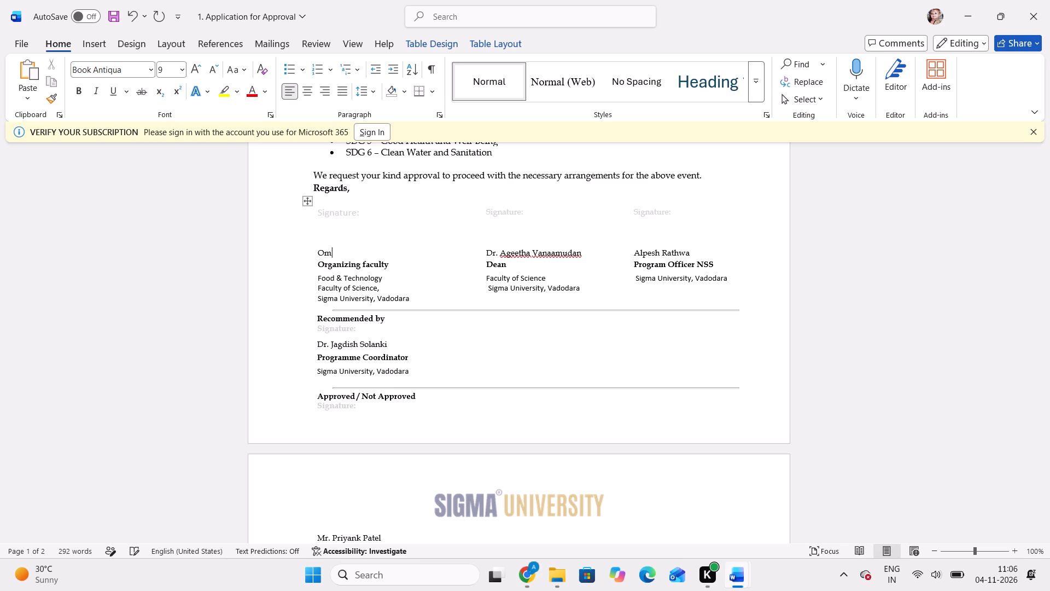
pyautogui.press('BackSpace')
pyautogui.press('BackSpace')
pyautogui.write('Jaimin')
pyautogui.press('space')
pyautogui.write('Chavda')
# Delete the "Food & Technology" text from the Organizing faculty cell.
pyautogui.click(387, 278)
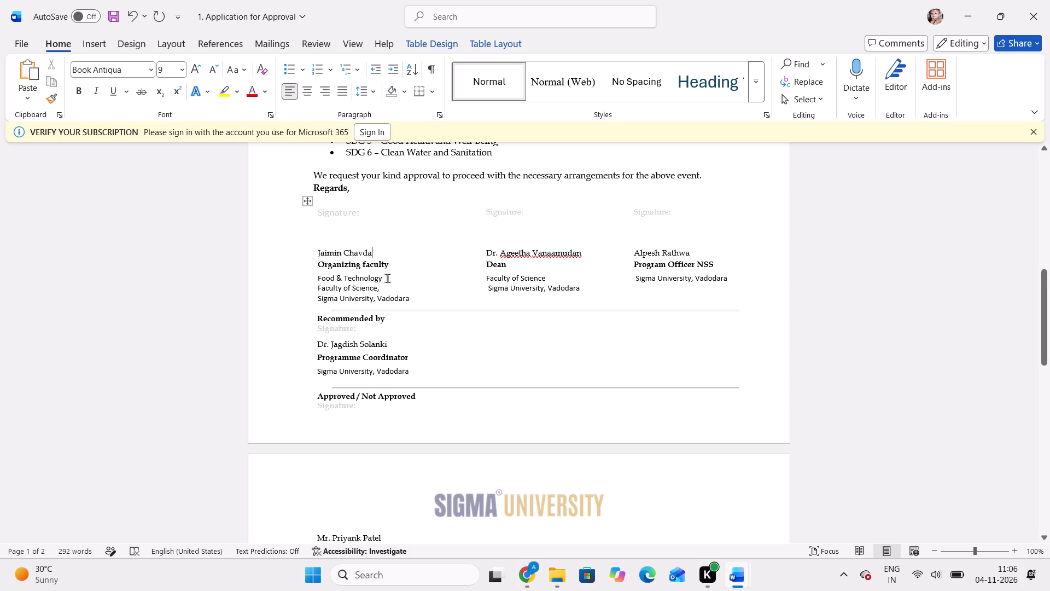
pyautogui.hotkey('ctrl', 'BackSpace')
pyautogui.hotkey('ctrl', 'BackSpace')
pyautogui.hotkey('ctrl', 'BackSpace')
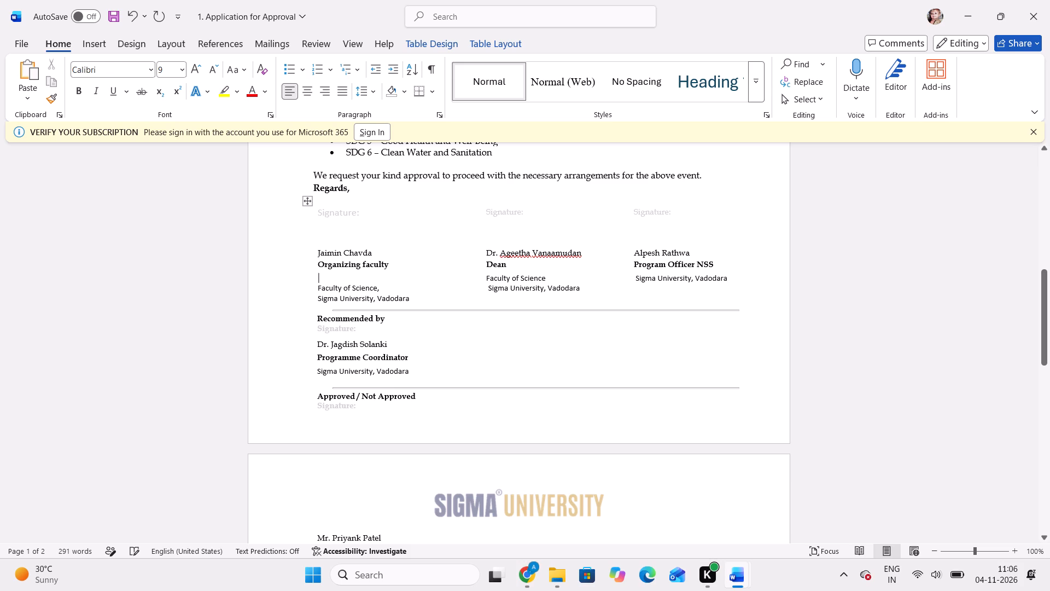
pyautogui.press('Delete')
pyautogui.press('Delete')
pyautogui.press('Down')
pyautogui.press('BackSpace')
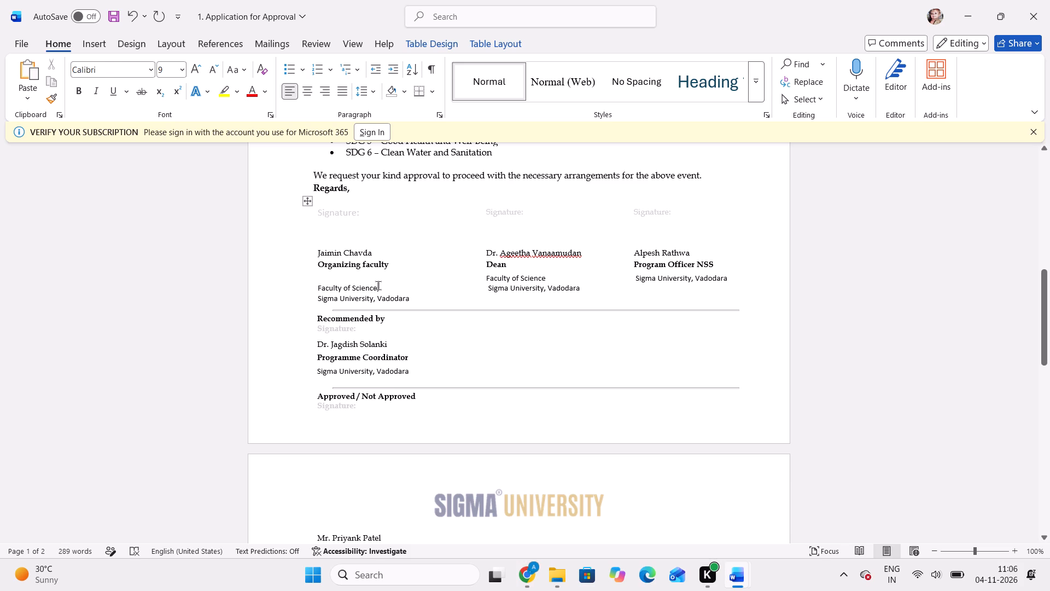
# Change the Organizing faculty's "Faculty of Science," line to "Faculty of Computer Science Applications,".
pyautogui.click(382, 289)
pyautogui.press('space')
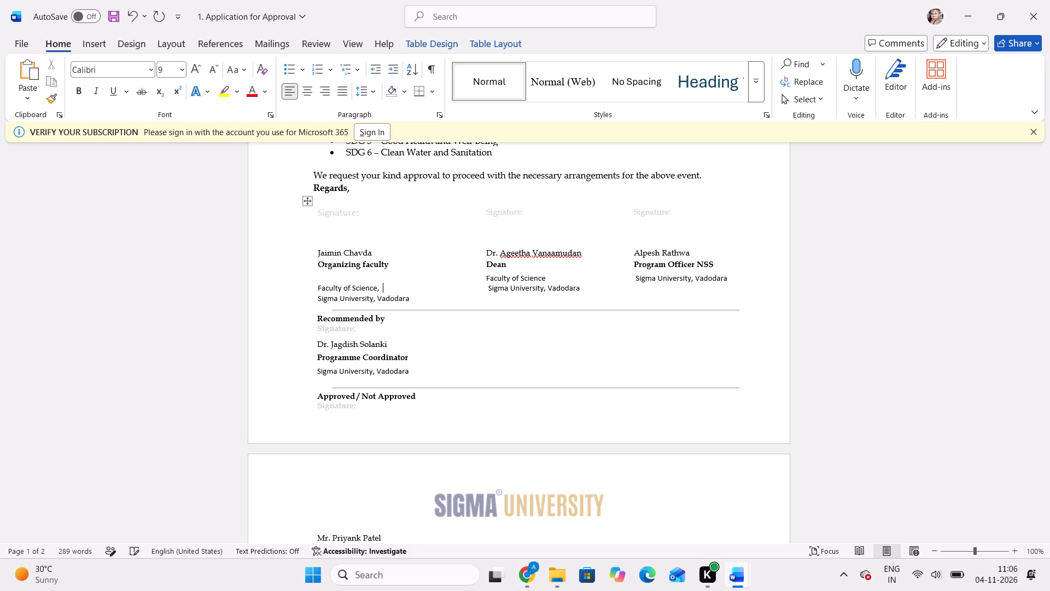
pyautogui.press('BackSpace')
pyautogui.press('BackSpace')
pyautogui.press('BackSpace')
pyautogui.hotkey('ctrl', 'Left')
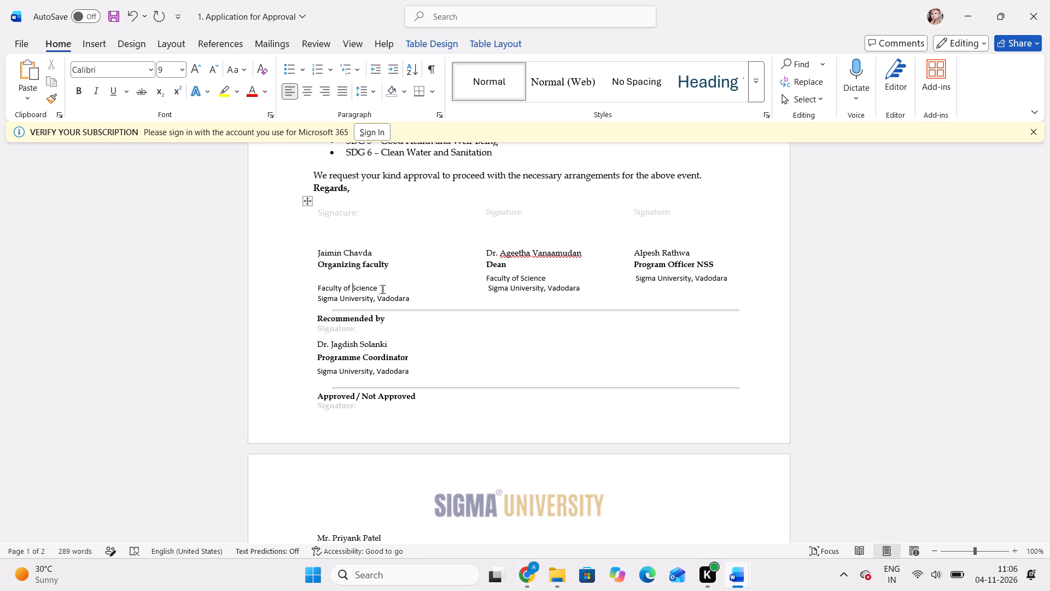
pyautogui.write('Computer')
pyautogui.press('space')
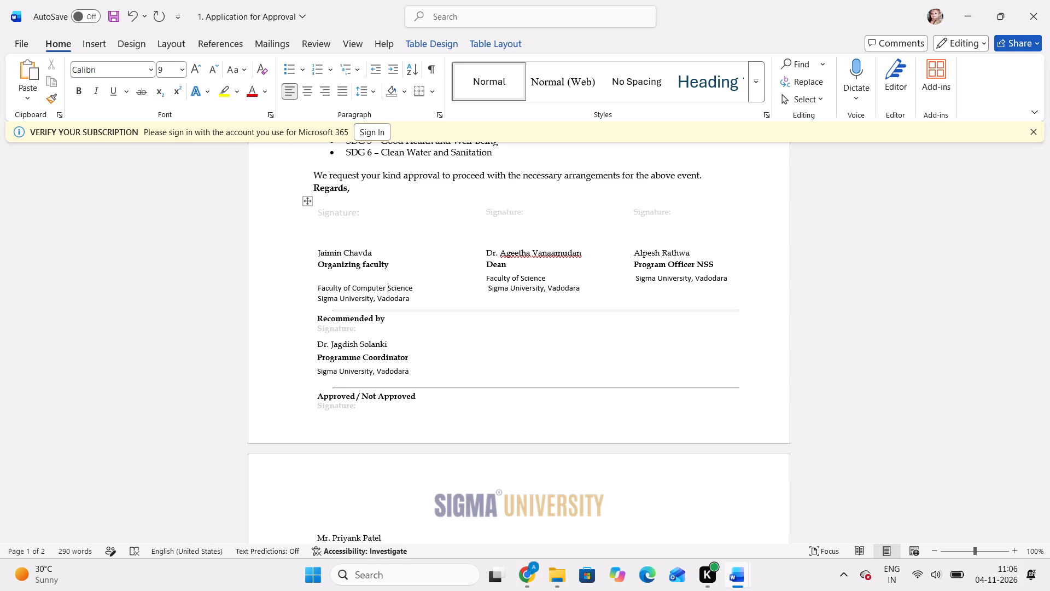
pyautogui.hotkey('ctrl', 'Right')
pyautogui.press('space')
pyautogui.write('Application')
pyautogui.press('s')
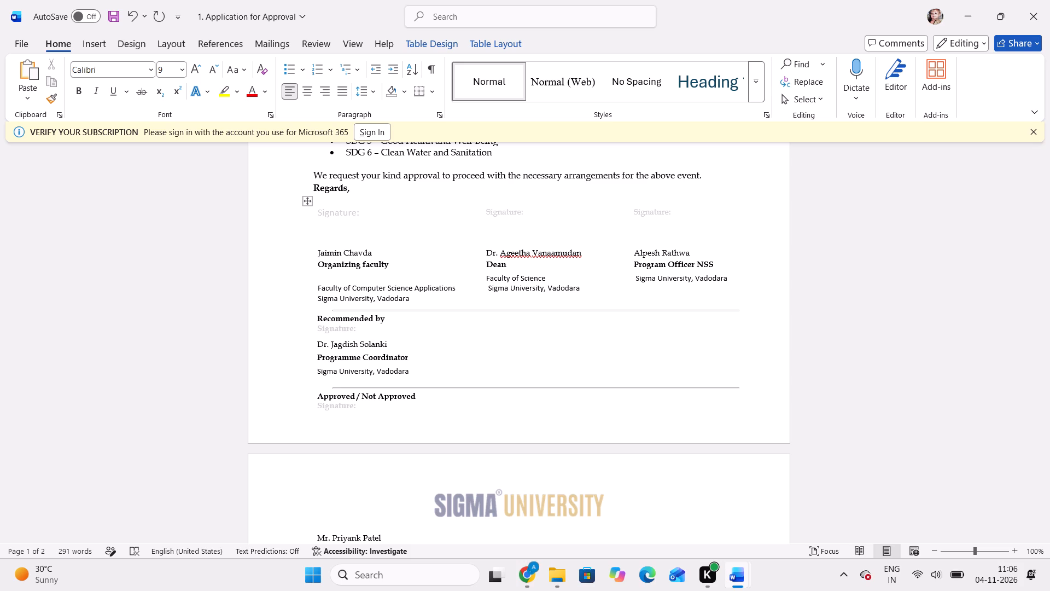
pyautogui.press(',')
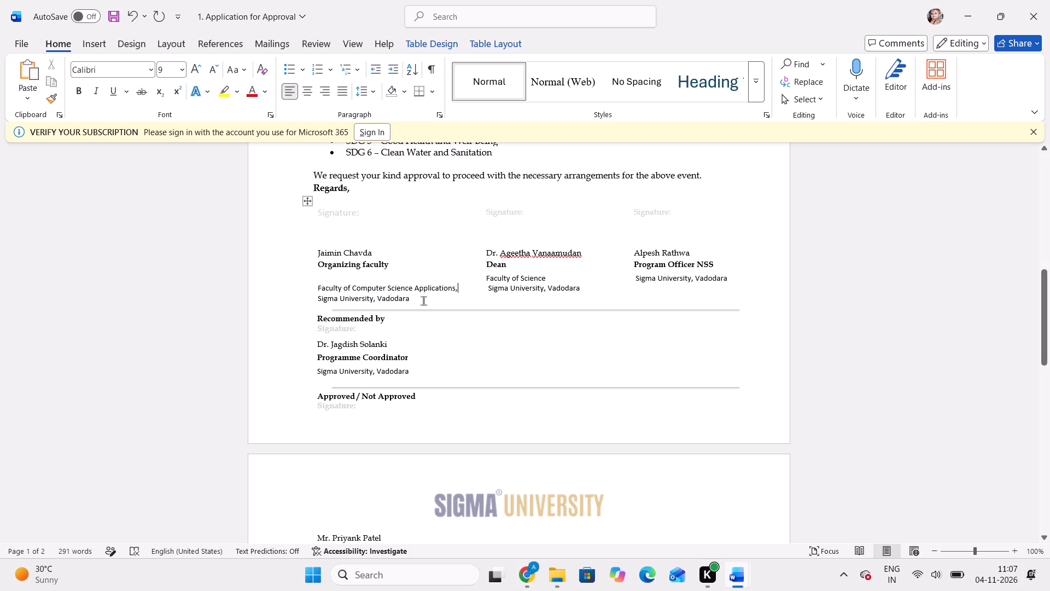
# Copy the Organizing faculty's faculty and university lines and paste them over the corresponding lines under "Dean".
pyautogui.moveTo(423, 301); pyautogui.dragTo(316, 282)
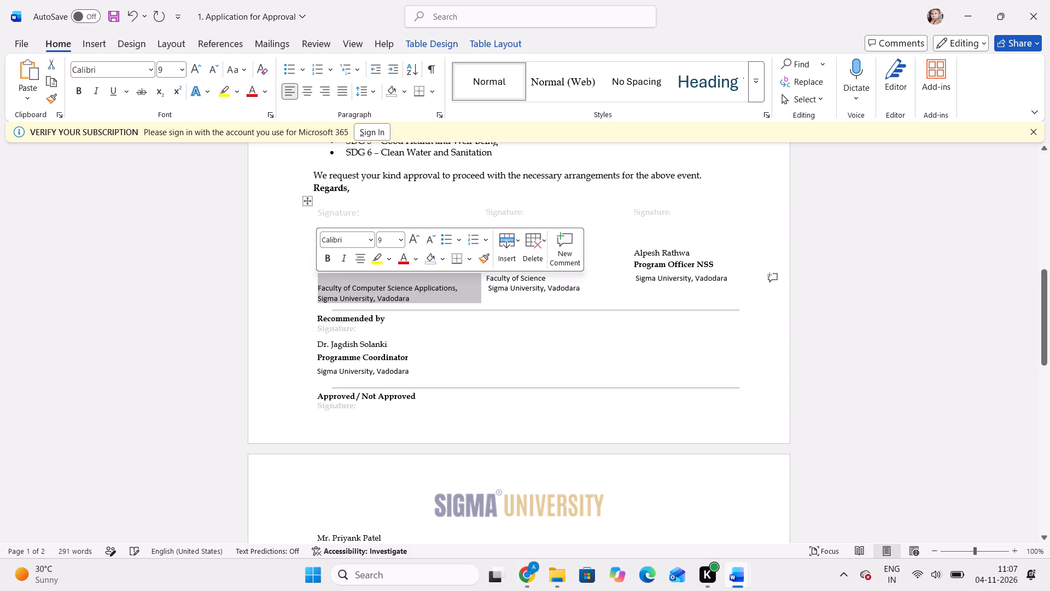
pyautogui.hotkey('ctrl', 'c')
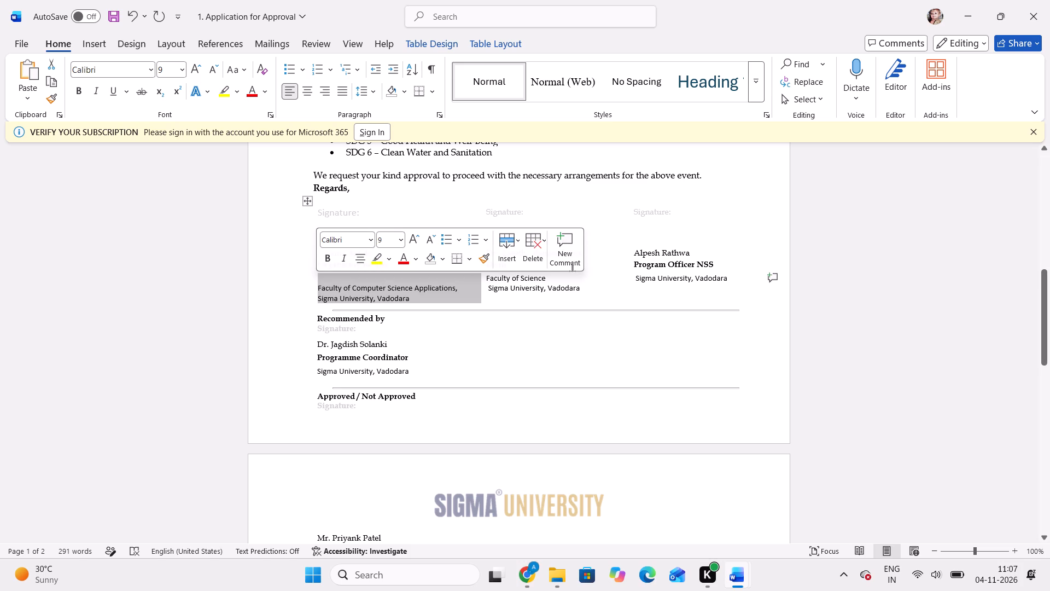
pyautogui.click(572, 266)
pyautogui.moveTo(584, 289); pyautogui.dragTo(514, 279)
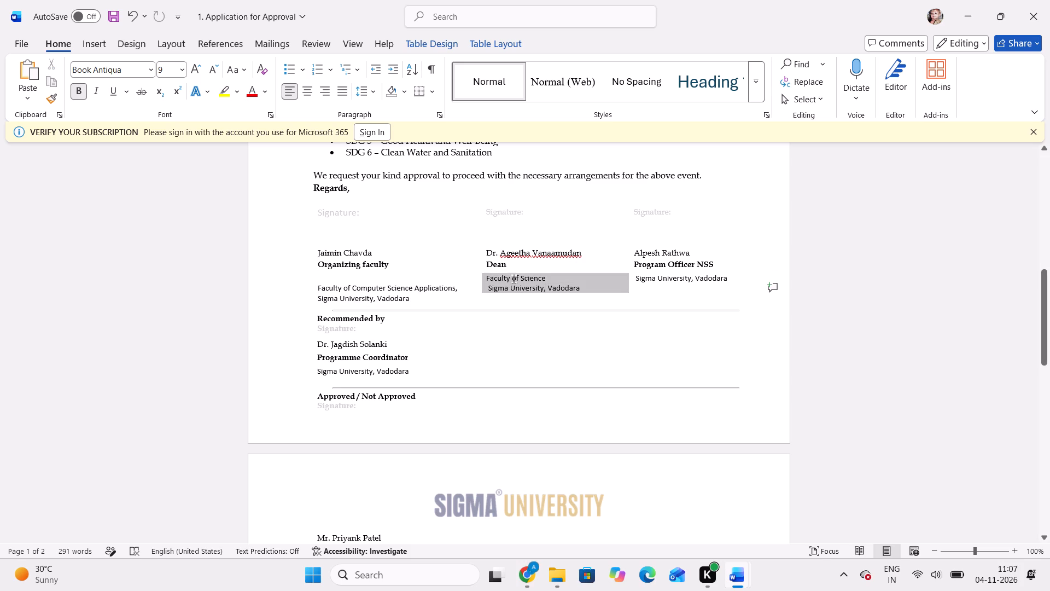
pyautogui.moveTo(514, 279); pyautogui.dragTo(497, 279)
pyautogui.keyDown('ctrl'); pyautogui.click(497, 279); pyautogui.keyUp('ctrl')
pyautogui.hotkey('ctrl', 'v')
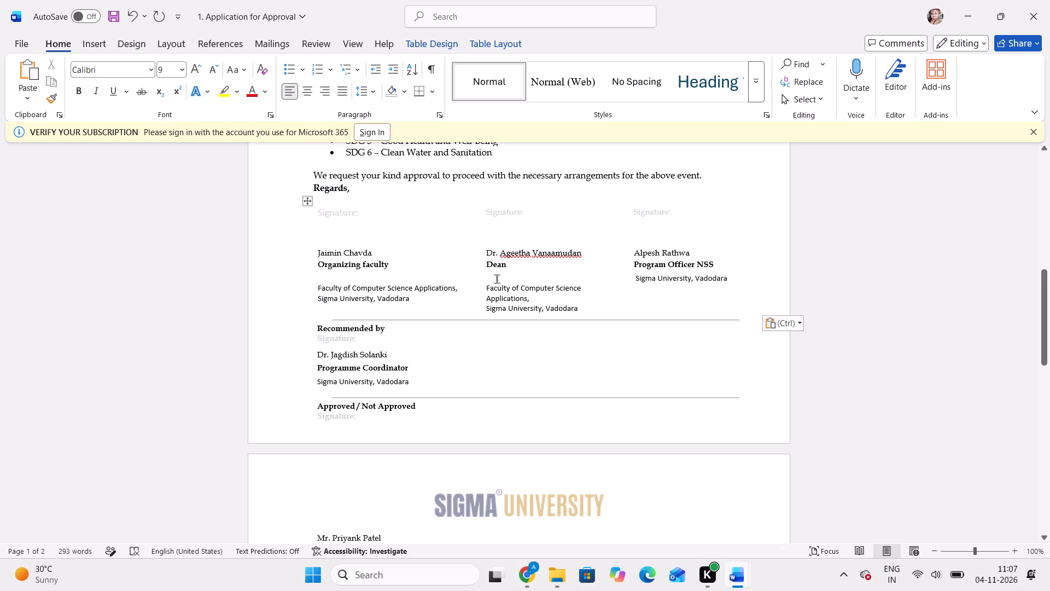
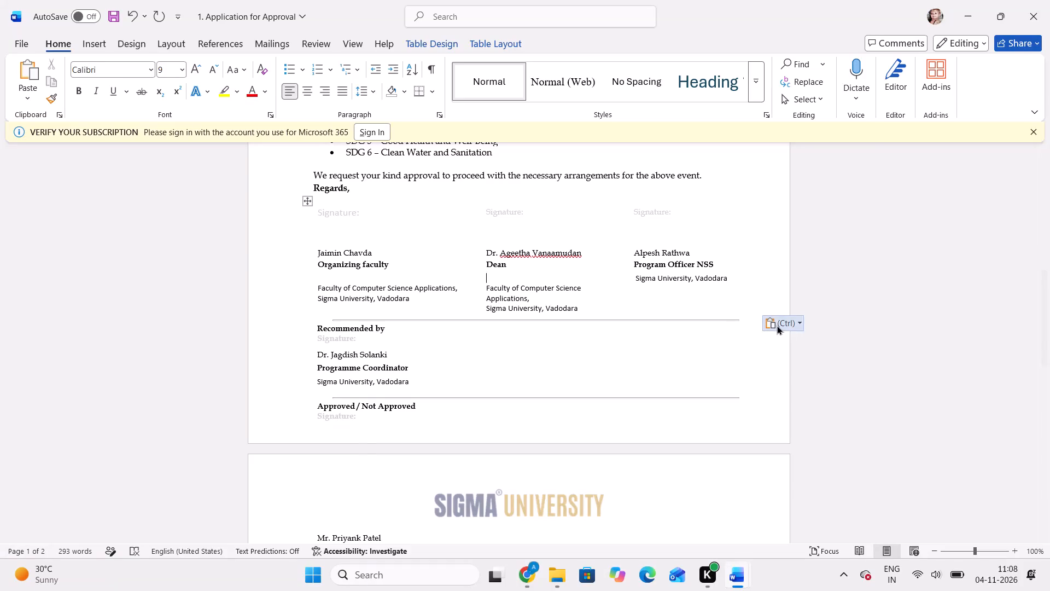
# Undo the paste of the faculty and university lines under "Dean".
pyautogui.click(777, 325)
pyautogui.click(837, 365)
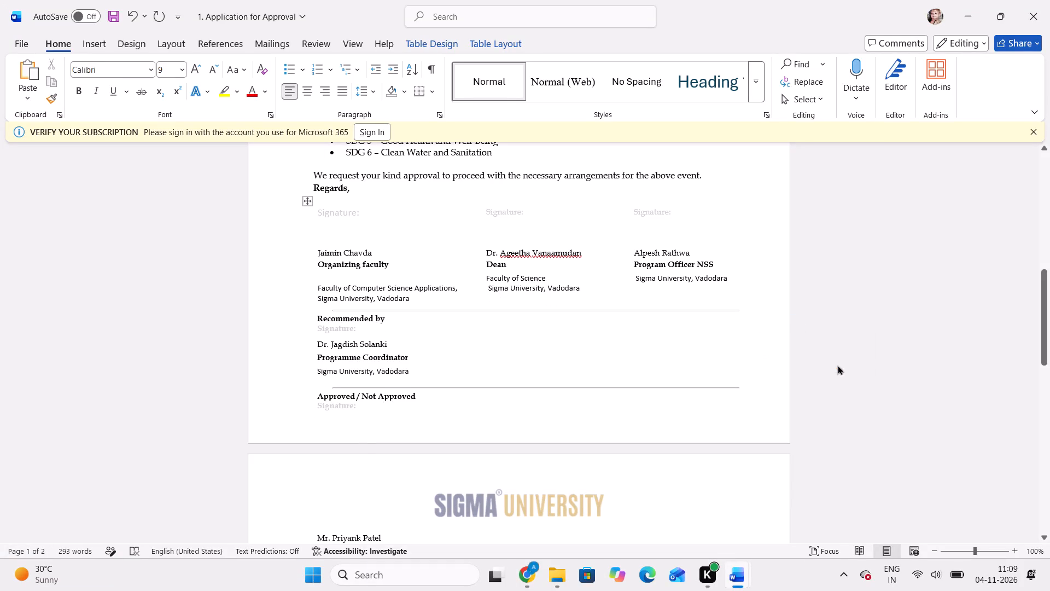
pyautogui.hotkey('ctrl', 'z')
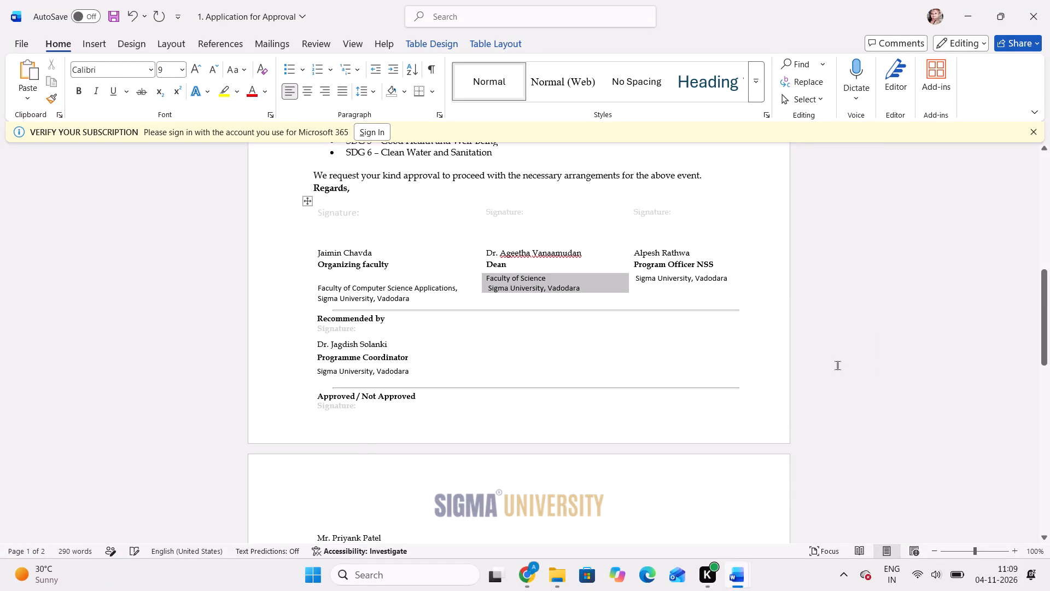
pyautogui.click(587, 294)
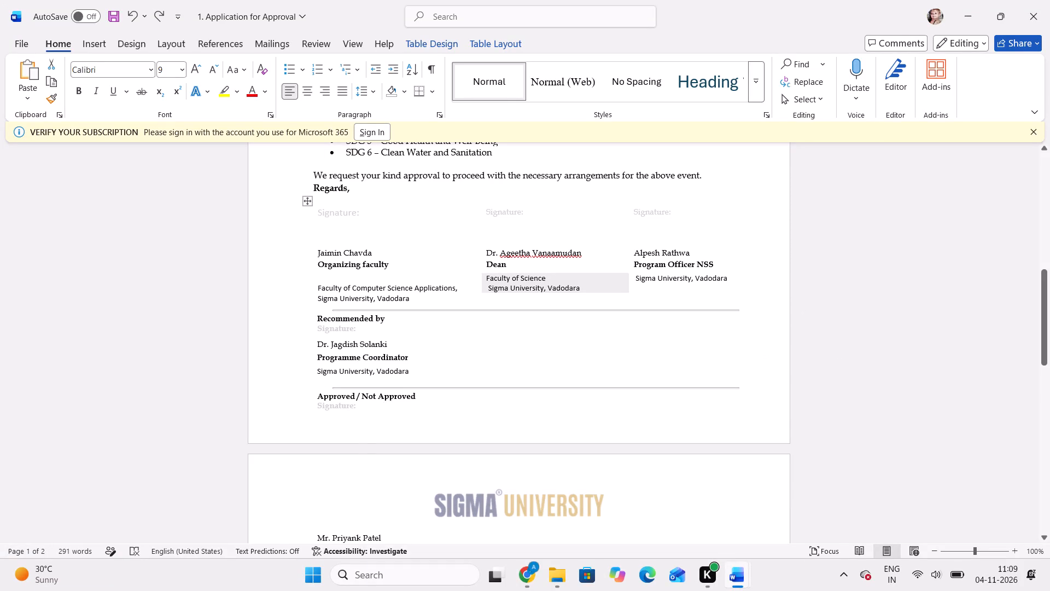
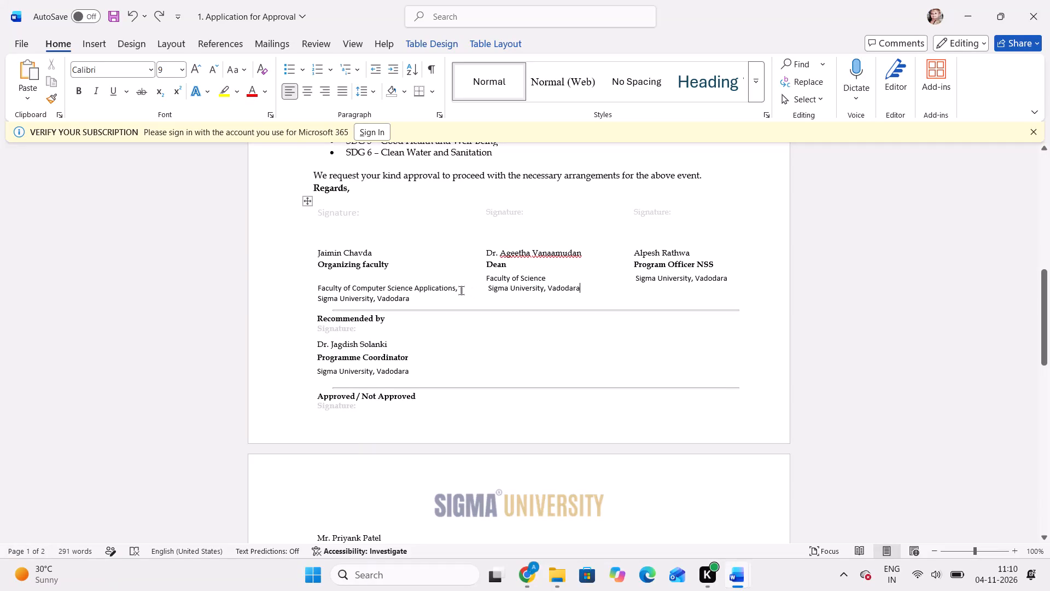
# Replace "Science" in the faculty line under "Dean" with "Computer Science Applications," copied from the organizing faculty's block.
pyautogui.moveTo(461, 290); pyautogui.dragTo(357, 287)
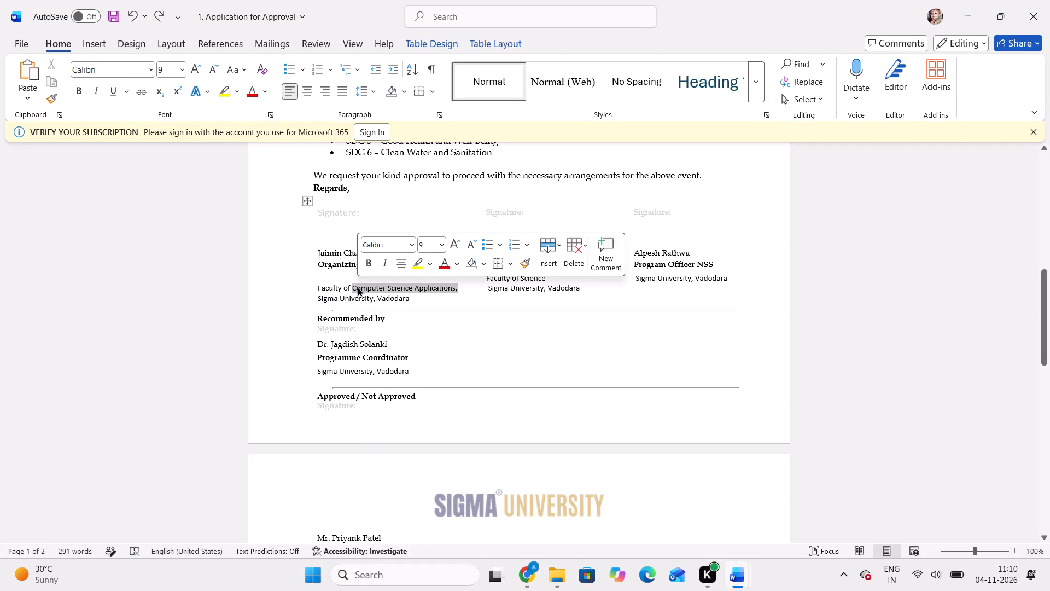
pyautogui.hotkey('ctrl', 'c')
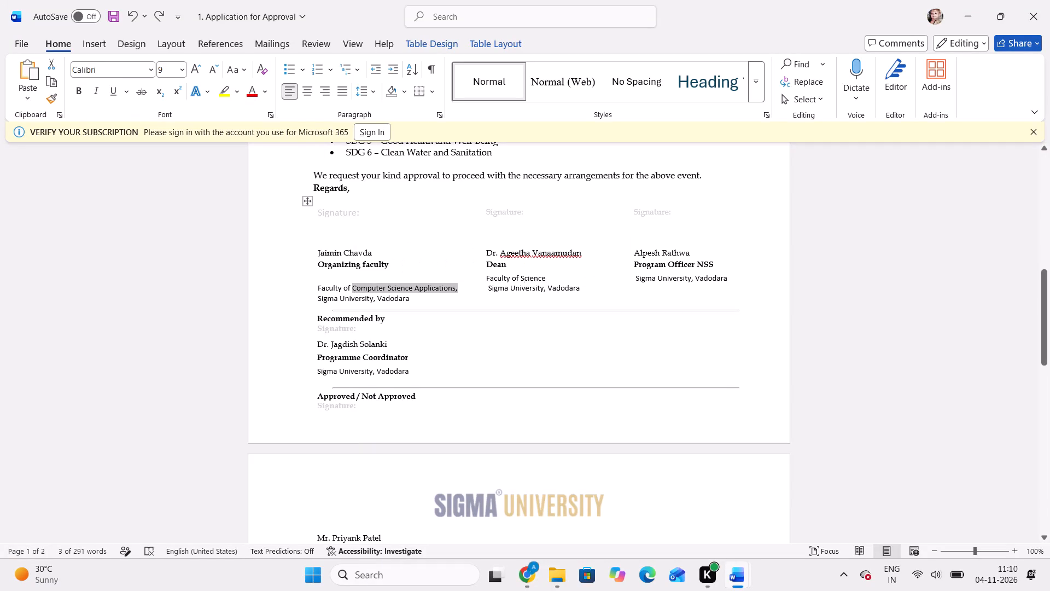
pyautogui.click(532, 284)
pyautogui.doubleClick(534, 281)
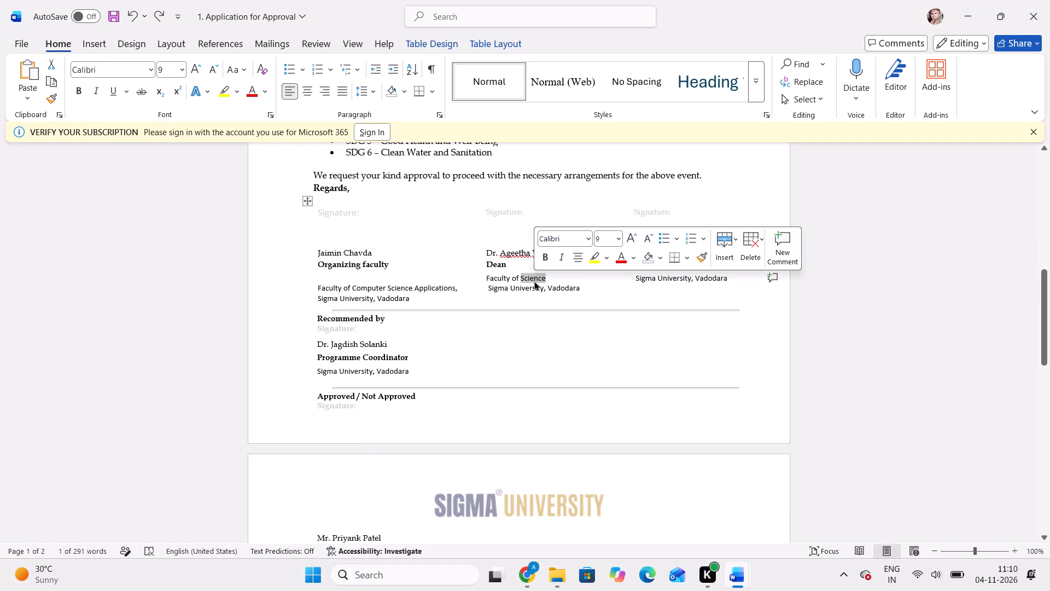
pyautogui.hotkey('ctrl', 'v')
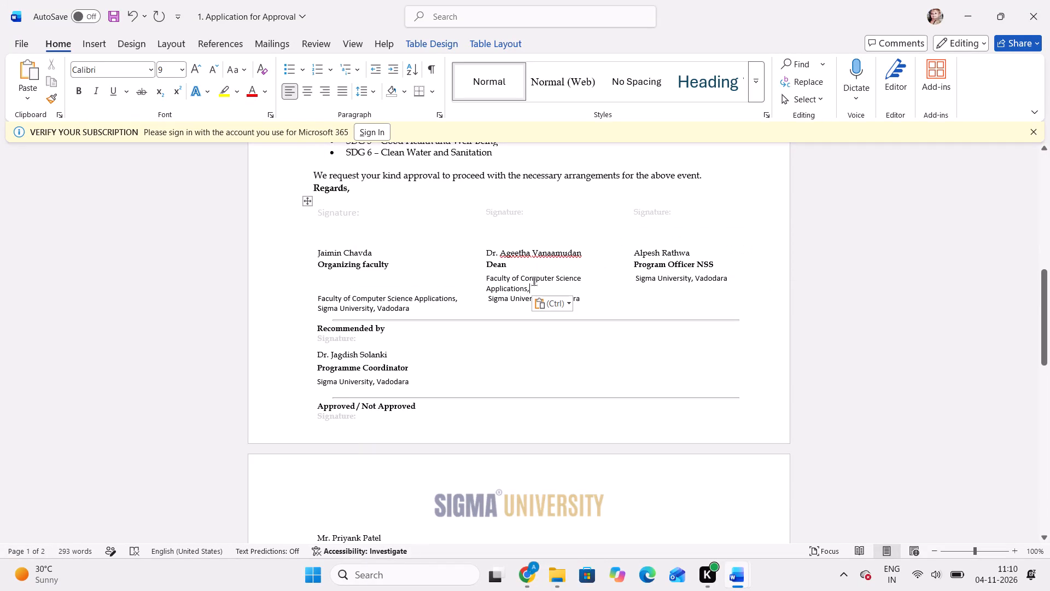
pyautogui.click(549, 311)
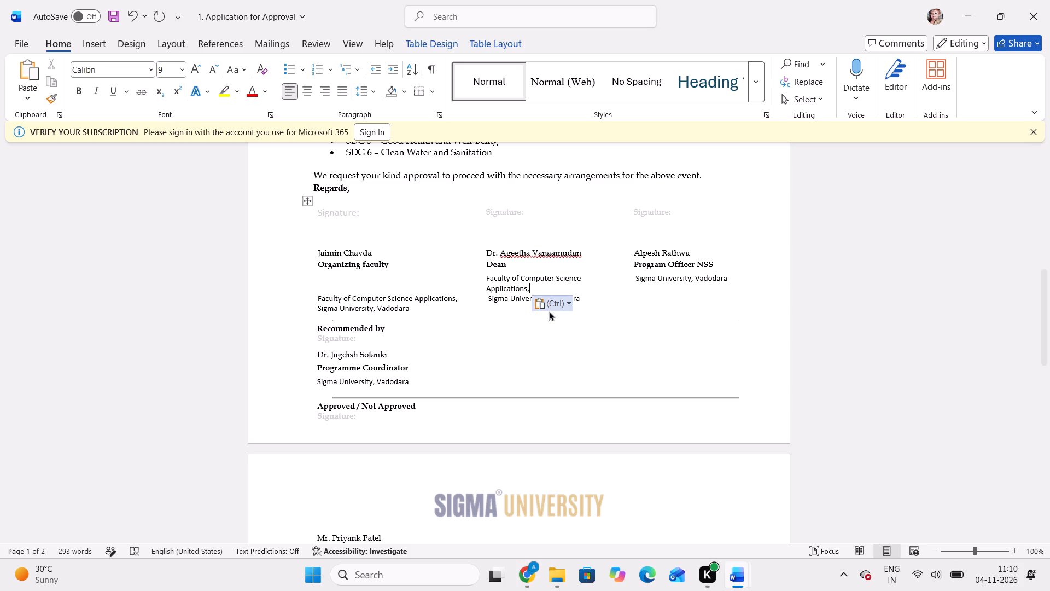
# Replace the name after "Dr." above "Dean" in the signature block with the new dean's name.
pyautogui.click(602, 340)
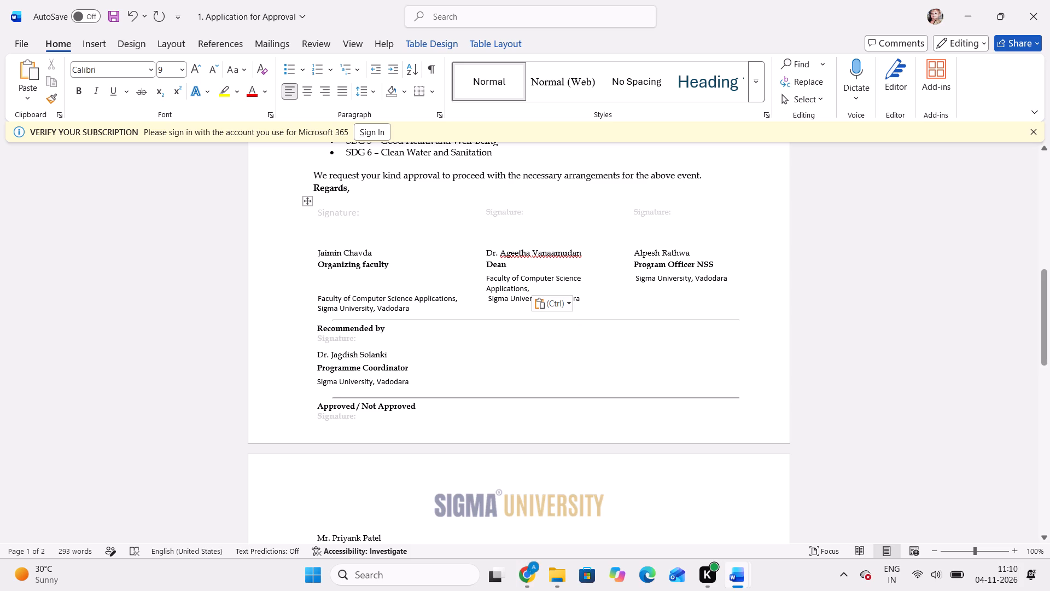
pyautogui.moveTo(582, 254); pyautogui.dragTo(514, 253)
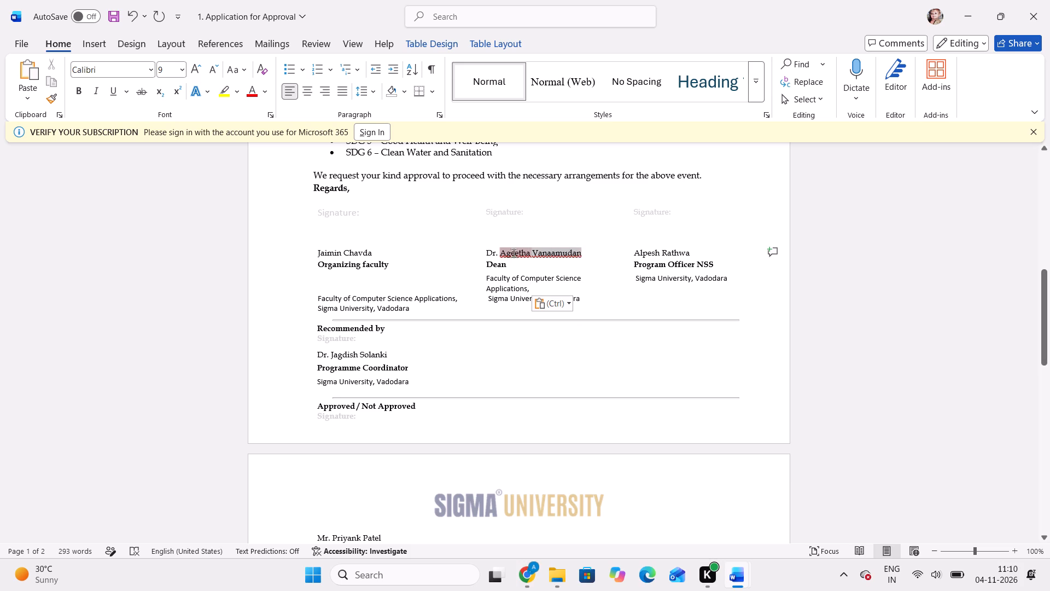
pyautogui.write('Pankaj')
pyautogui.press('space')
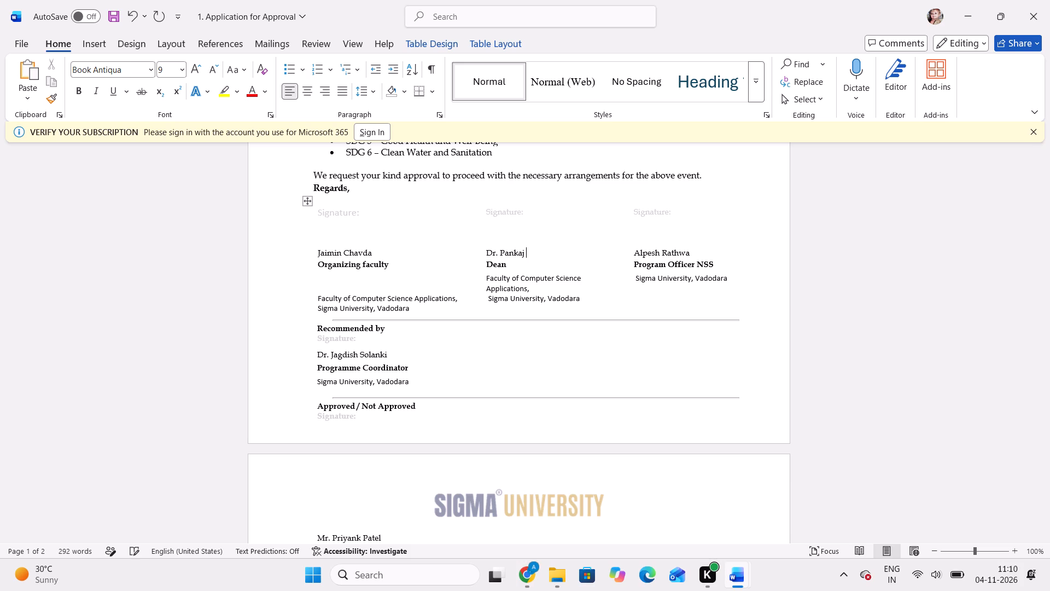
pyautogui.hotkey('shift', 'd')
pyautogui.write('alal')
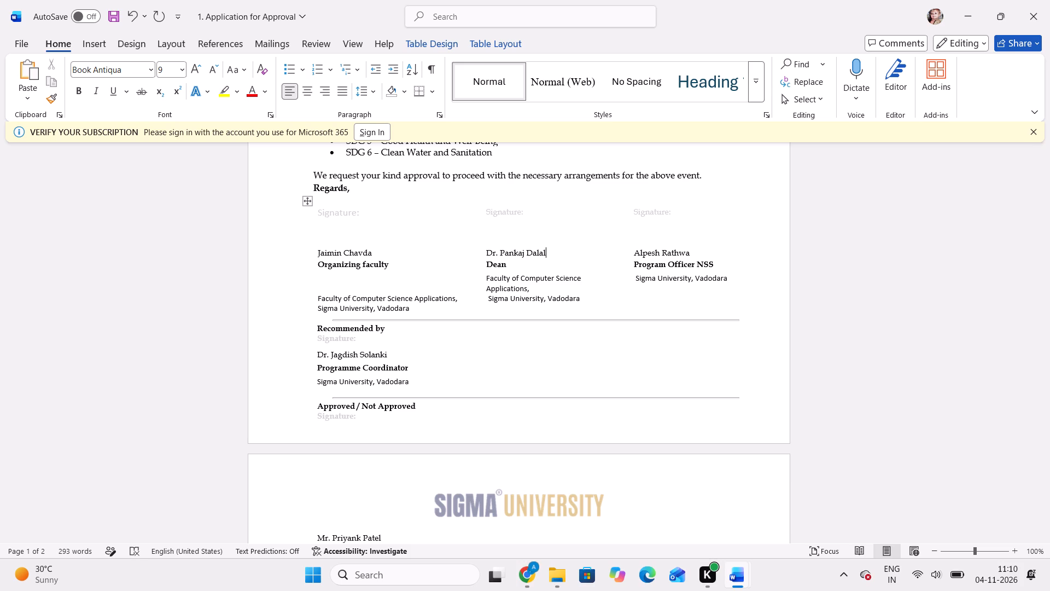
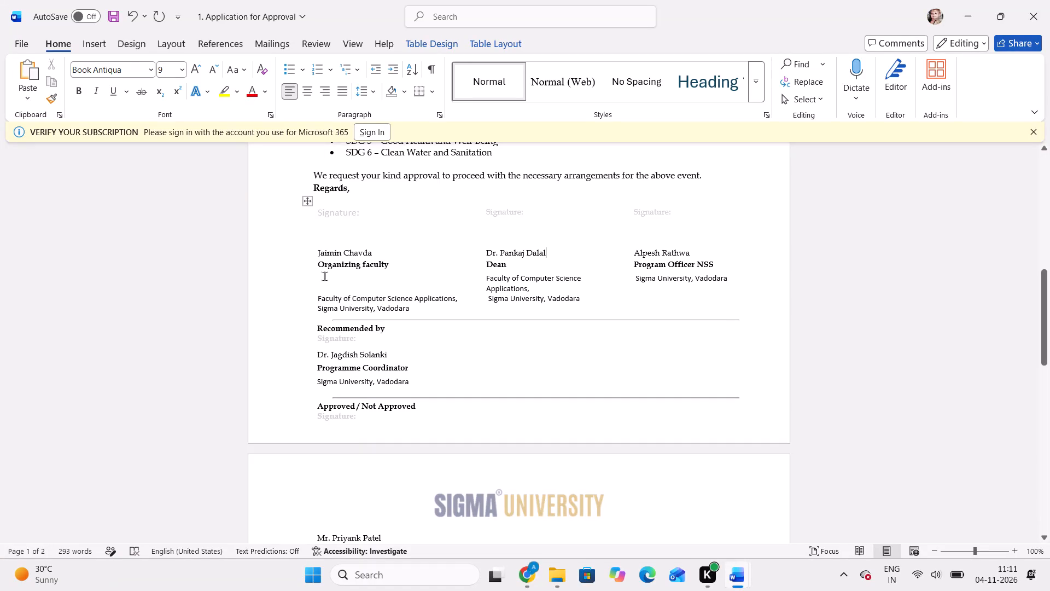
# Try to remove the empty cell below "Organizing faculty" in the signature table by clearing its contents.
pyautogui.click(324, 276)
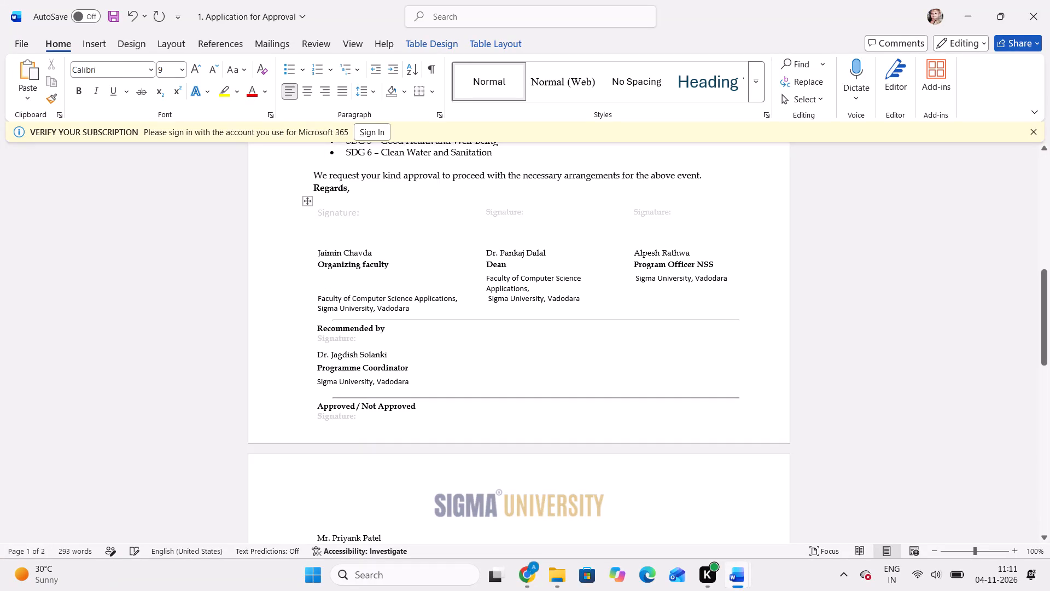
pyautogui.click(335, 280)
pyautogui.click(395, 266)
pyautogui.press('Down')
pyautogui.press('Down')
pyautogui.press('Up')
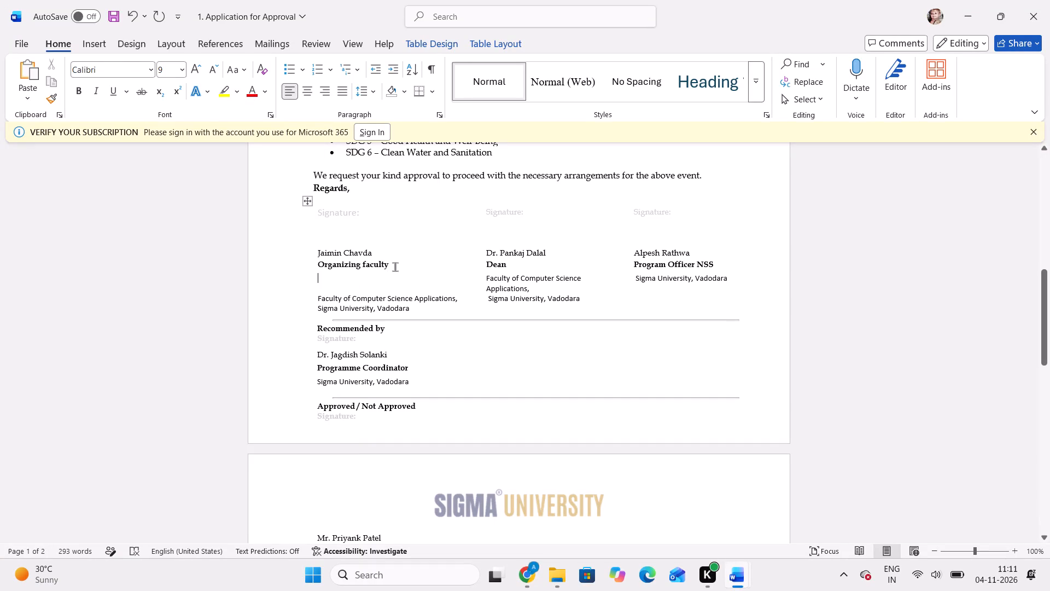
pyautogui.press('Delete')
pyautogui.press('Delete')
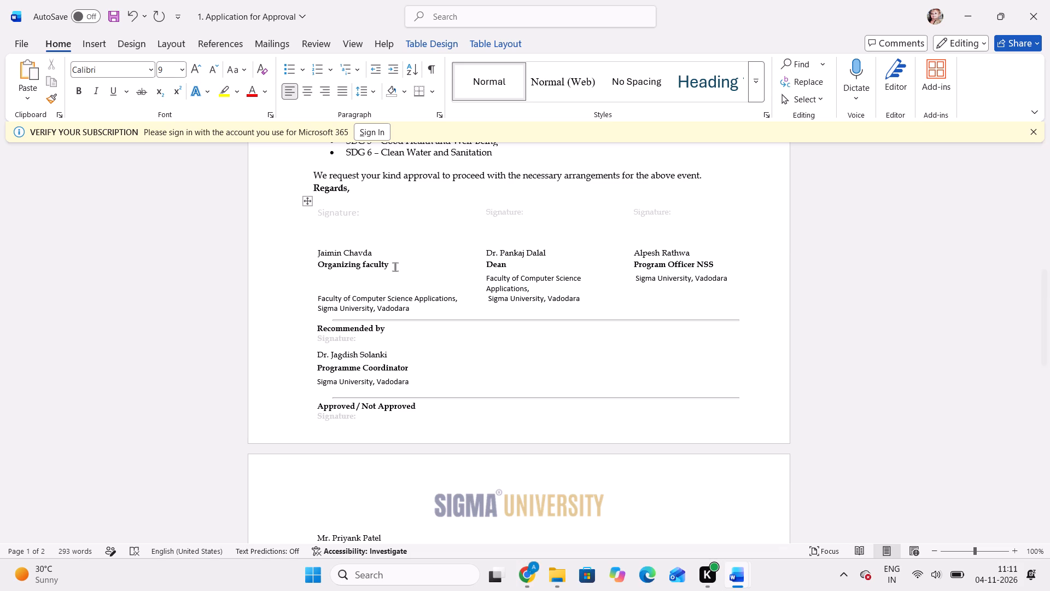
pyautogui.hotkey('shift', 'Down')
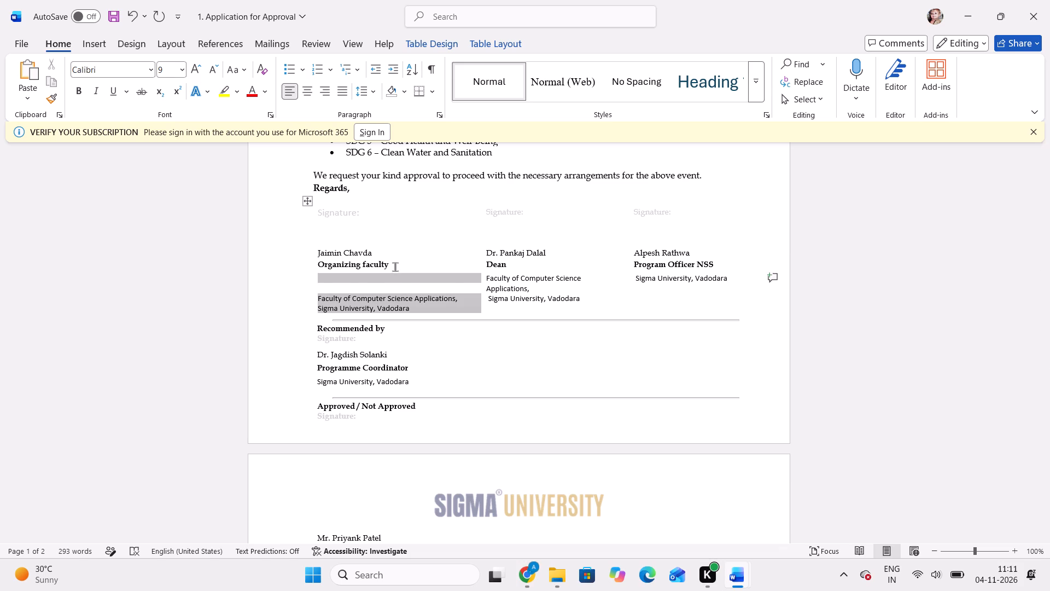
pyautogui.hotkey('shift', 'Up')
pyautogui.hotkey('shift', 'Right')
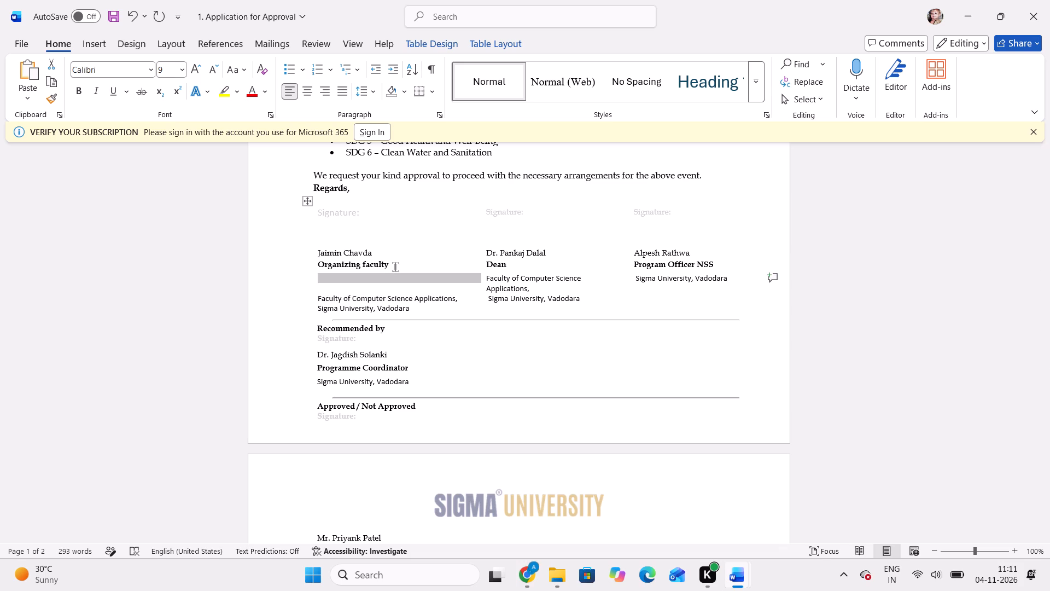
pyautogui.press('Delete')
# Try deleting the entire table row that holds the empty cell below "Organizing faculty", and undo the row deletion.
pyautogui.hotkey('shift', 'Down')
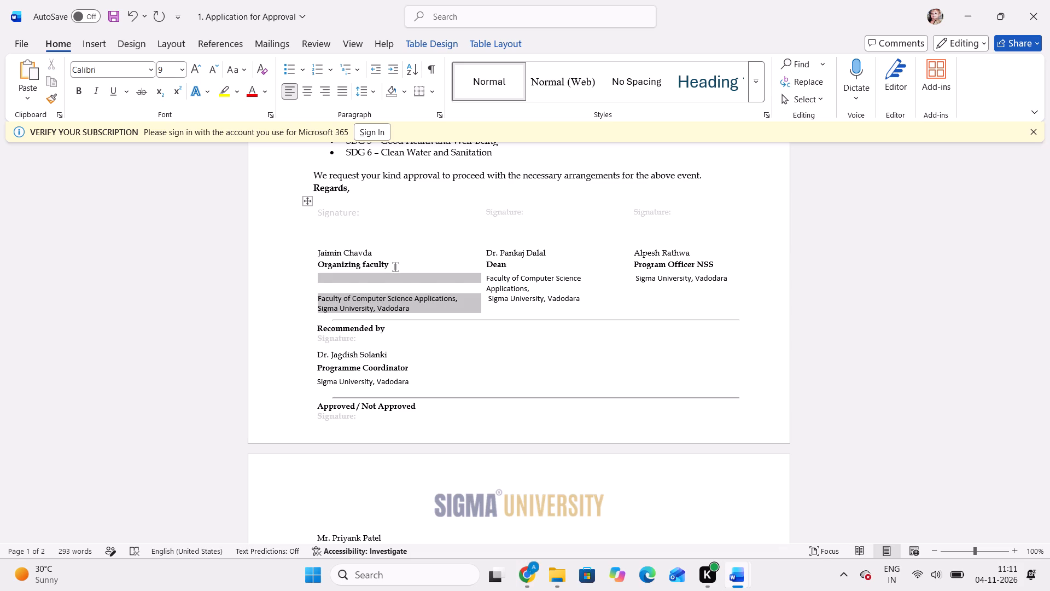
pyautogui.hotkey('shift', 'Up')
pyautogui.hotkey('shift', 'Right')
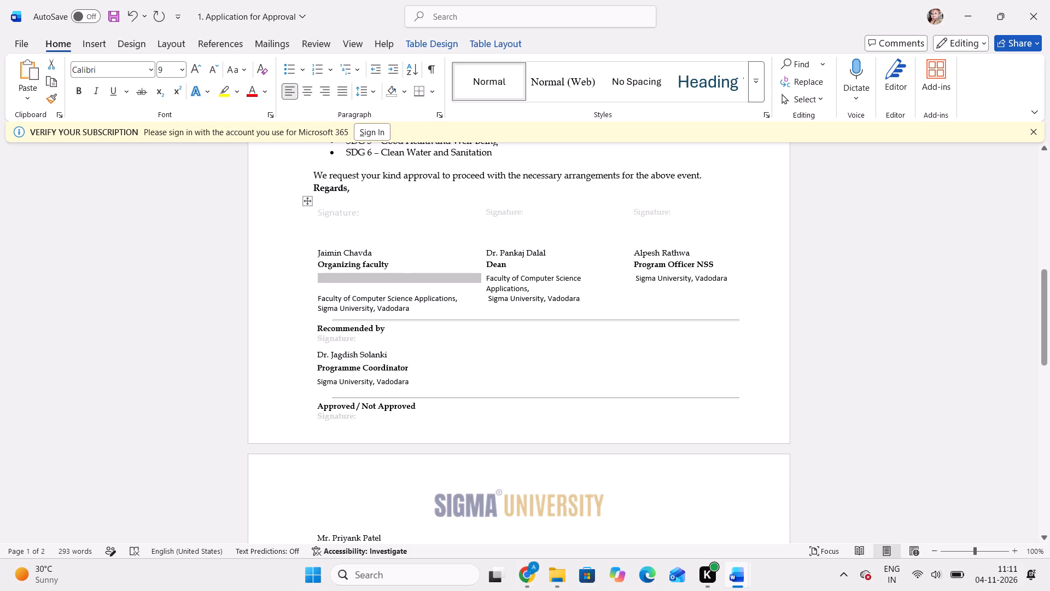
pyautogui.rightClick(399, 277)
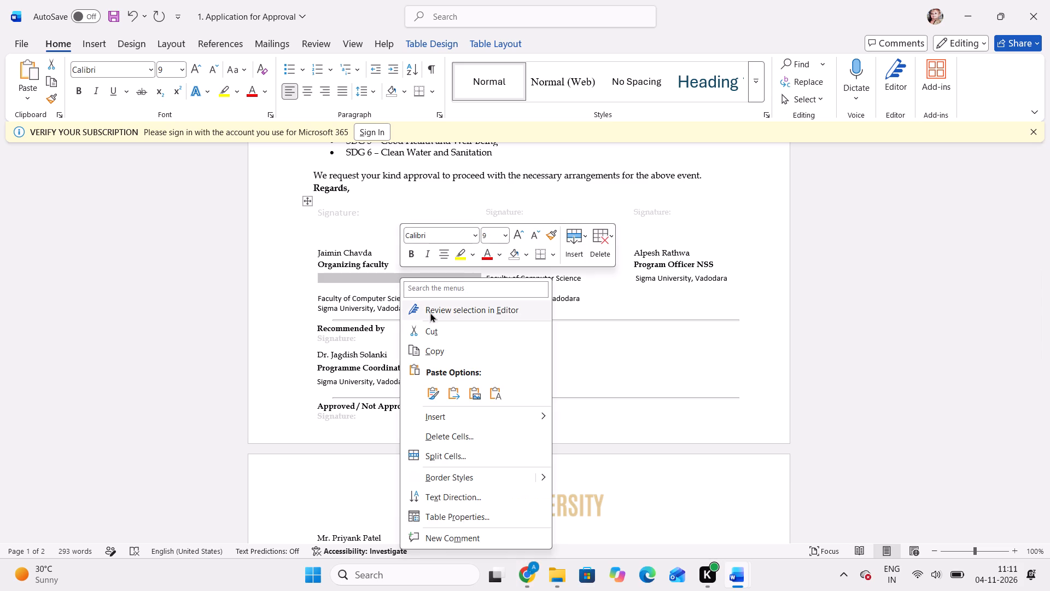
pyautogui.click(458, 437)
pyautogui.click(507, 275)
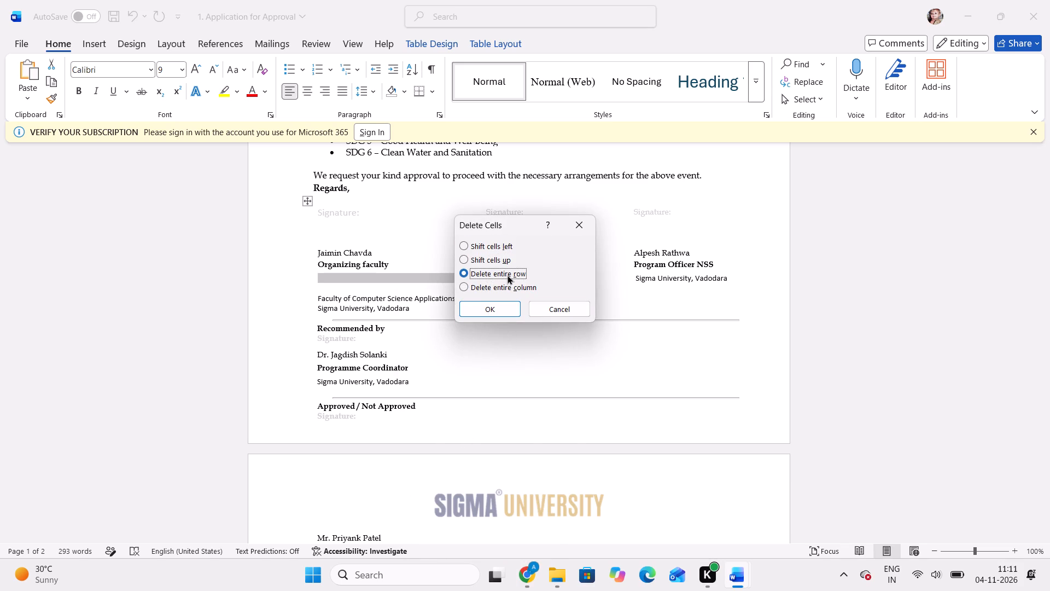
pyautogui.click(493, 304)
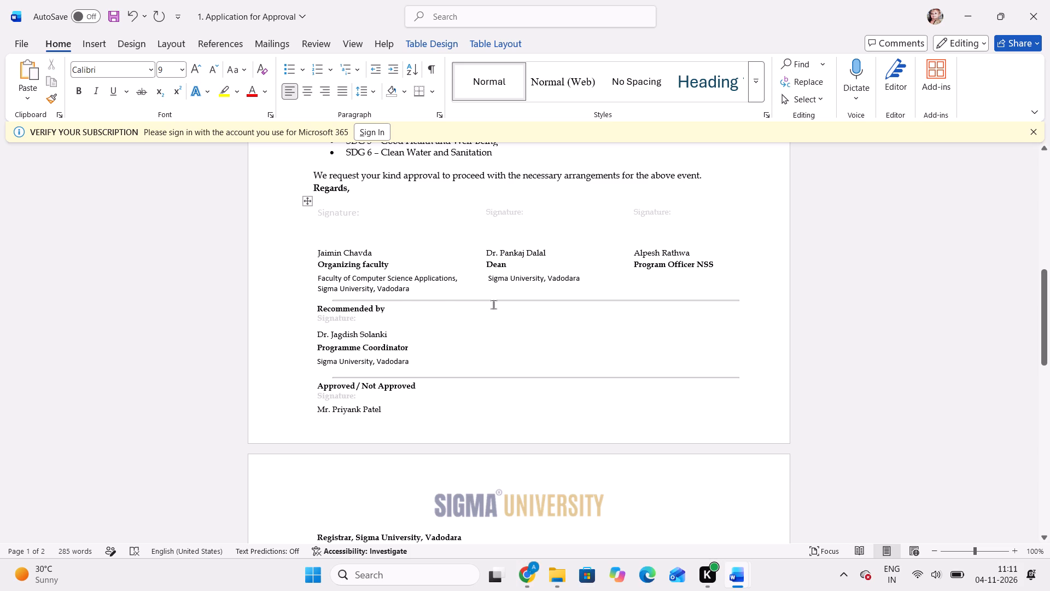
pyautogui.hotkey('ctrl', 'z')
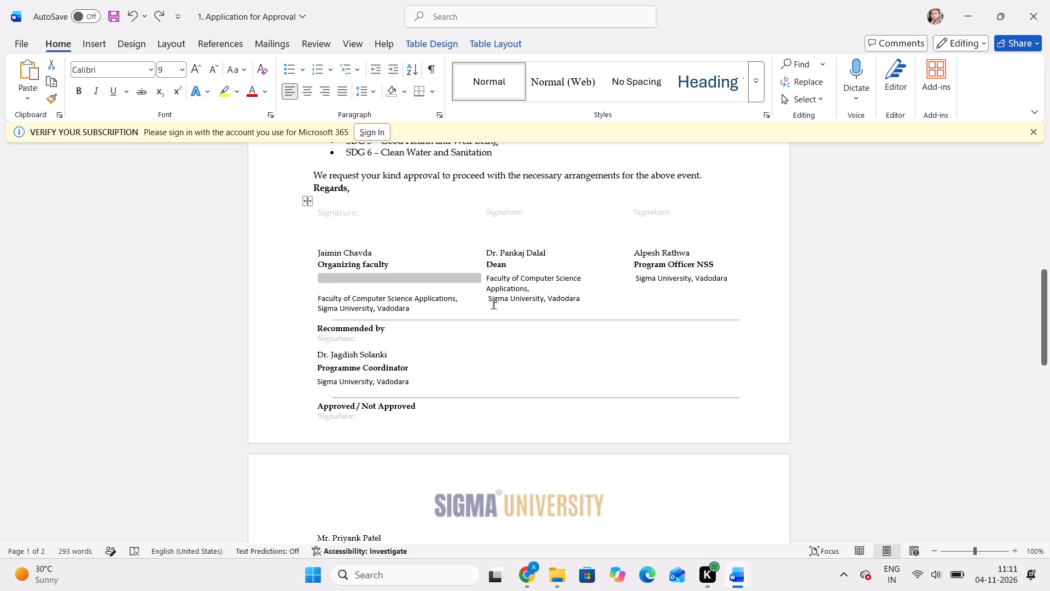
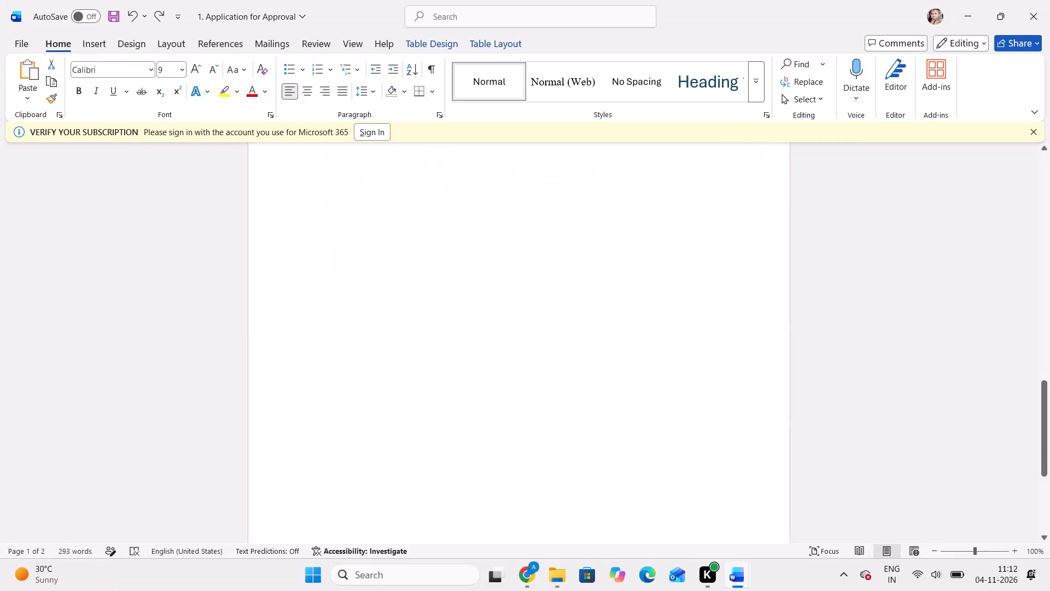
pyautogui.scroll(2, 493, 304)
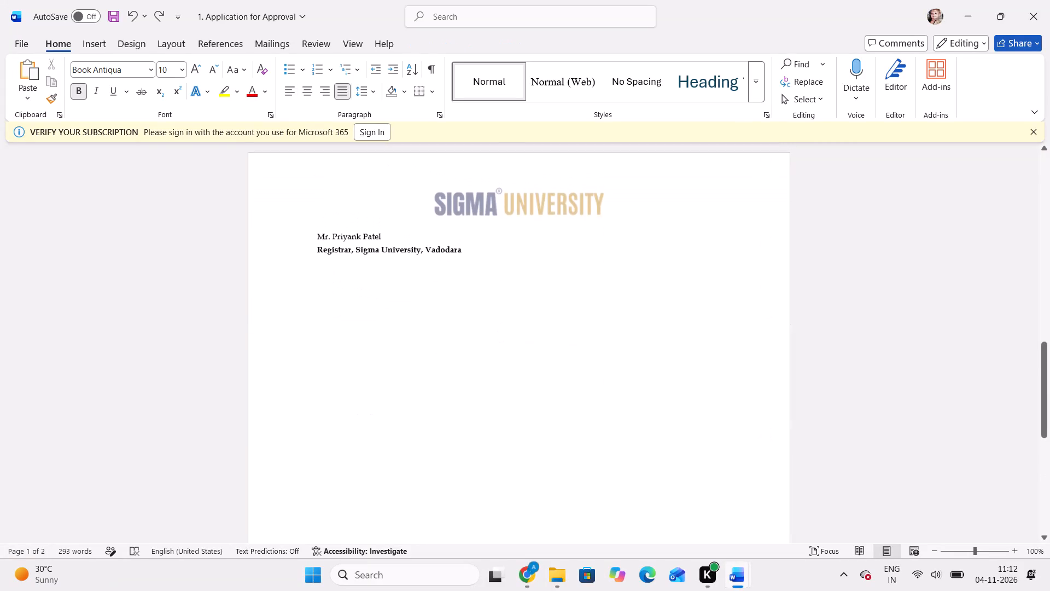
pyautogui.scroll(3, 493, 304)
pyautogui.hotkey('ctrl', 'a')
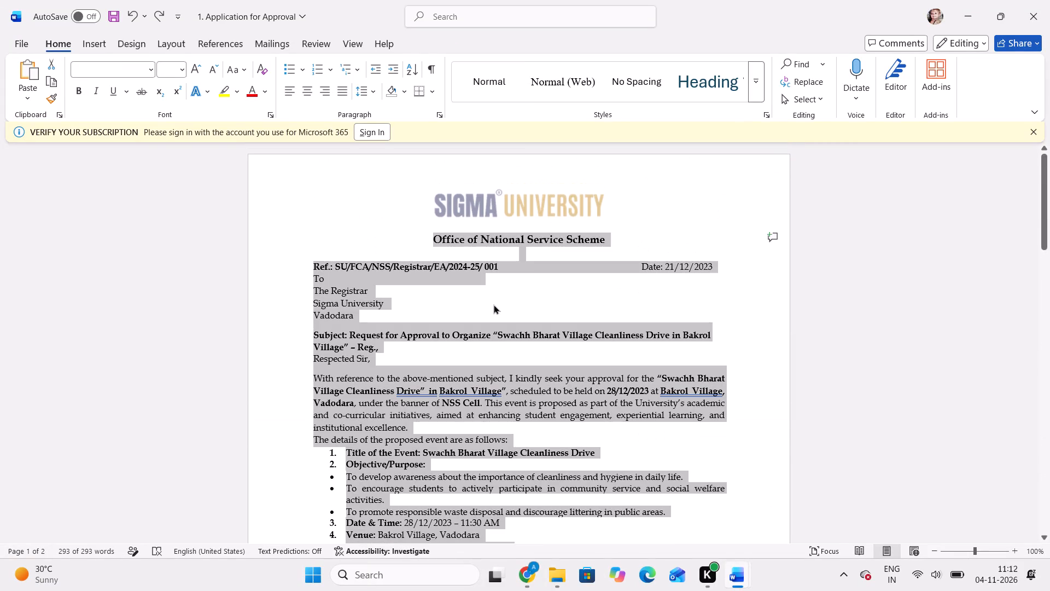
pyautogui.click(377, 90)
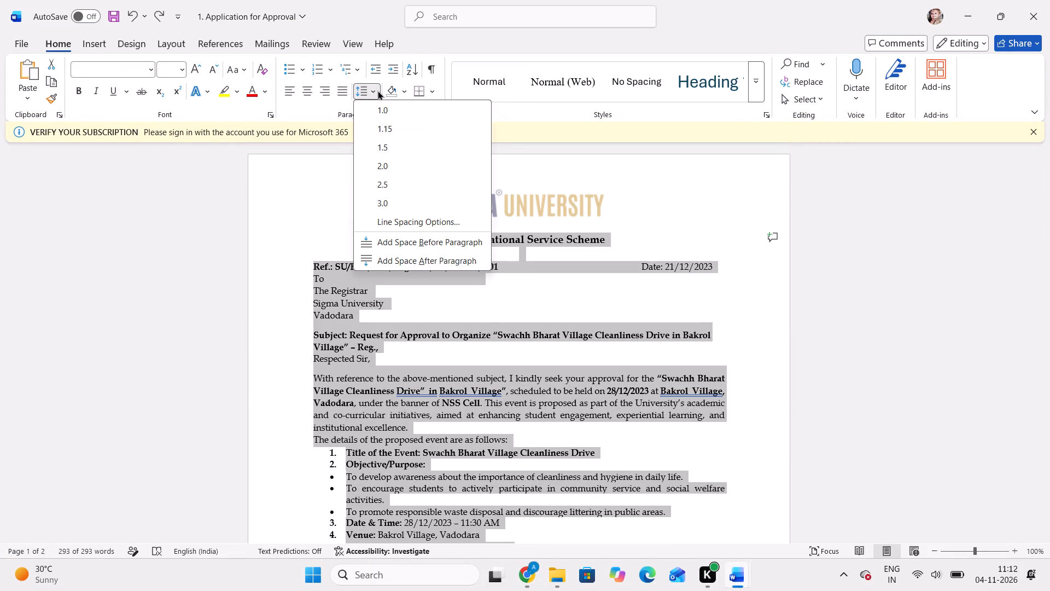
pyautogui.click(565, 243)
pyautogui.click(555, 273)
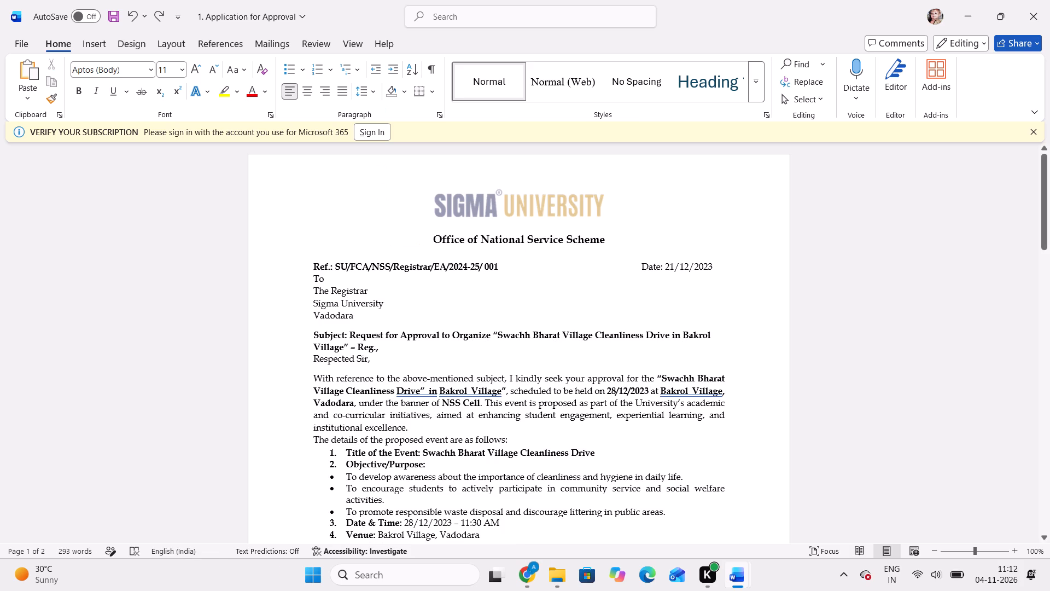
# Review the application from the event details down to the signature table, and save the document.
pyautogui.scroll(-2, 555, 273)
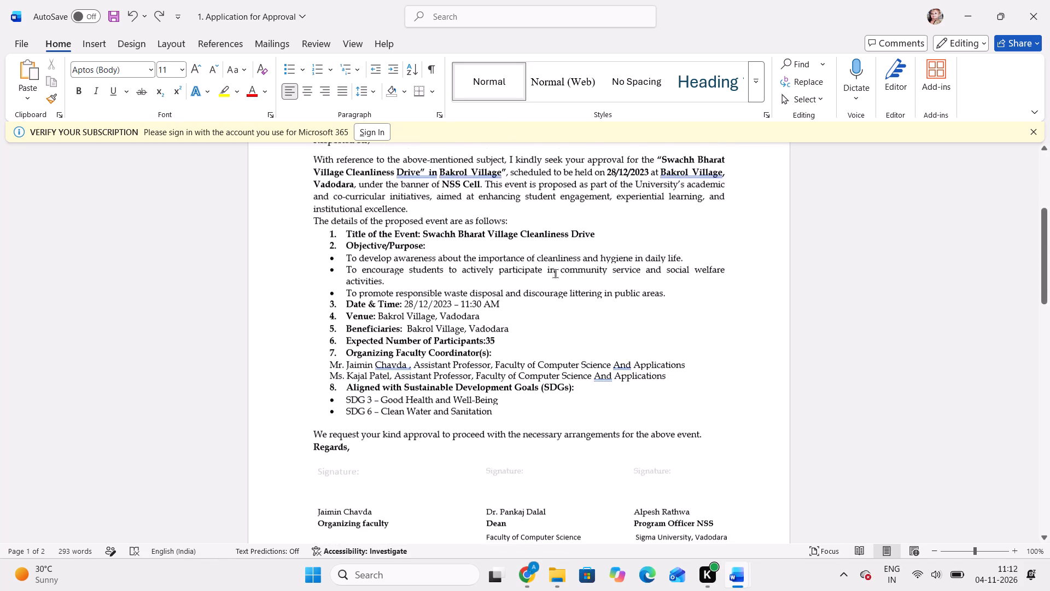
pyautogui.scroll(-1, 555, 273)
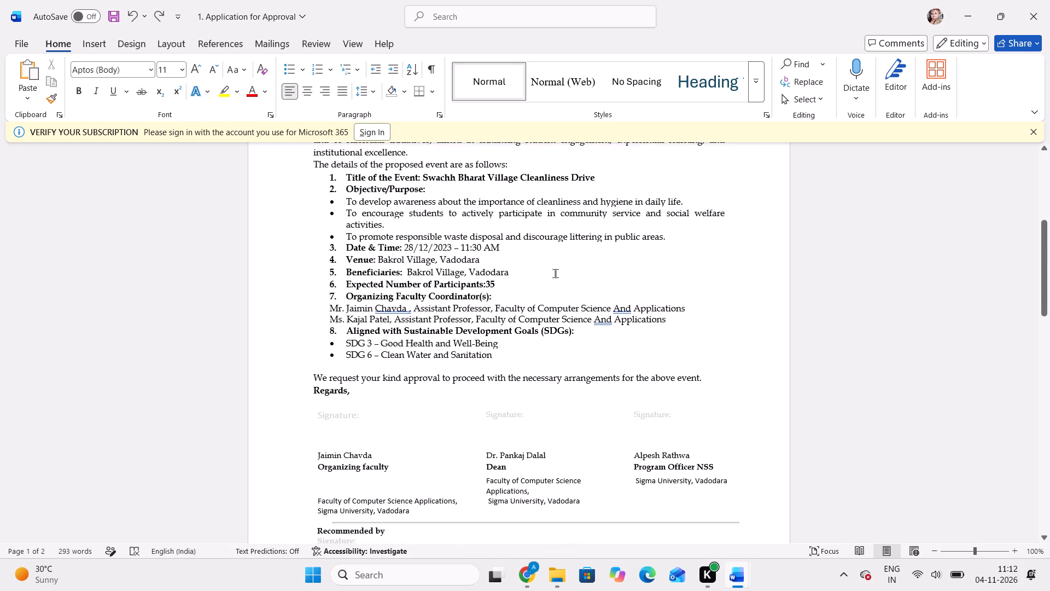
pyautogui.scroll(-2, 555, 273)
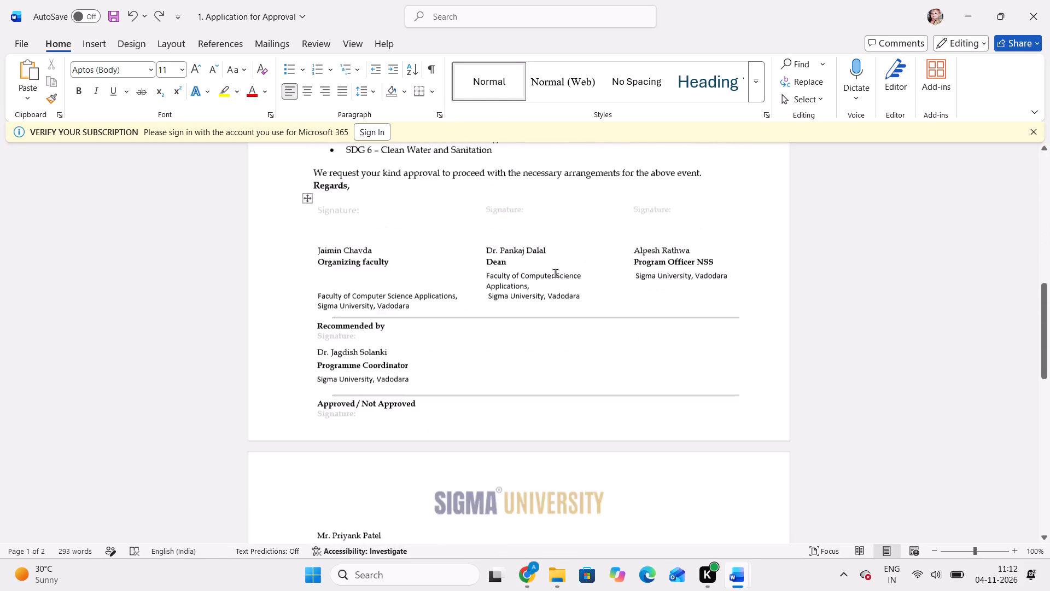
pyautogui.scroll(-1, 555, 273)
pyautogui.scroll(1, 555, 273)
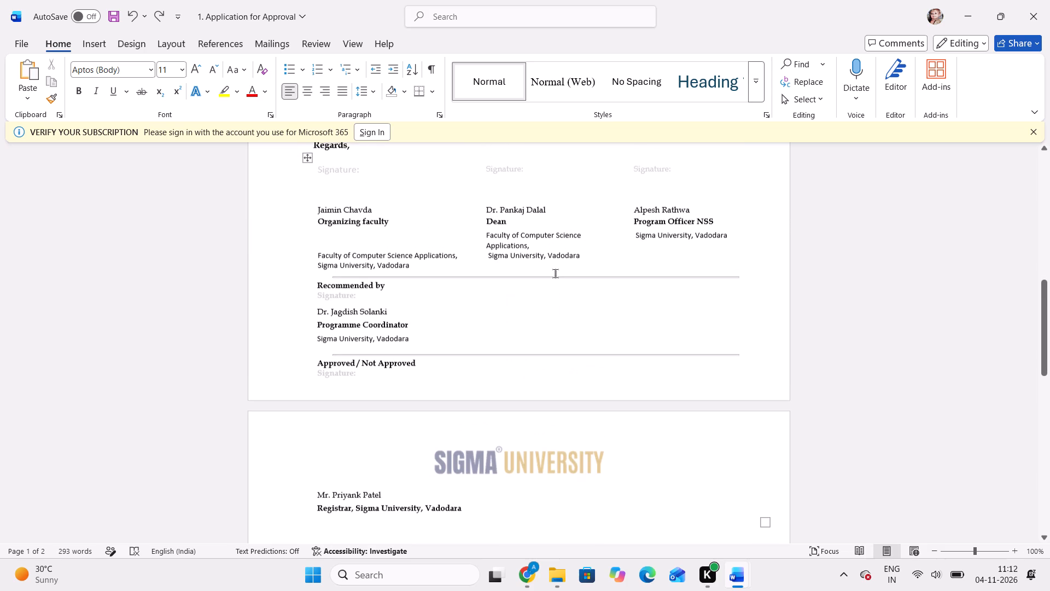
pyautogui.hotkey('ctrl', 's')
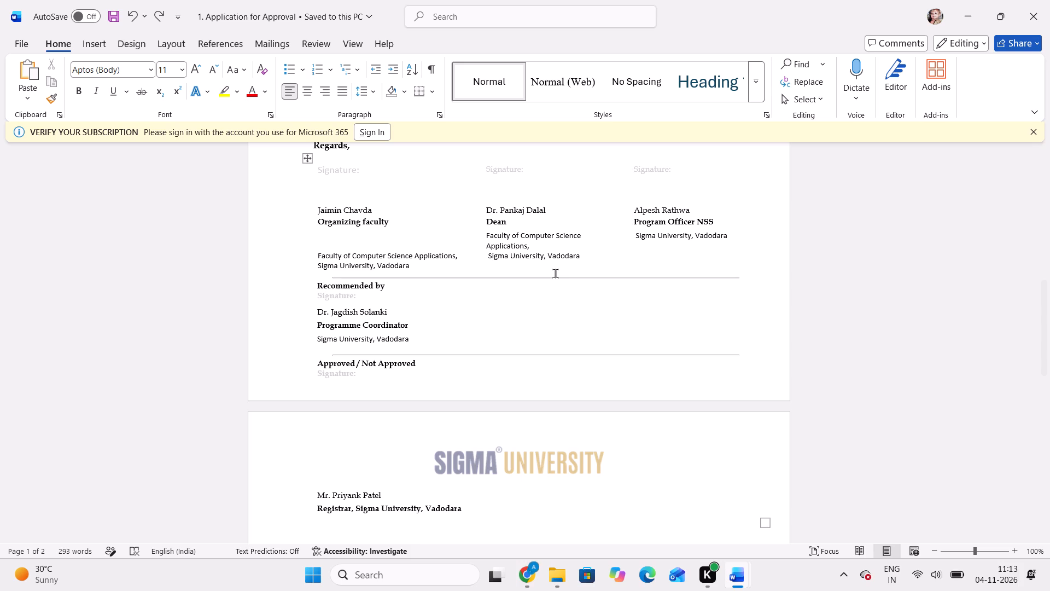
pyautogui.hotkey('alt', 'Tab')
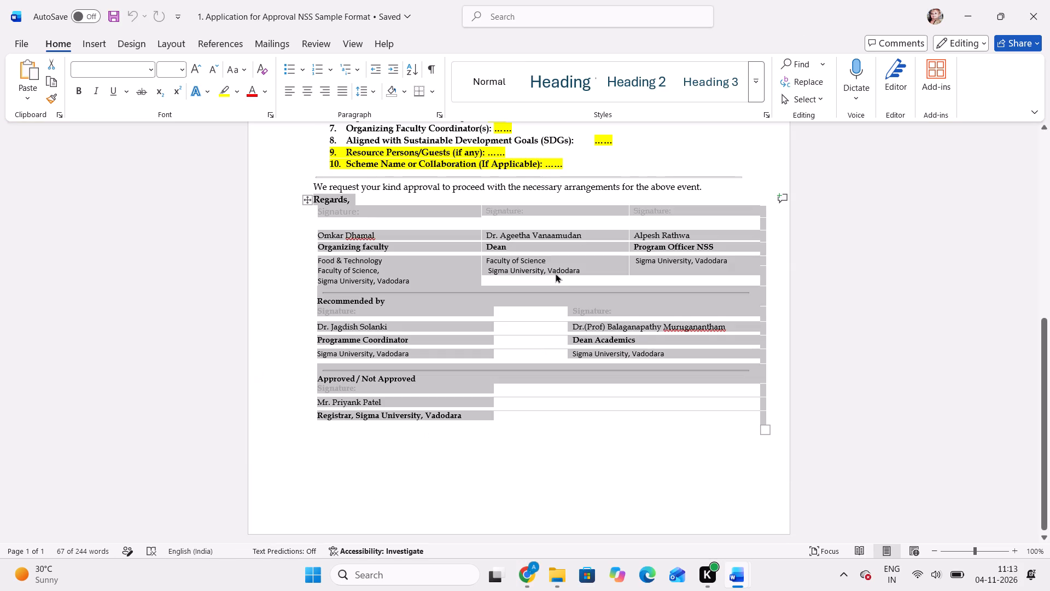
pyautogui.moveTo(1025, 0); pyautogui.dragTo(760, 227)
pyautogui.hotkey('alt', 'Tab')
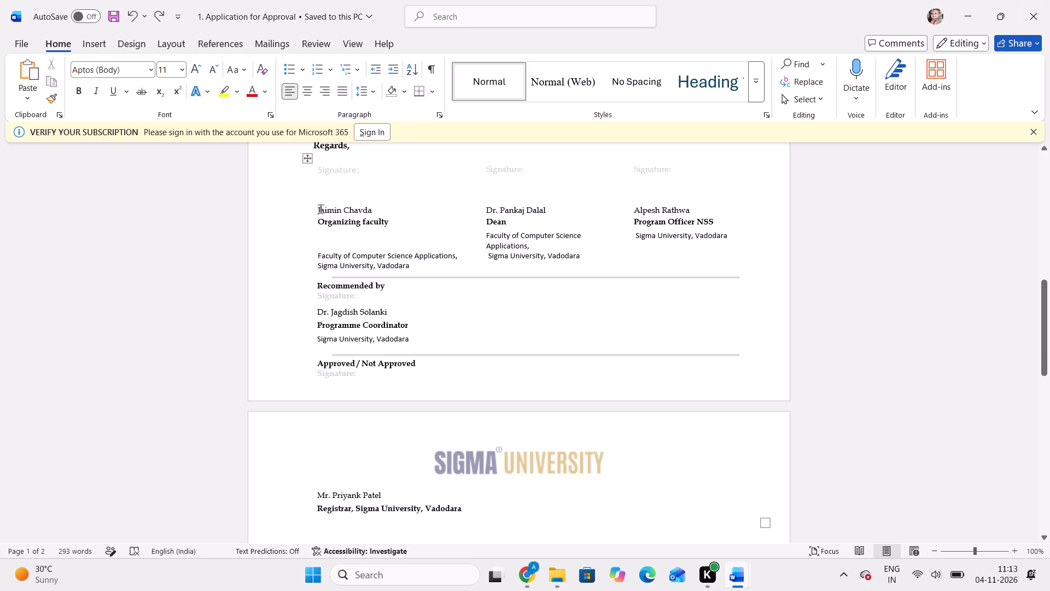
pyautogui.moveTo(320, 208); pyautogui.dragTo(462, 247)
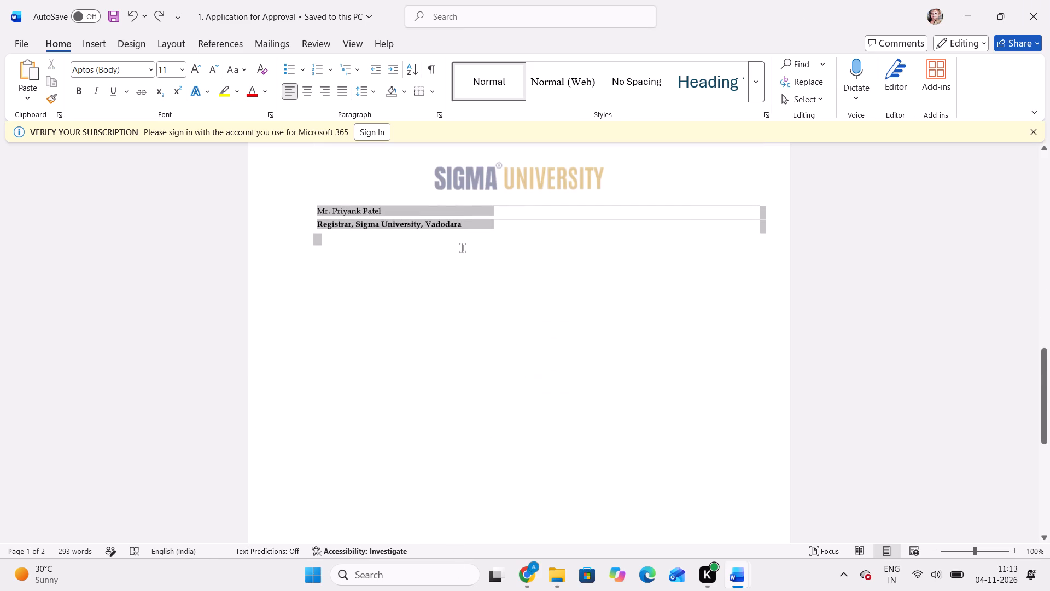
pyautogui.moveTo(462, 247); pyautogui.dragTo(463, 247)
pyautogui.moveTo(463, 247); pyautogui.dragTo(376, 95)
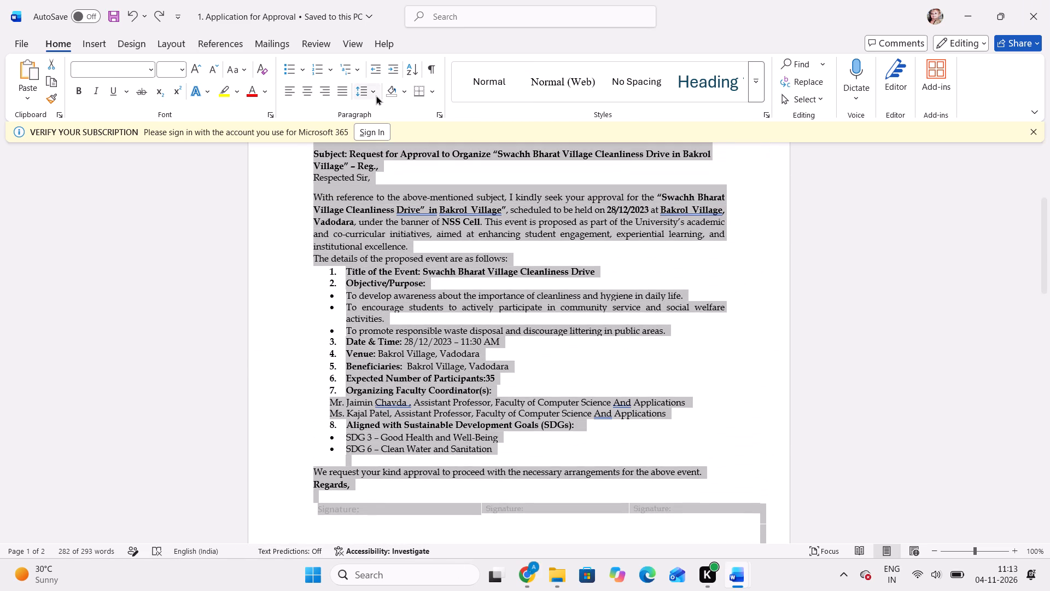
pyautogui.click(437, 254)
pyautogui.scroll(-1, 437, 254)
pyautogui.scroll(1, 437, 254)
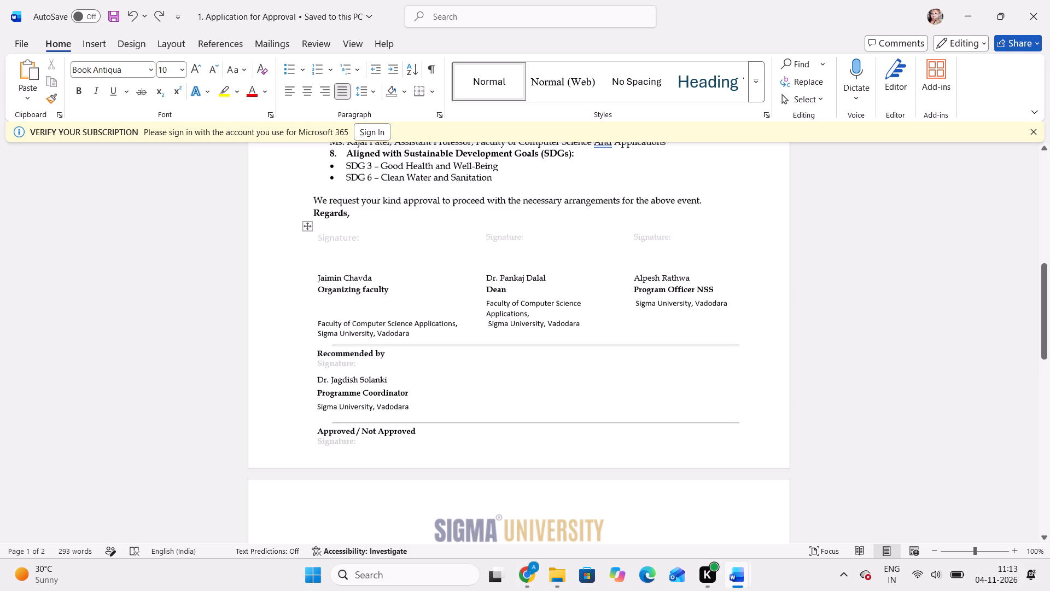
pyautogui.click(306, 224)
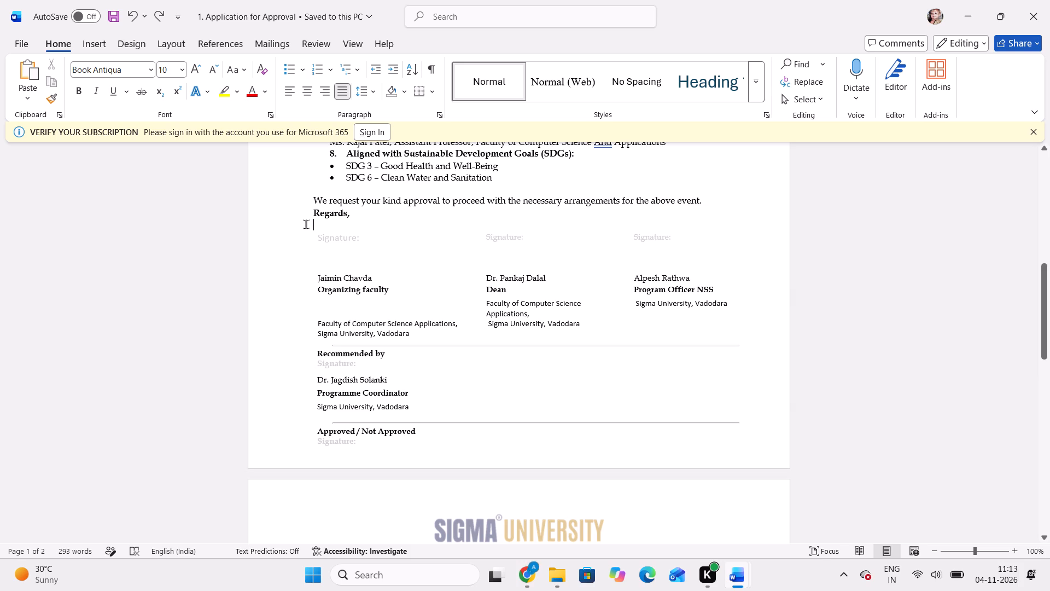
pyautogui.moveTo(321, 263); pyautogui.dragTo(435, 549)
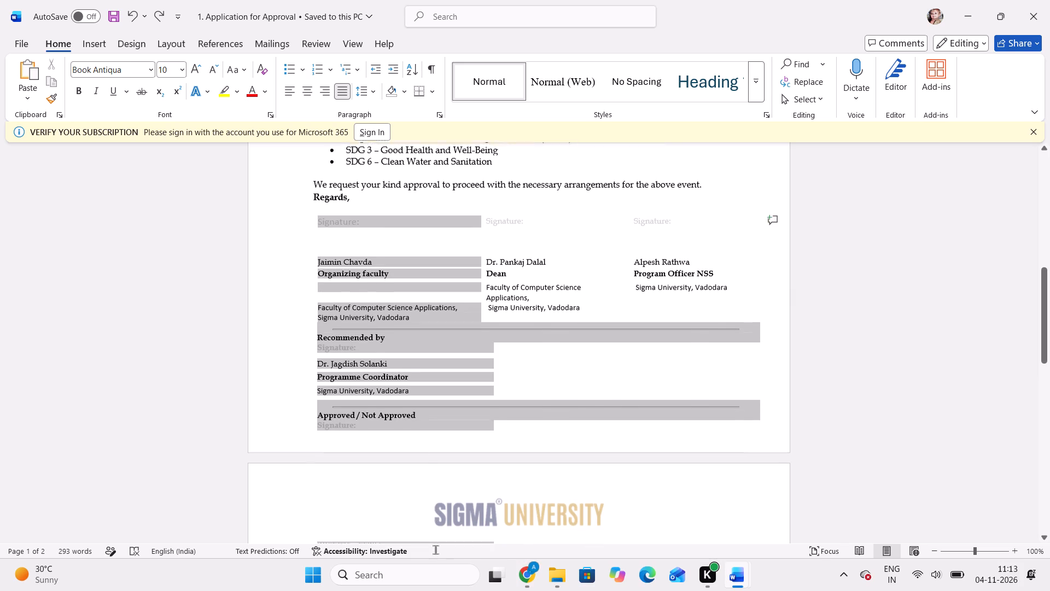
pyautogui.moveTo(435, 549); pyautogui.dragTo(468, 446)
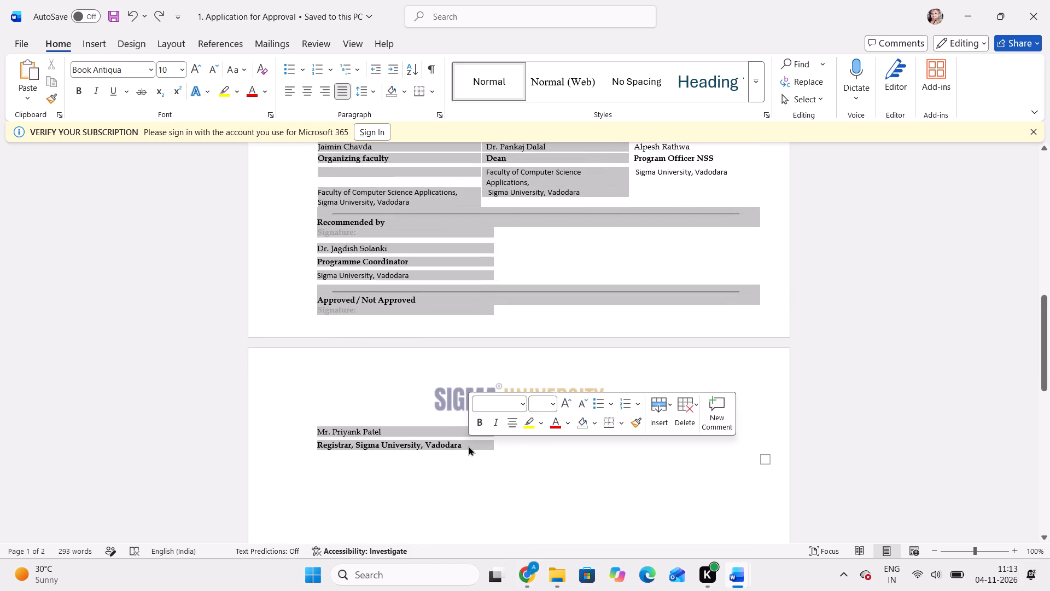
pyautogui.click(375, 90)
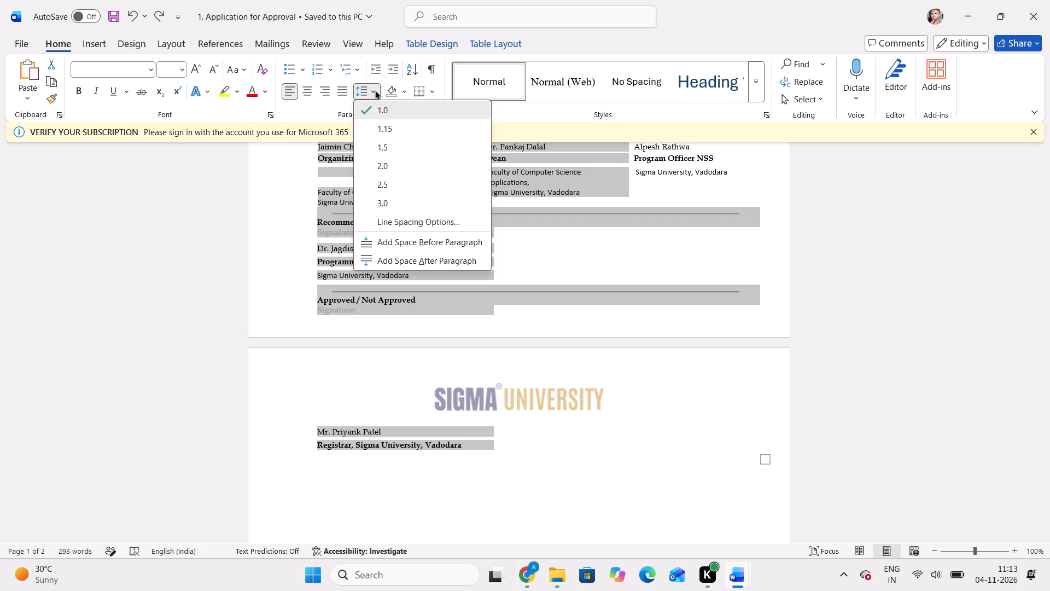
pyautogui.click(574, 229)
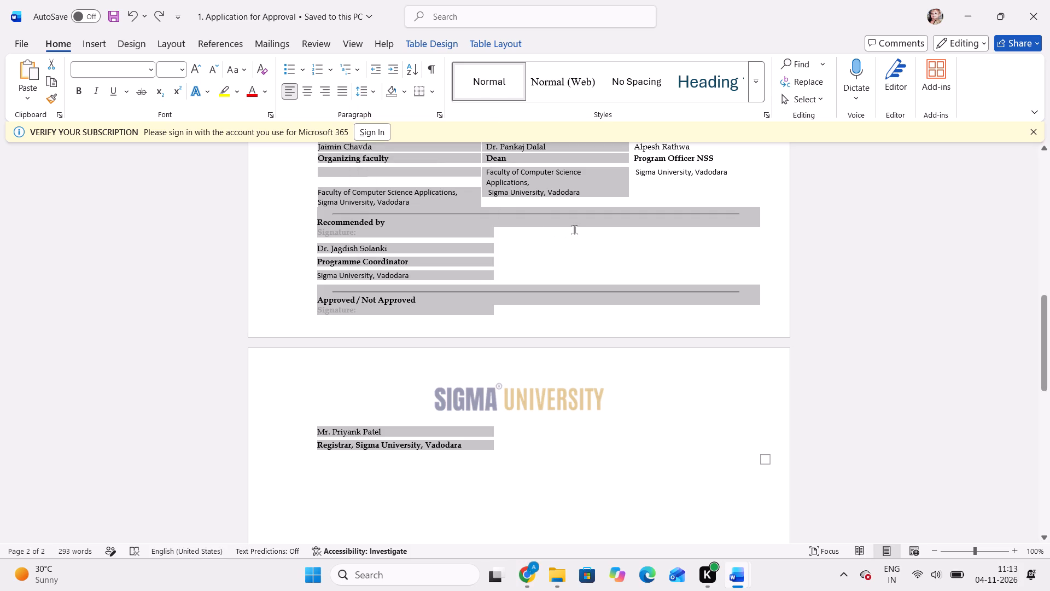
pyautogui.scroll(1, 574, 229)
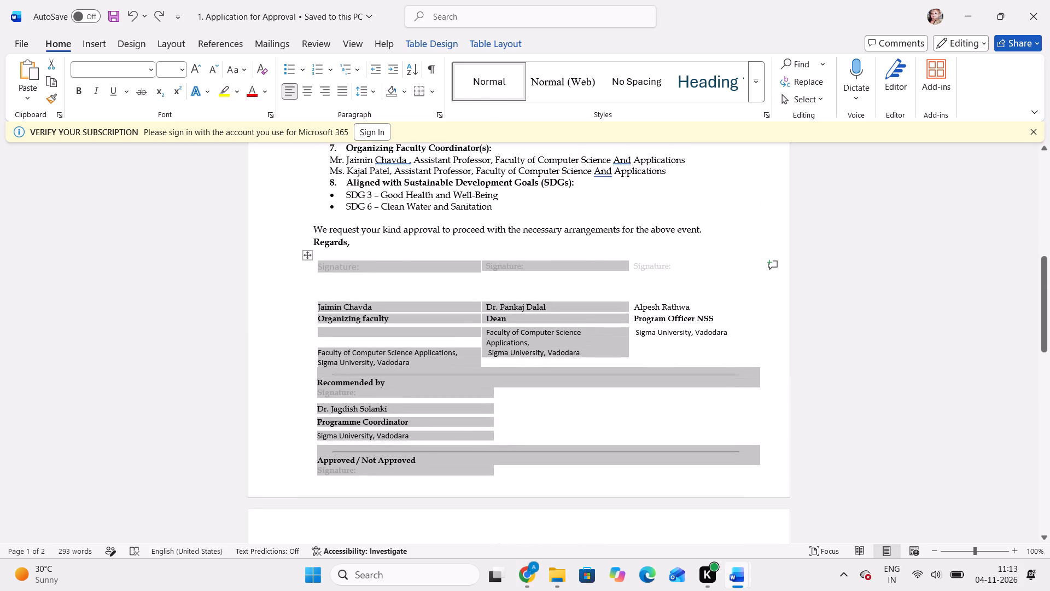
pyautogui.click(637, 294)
# Save the application for approval, and close both it and its NSS sample format document.
pyautogui.hotkey('ctrl', 's')
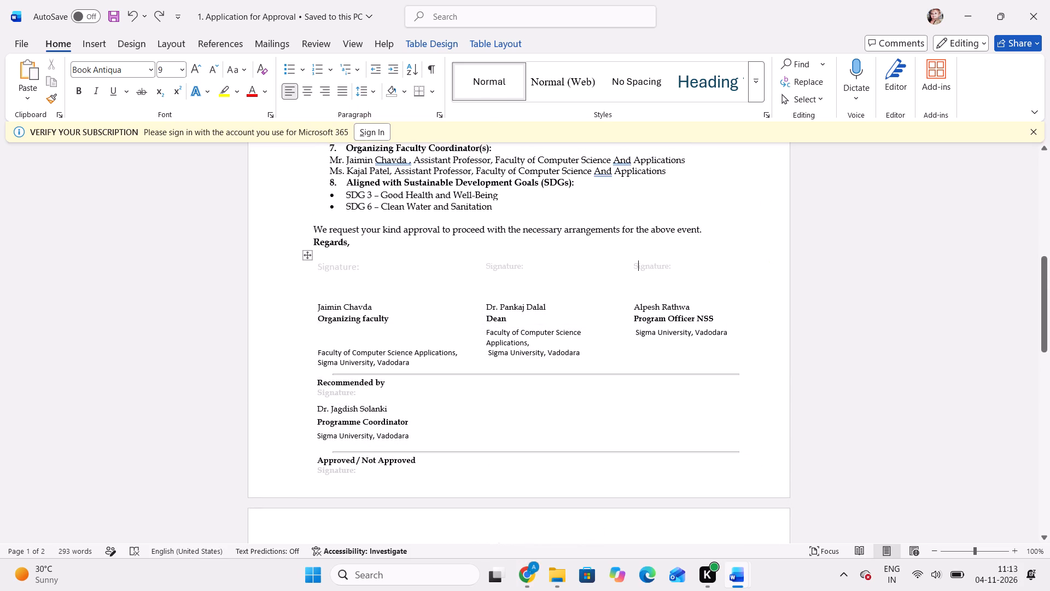
pyautogui.click(1049, 0)
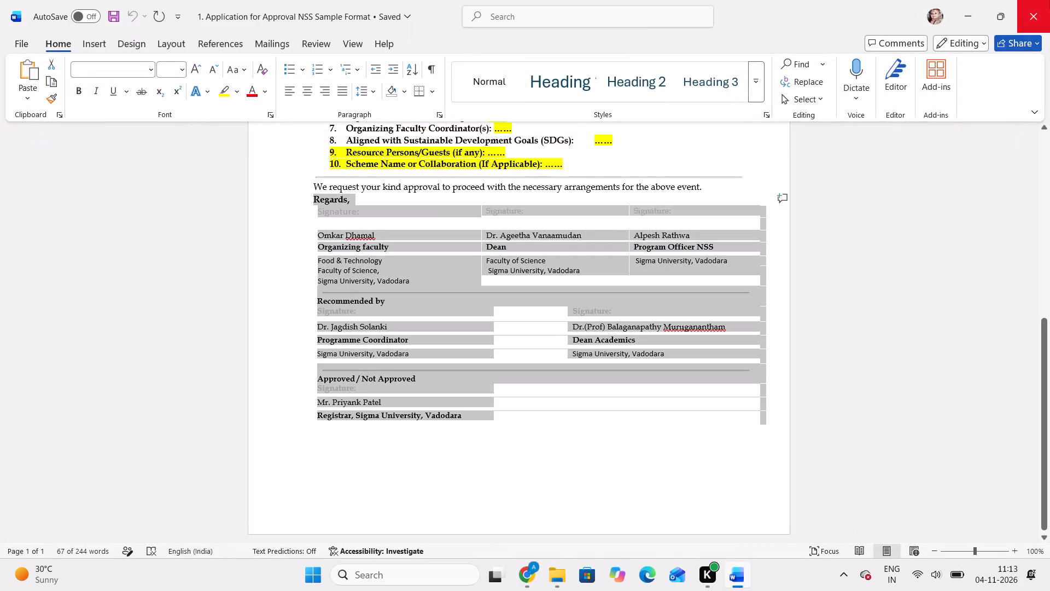
pyautogui.click(1049, 0)
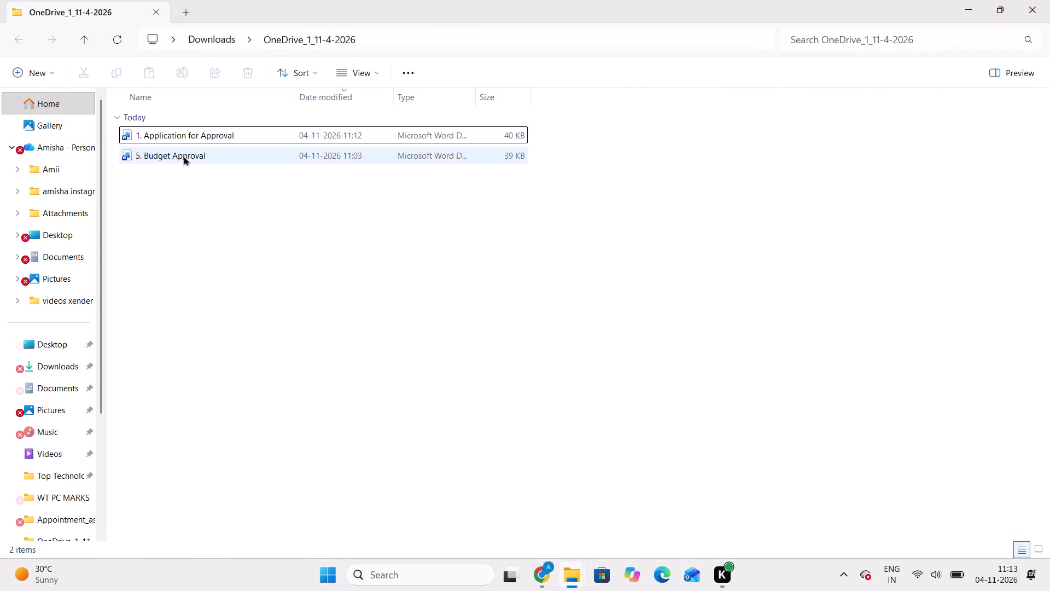
# Open the "5. Budget Approval" document from the downloaded OneDrive folder, dismiss the sign-in prompt, and enable editing.
pyautogui.doubleClick(183, 156)
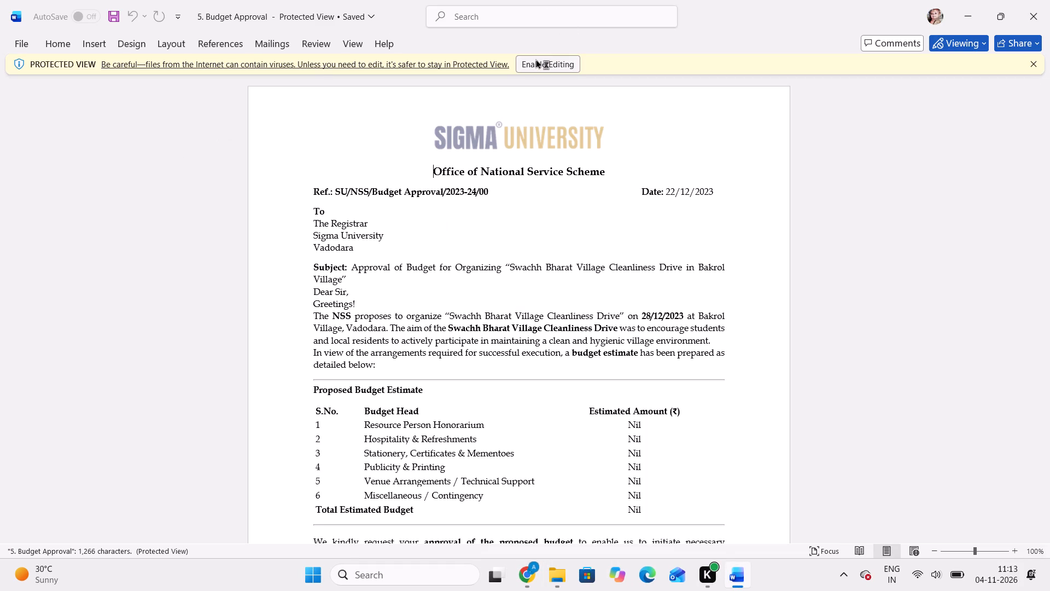
pyautogui.click(535, 59)
pyautogui.click(806, 105)
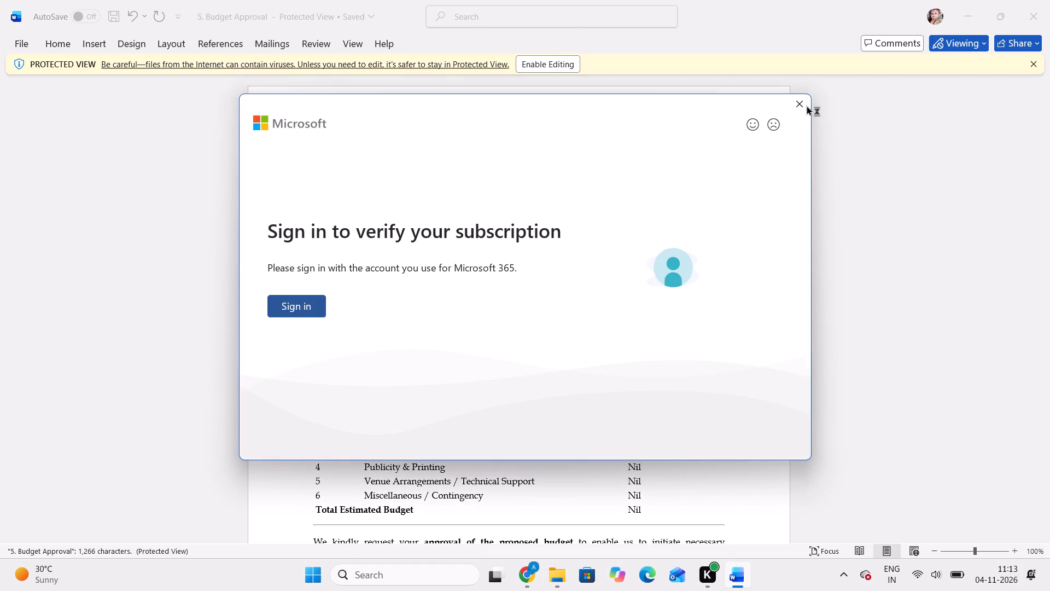
pyautogui.click(563, 65)
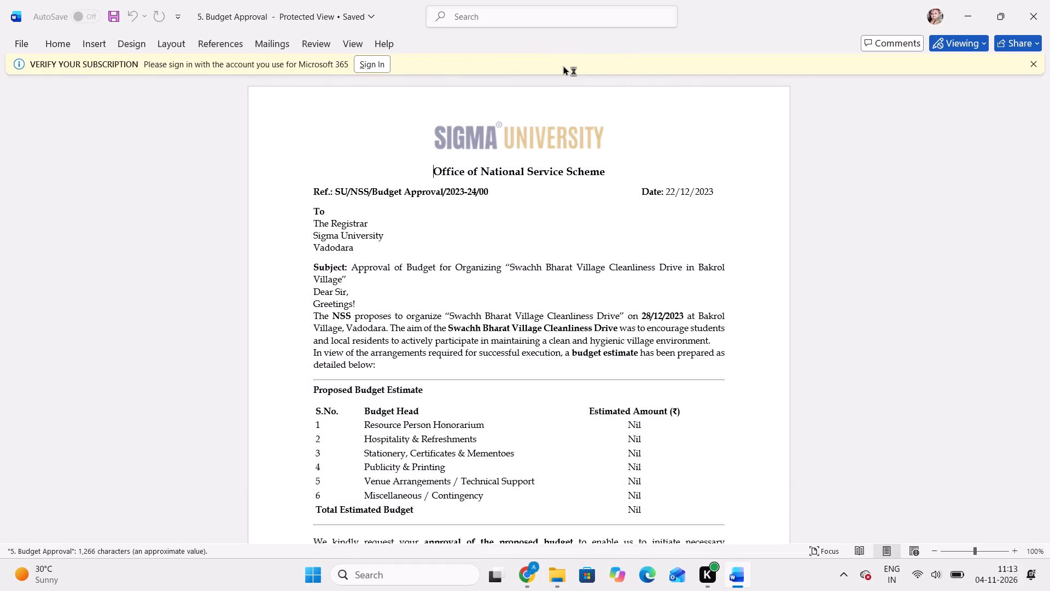
# Switch to File Explorer and open the "5. Budget Approval NSS Sample Format" document.
pyautogui.hotkey('alt', 'Tab')
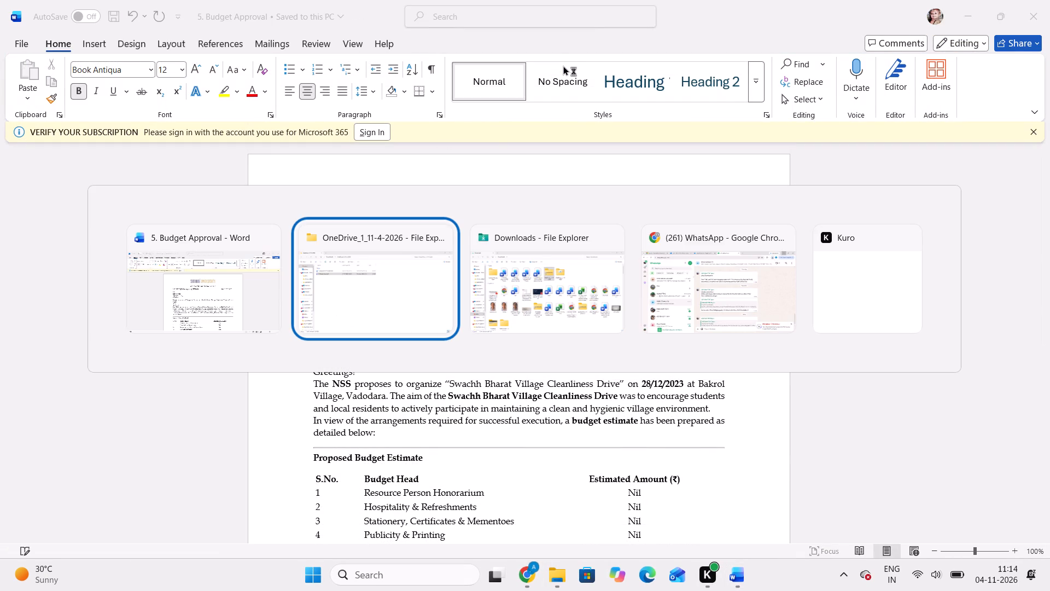
pyautogui.hotkey('alt', 'Tab')
pyautogui.doubleClick(326, 157)
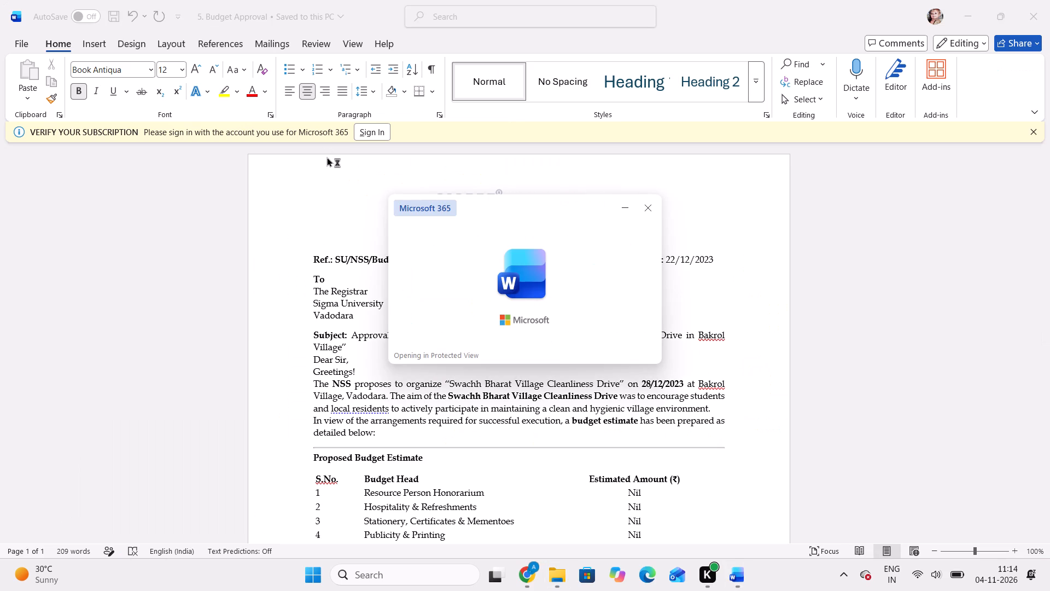
# Examine the budget approval sample's letter layout, highlighted fields, budget estimate table and signature blocks.
pyautogui.scroll(-1, 521, 326)
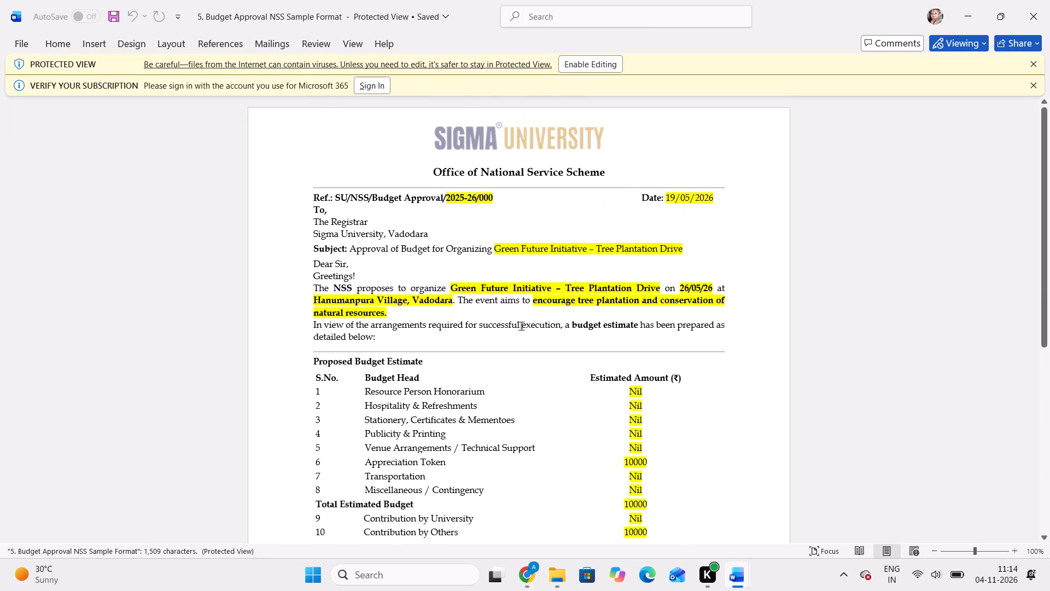
pyautogui.scroll(-1, 521, 326)
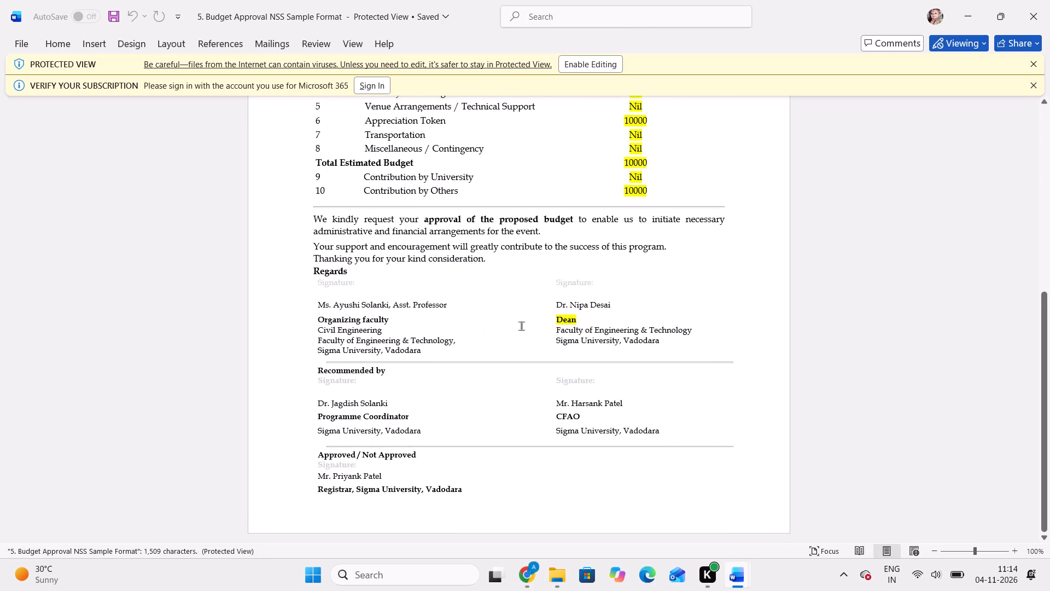
pyautogui.scroll(-1, 521, 326)
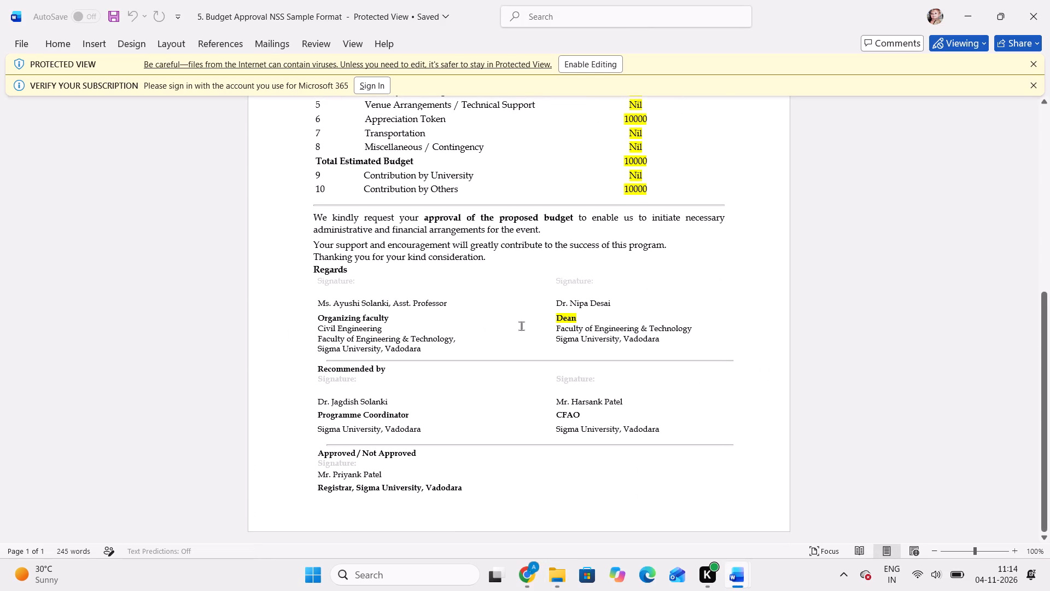
pyautogui.scroll(-2, 521, 326)
pyautogui.click(521, 326)
pyautogui.scroll(-2, 521, 326)
# Enable editing in the "5. Budget Approval NSS Sample Format" document.
pyautogui.click(587, 61)
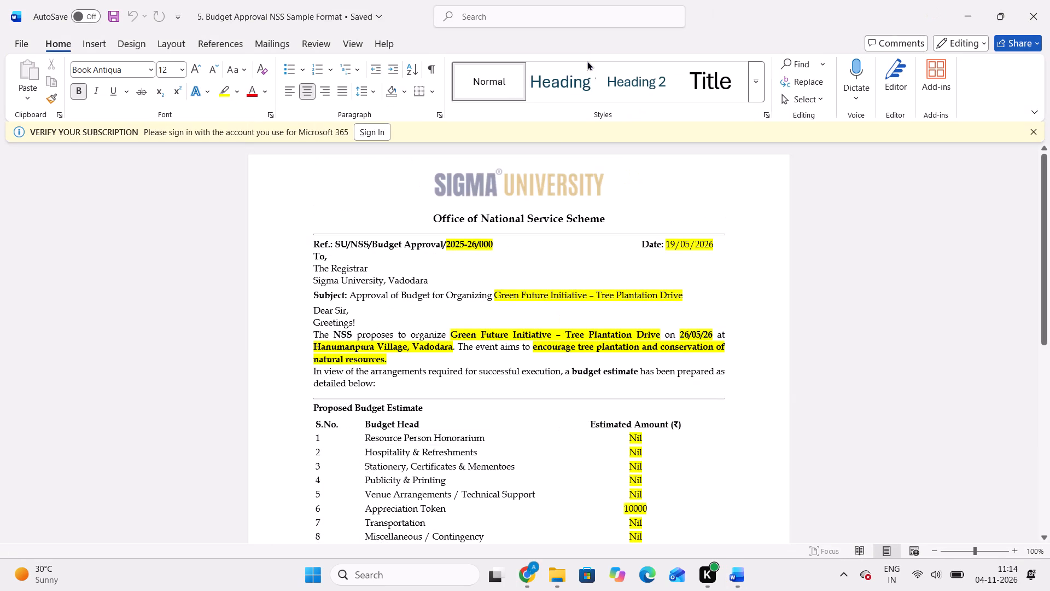
pyautogui.scroll(-1, 501, 266)
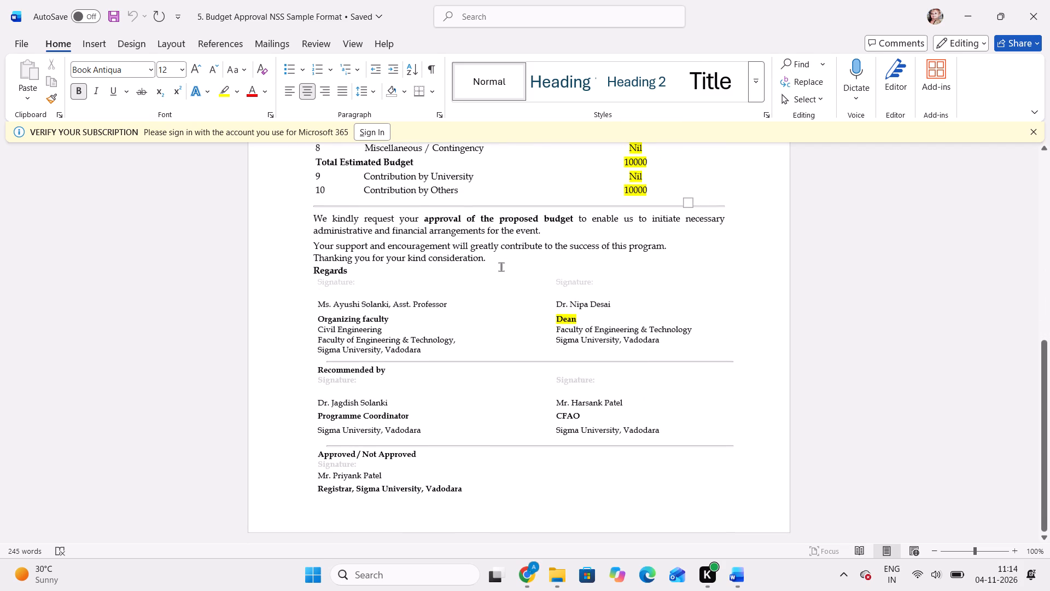
# Copy the whole signature table below Regards, through the Registrar line, from the budget approval sample.
pyautogui.scroll(-1, 501, 266)
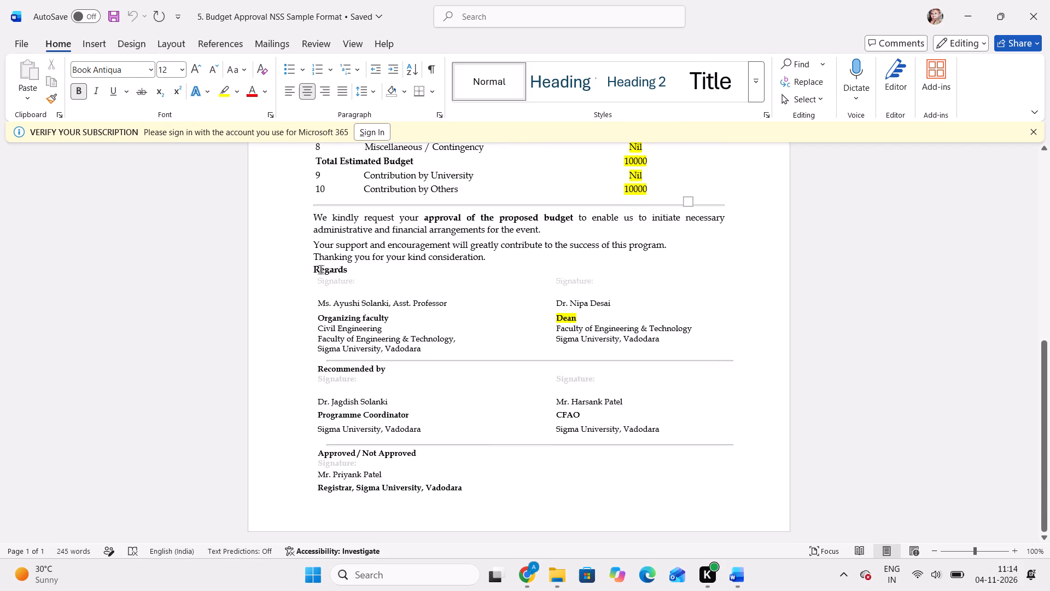
pyautogui.click(316, 276)
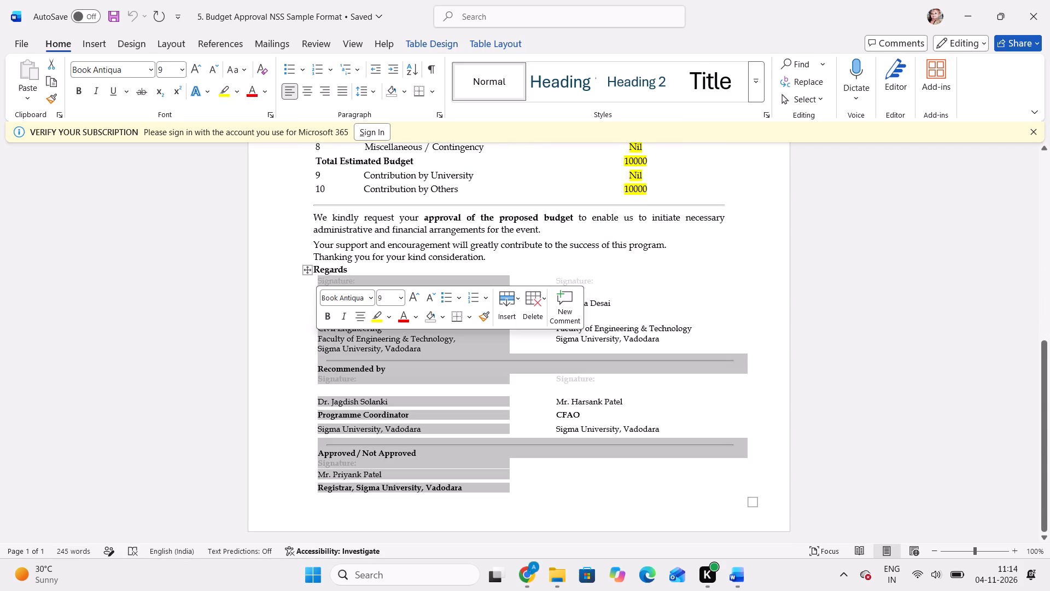
pyautogui.click(336, 366)
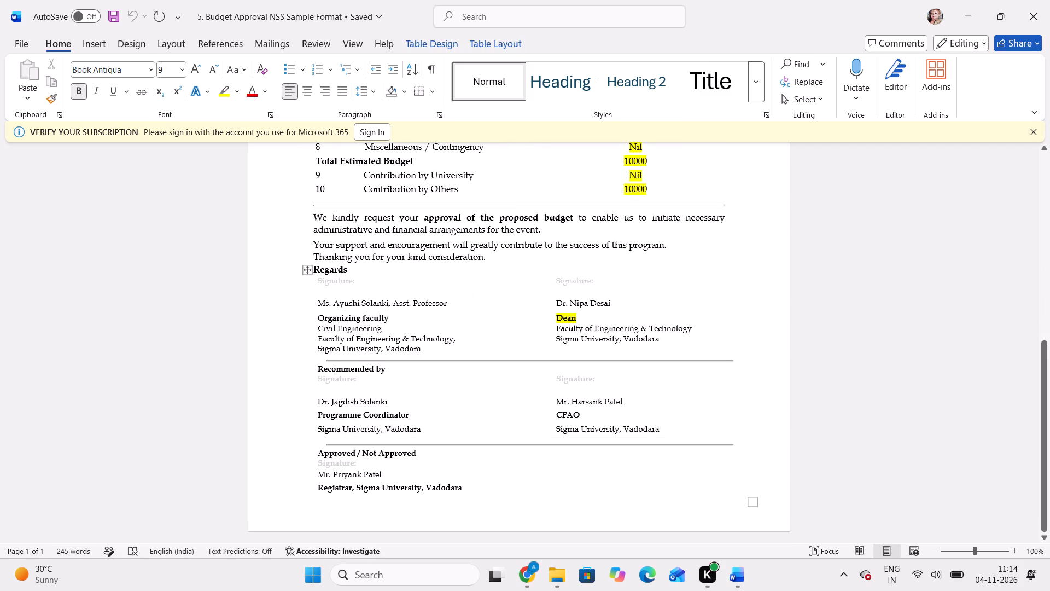
pyautogui.moveTo(318, 285); pyautogui.dragTo(603, 482)
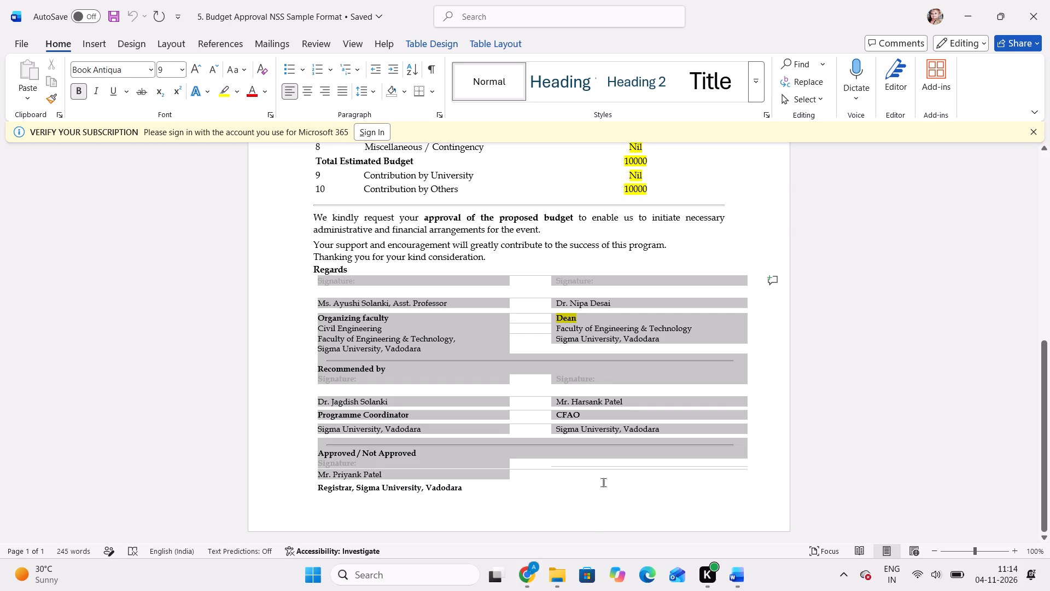
pyautogui.moveTo(603, 482); pyautogui.dragTo(595, 497)
pyautogui.hotkey('ctrl', 'c')
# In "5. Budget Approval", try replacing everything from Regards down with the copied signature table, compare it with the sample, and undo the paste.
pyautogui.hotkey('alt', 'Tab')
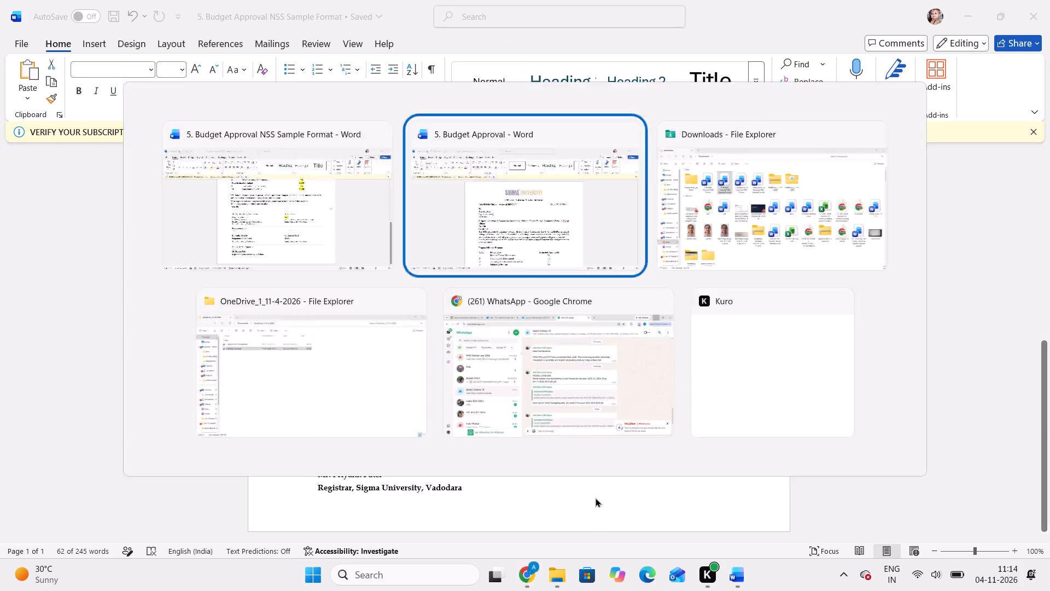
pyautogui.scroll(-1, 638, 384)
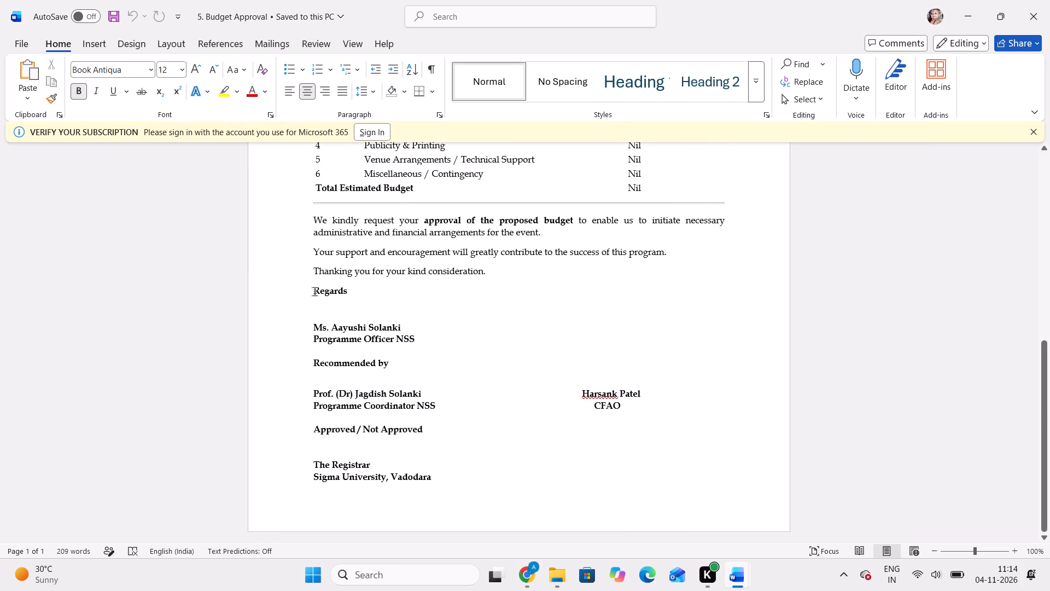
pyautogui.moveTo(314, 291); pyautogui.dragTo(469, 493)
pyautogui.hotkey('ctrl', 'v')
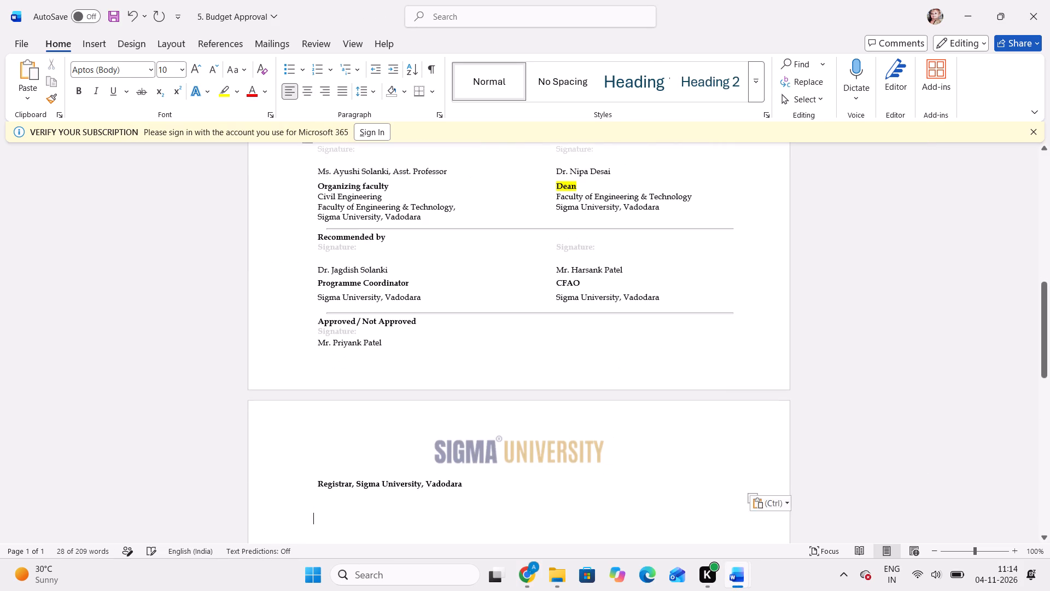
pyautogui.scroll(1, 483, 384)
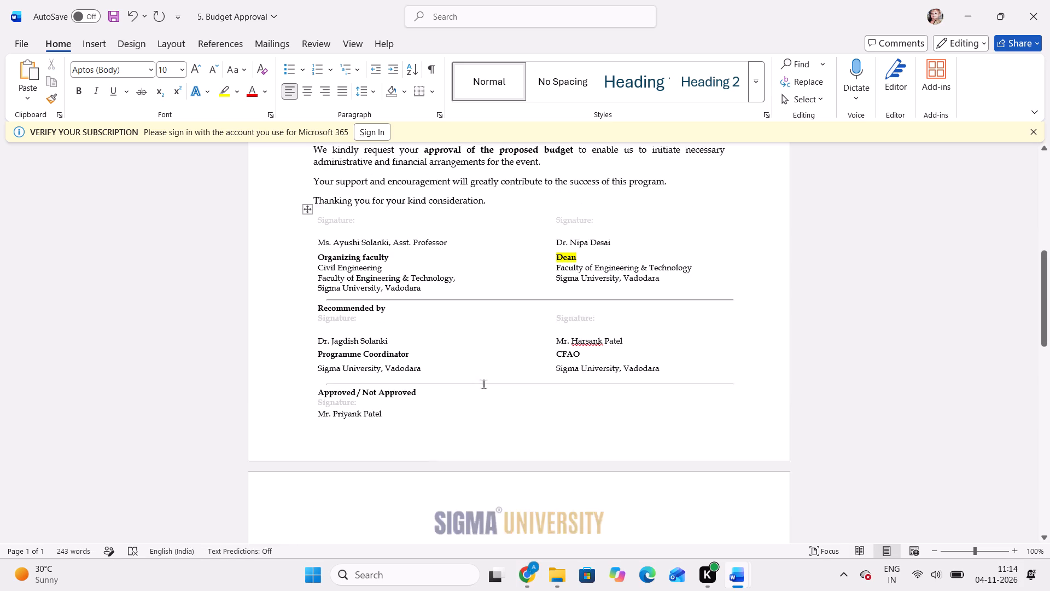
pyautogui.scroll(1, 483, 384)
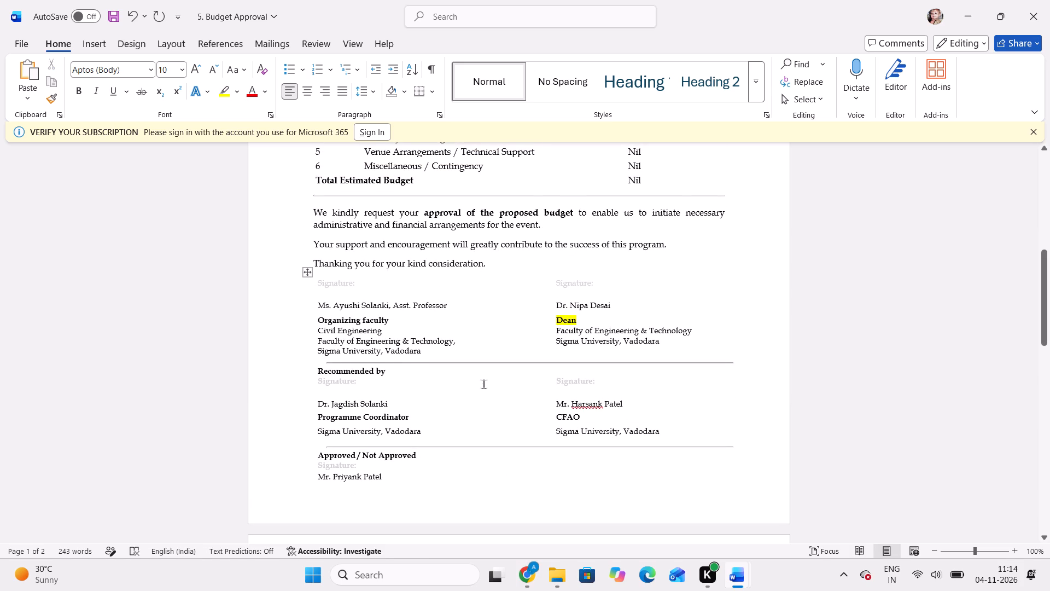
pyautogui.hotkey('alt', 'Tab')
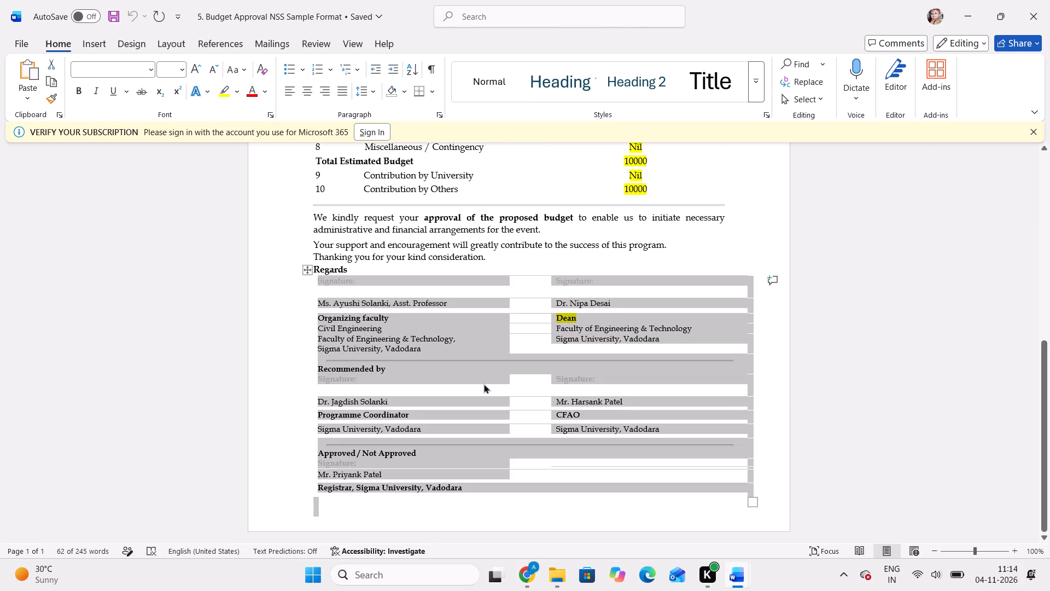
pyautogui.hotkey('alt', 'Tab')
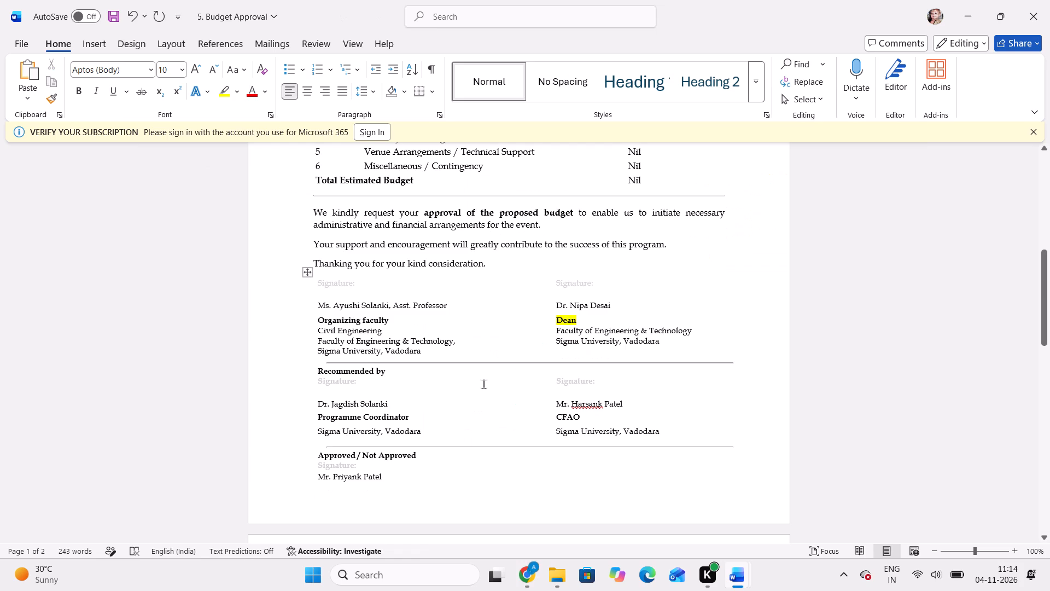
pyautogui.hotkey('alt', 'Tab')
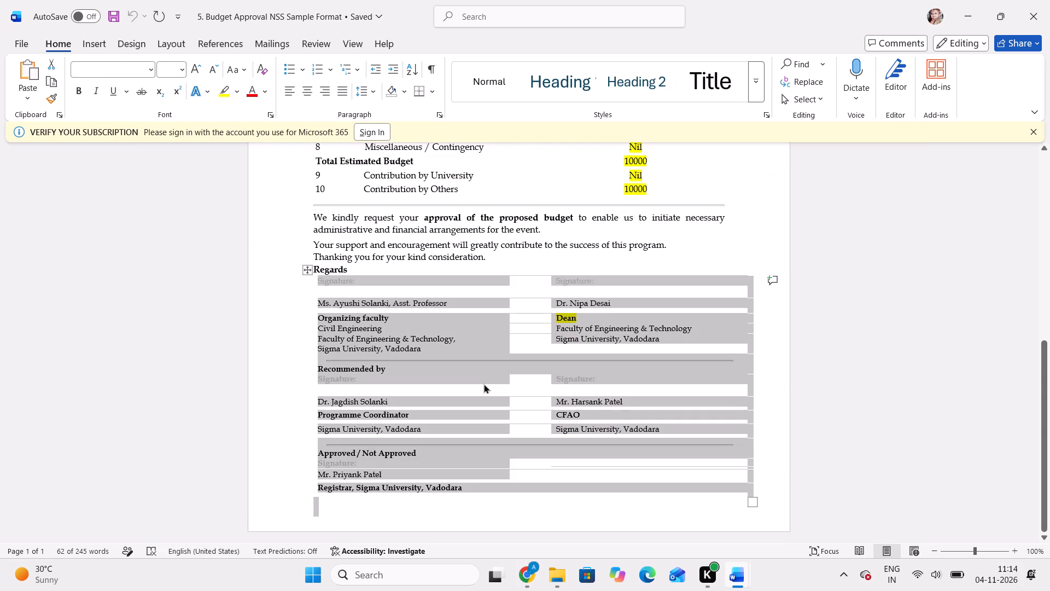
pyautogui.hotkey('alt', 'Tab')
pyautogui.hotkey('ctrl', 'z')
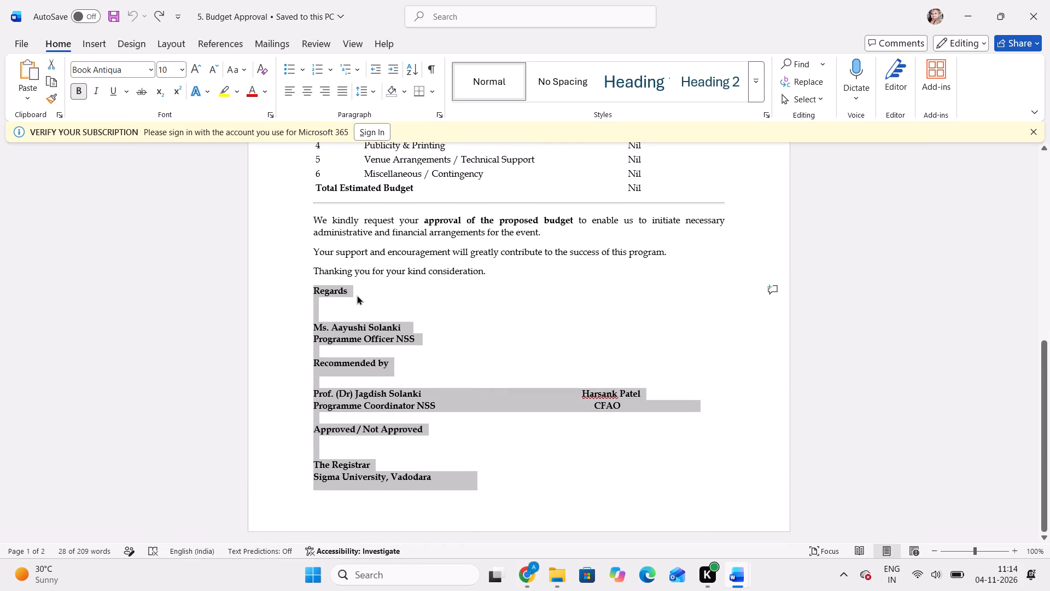
# Replace the old signature lines below Regards in "5. Budget Approval" with the copied signature table, keeping the Regards line.
pyautogui.click(357, 295)
pyautogui.moveTo(313, 318); pyautogui.dragTo(440, 473)
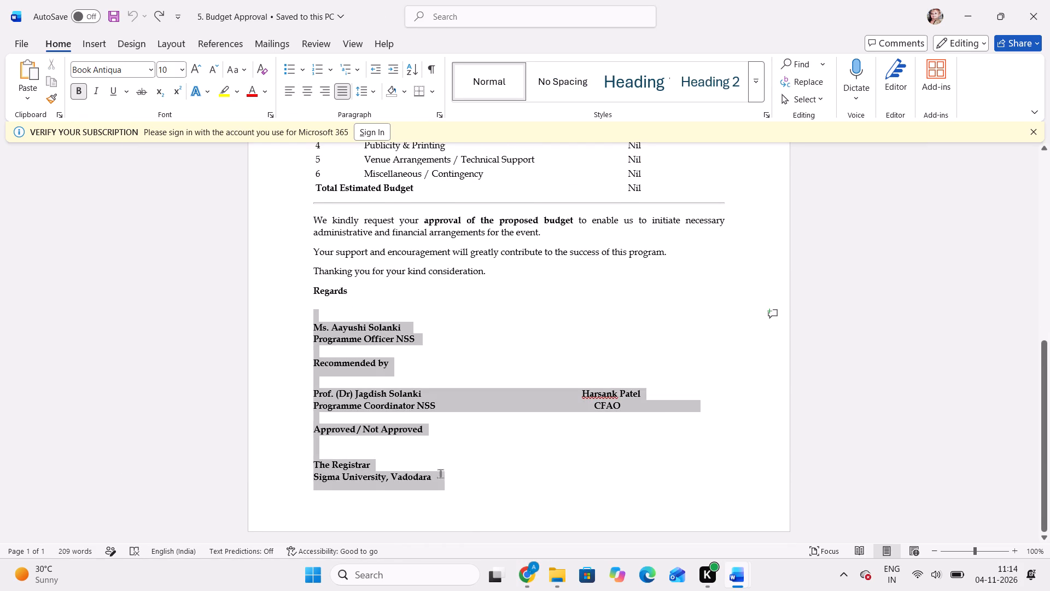
pyautogui.moveTo(440, 473); pyautogui.dragTo(441, 474)
pyautogui.hotkey('ctrl', 'v')
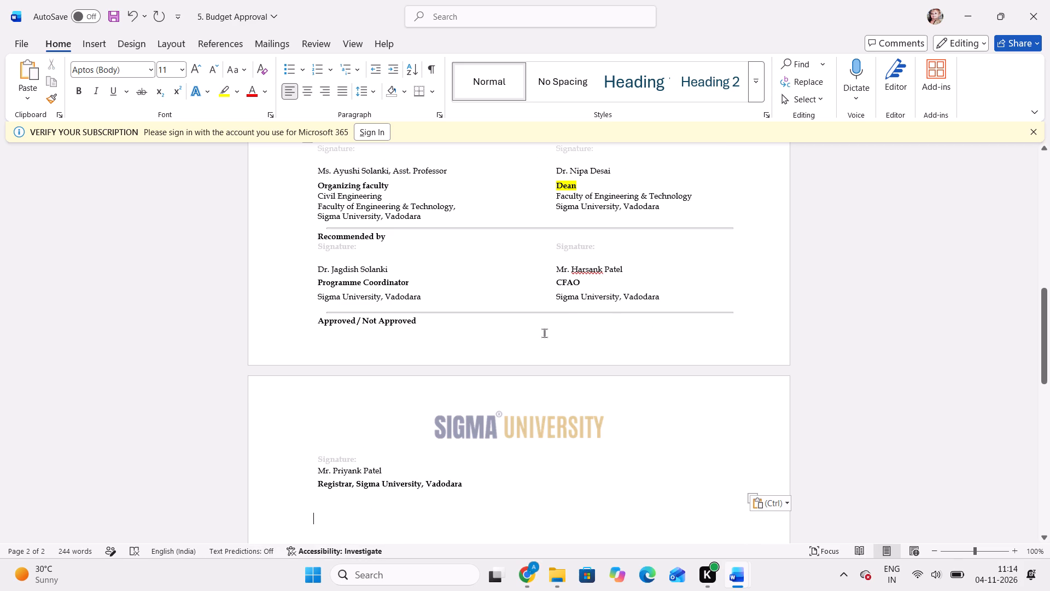
pyautogui.scroll(1, 565, 316)
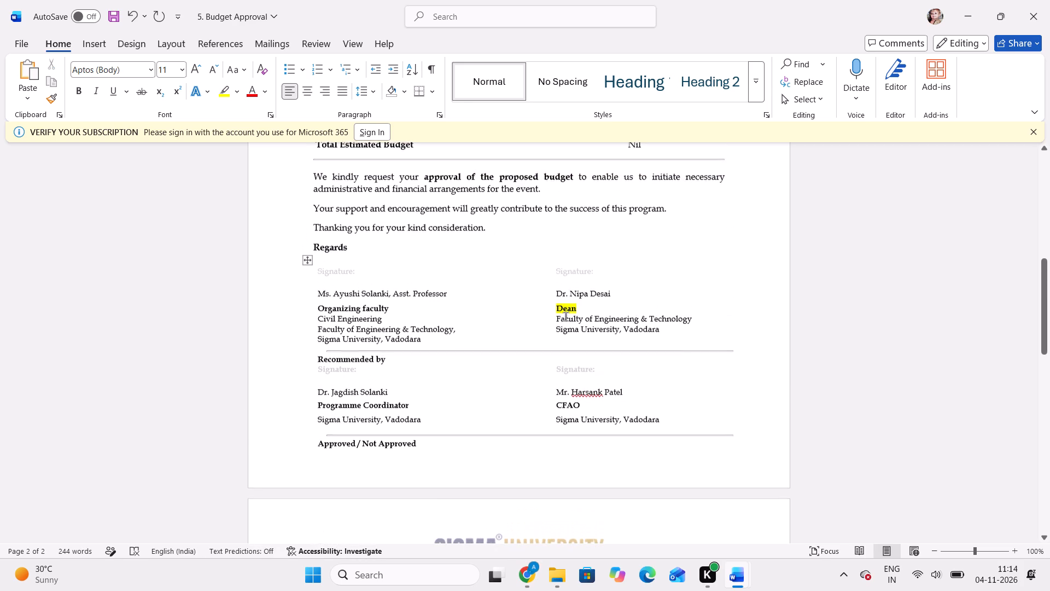
pyautogui.scroll(1, 565, 316)
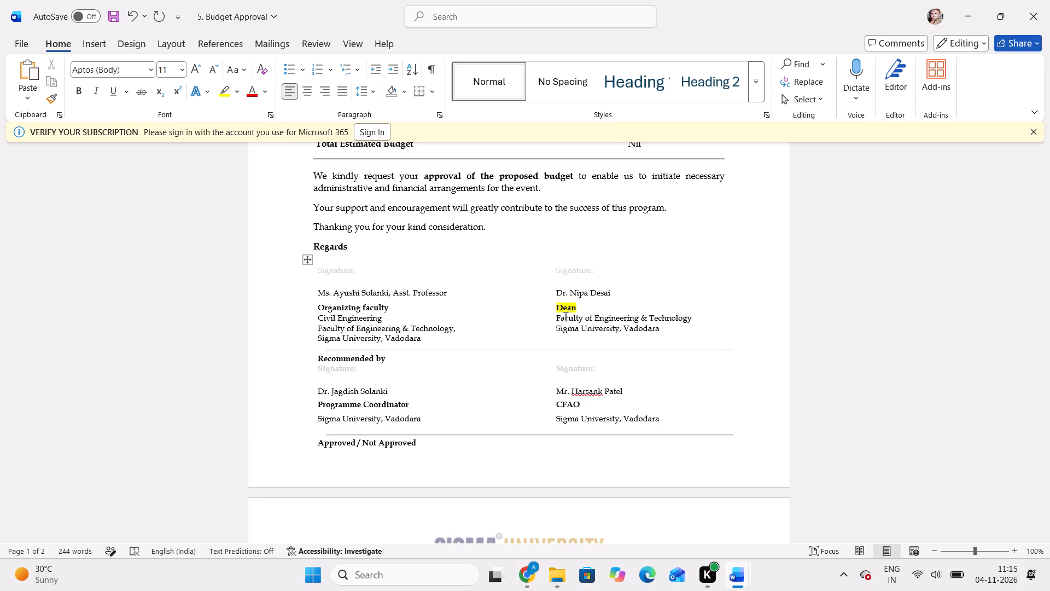
# Switch to the "5. Budget Approval NSS Sample Format" document and close it.
pyautogui.hotkey('alt', 'Tab')
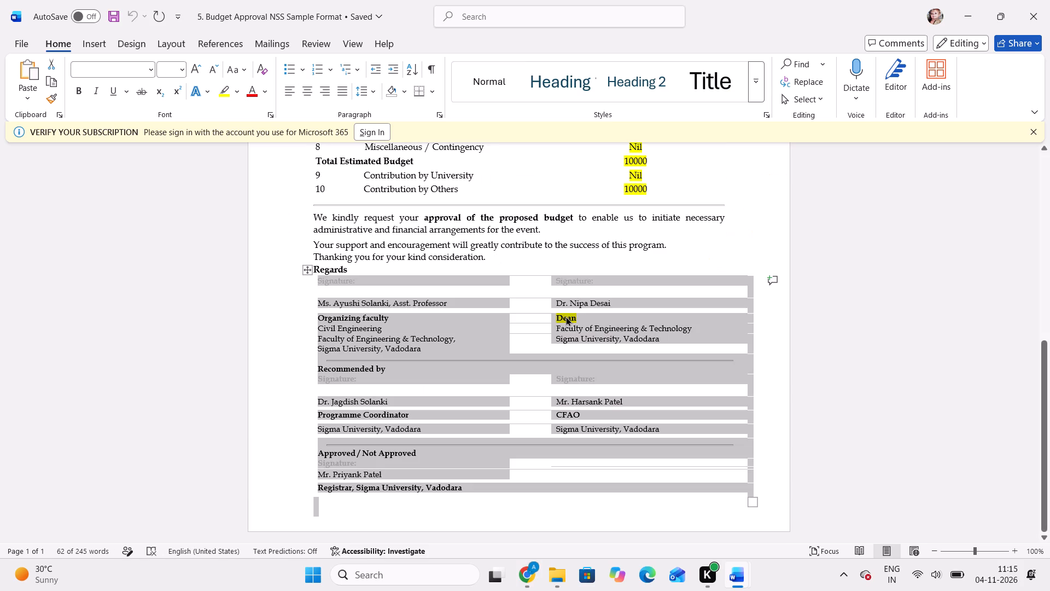
pyautogui.click(1049, 0)
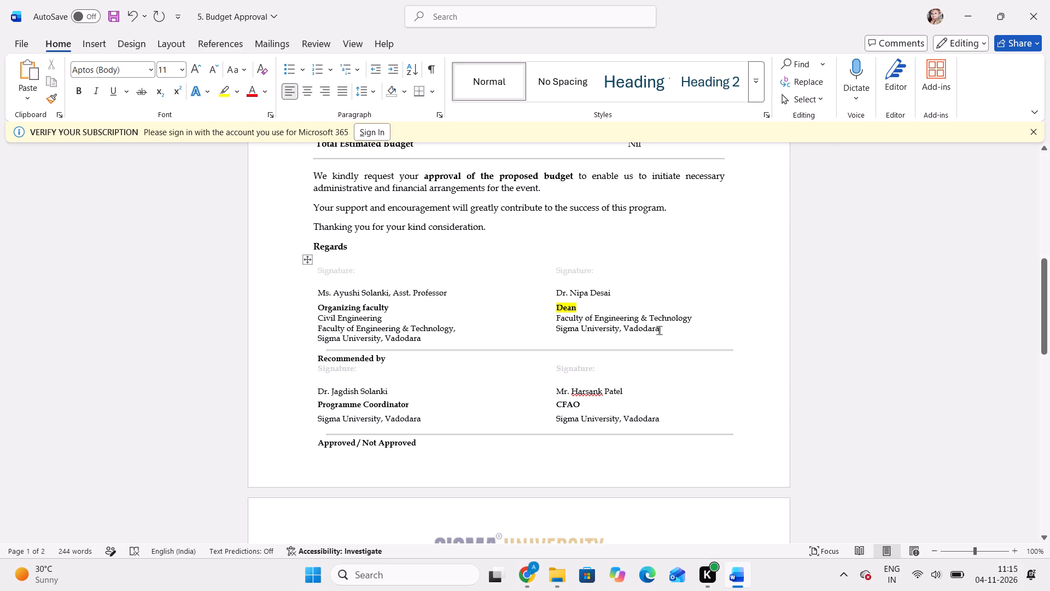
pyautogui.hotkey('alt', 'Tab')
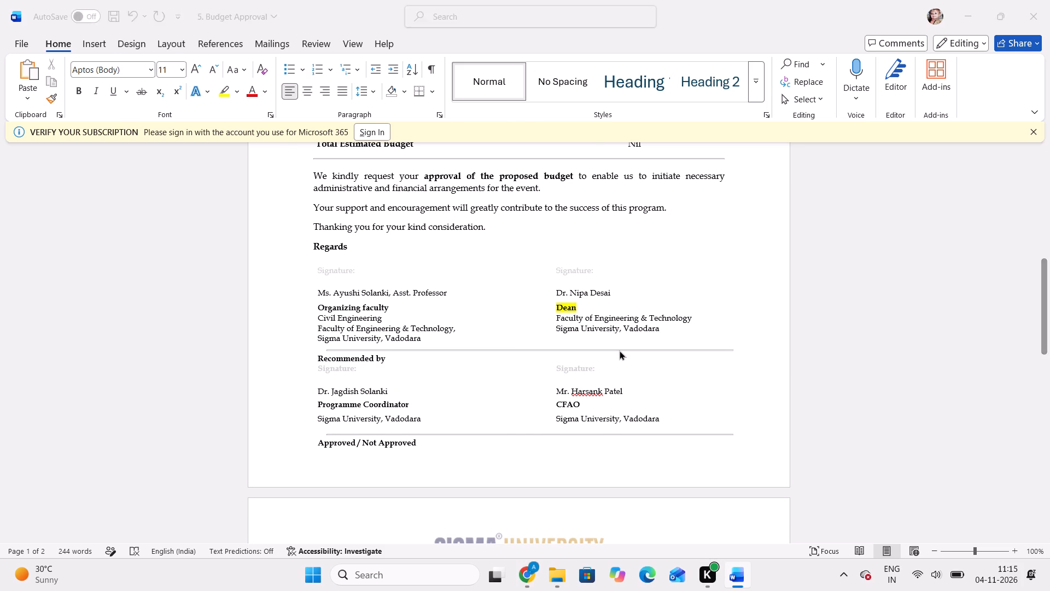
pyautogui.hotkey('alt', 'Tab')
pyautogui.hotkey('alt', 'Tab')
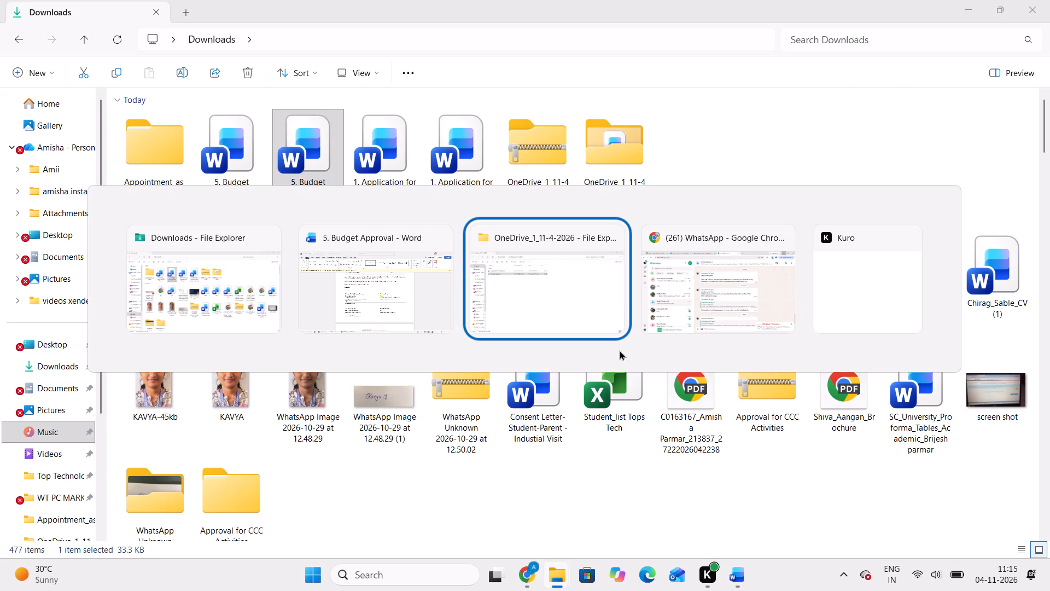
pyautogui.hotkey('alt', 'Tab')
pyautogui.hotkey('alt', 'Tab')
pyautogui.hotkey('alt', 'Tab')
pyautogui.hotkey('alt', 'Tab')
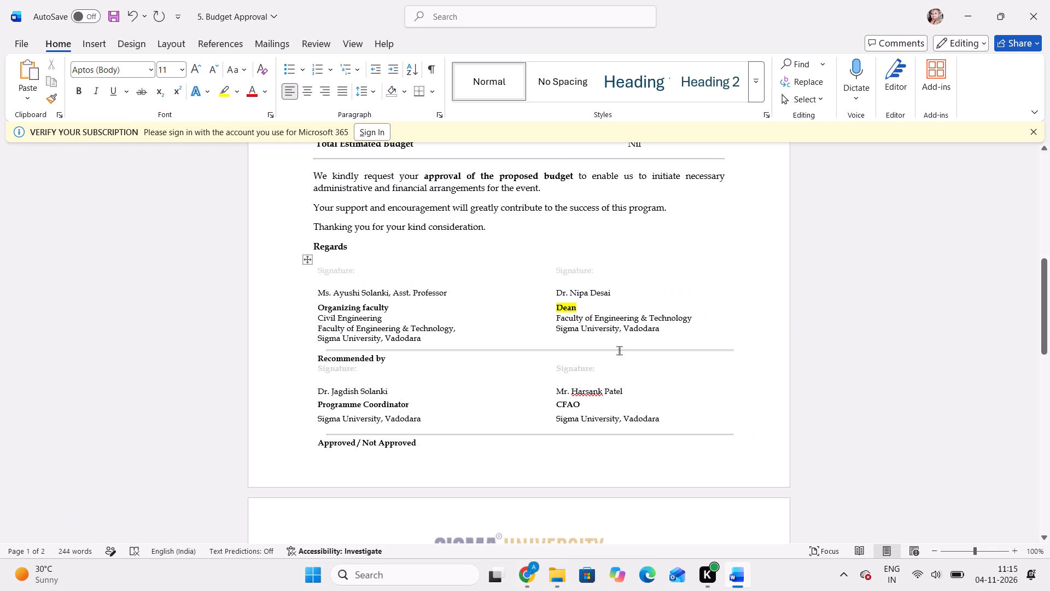
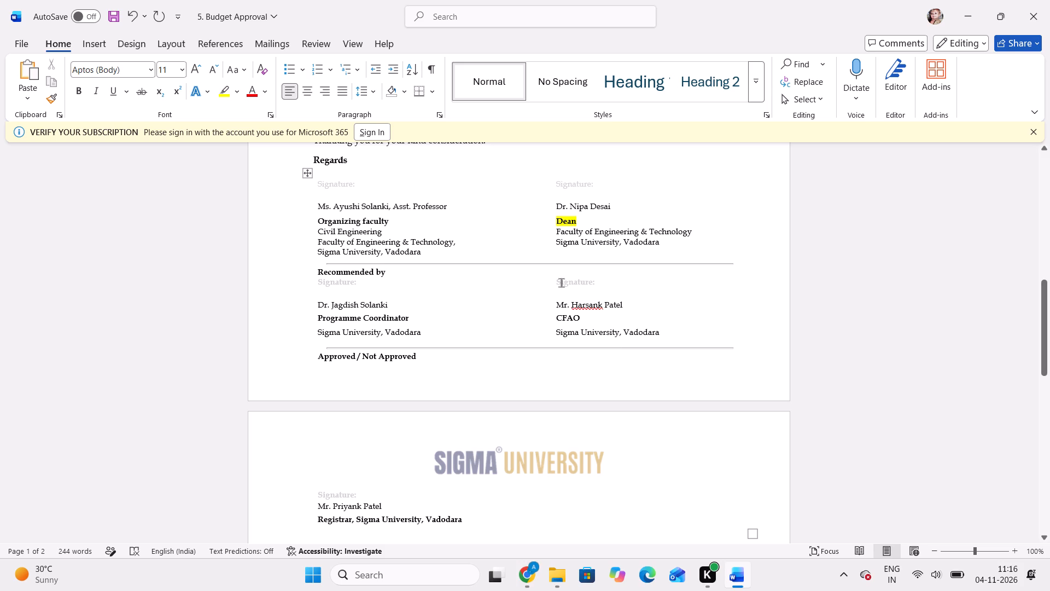
# Review the "5. Budget Approval" letter, from its heading and reference line through the budget table to the signature block.
pyautogui.scroll(1, 545, 332)
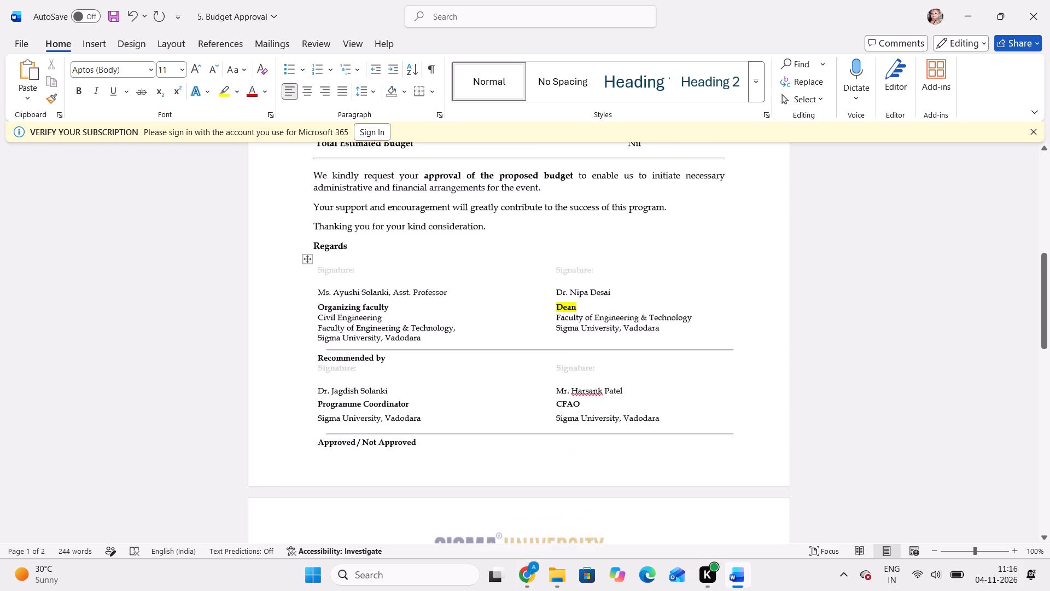
pyautogui.scroll(1, 545, 332)
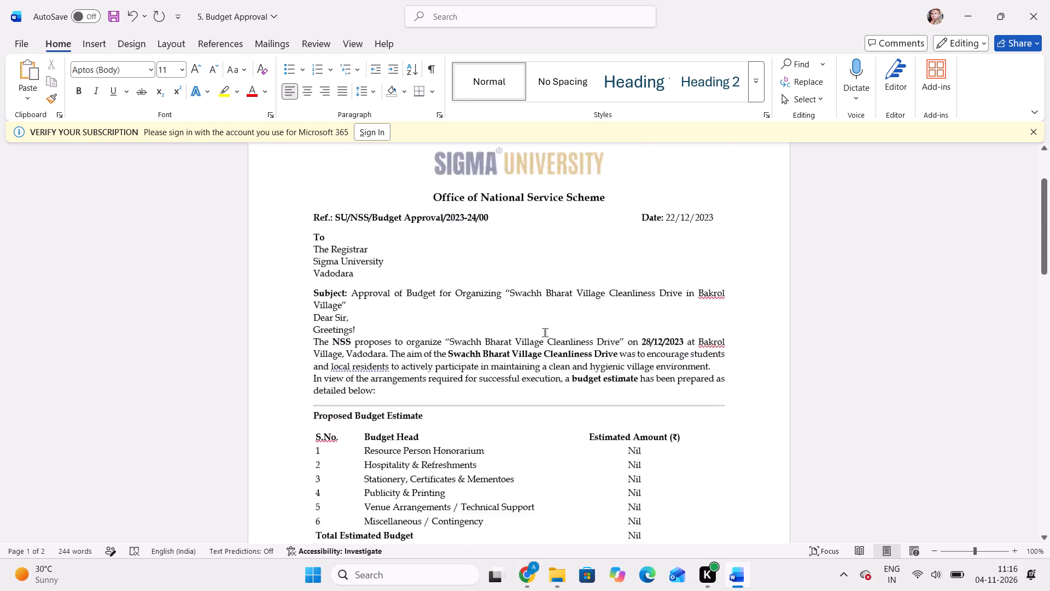
pyautogui.scroll(1, 545, 332)
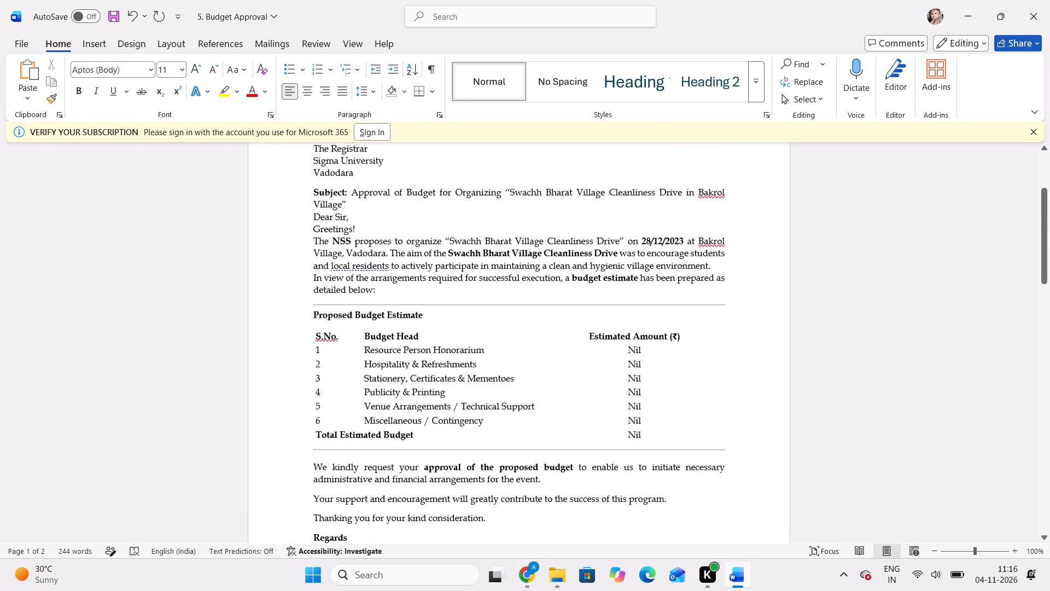
pyautogui.scroll(1, 545, 332)
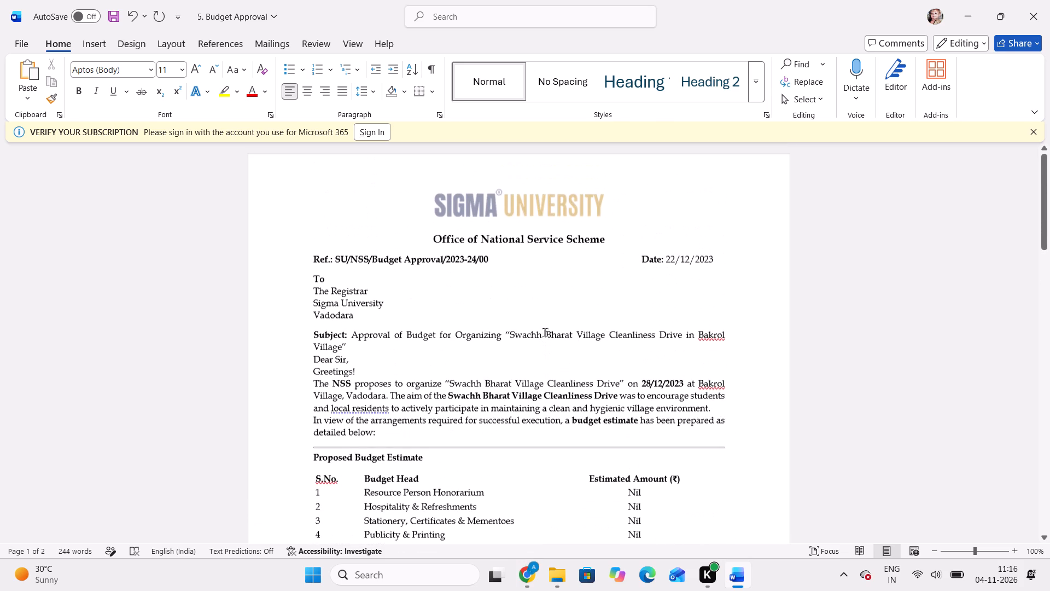
pyautogui.scroll(-1, 545, 332)
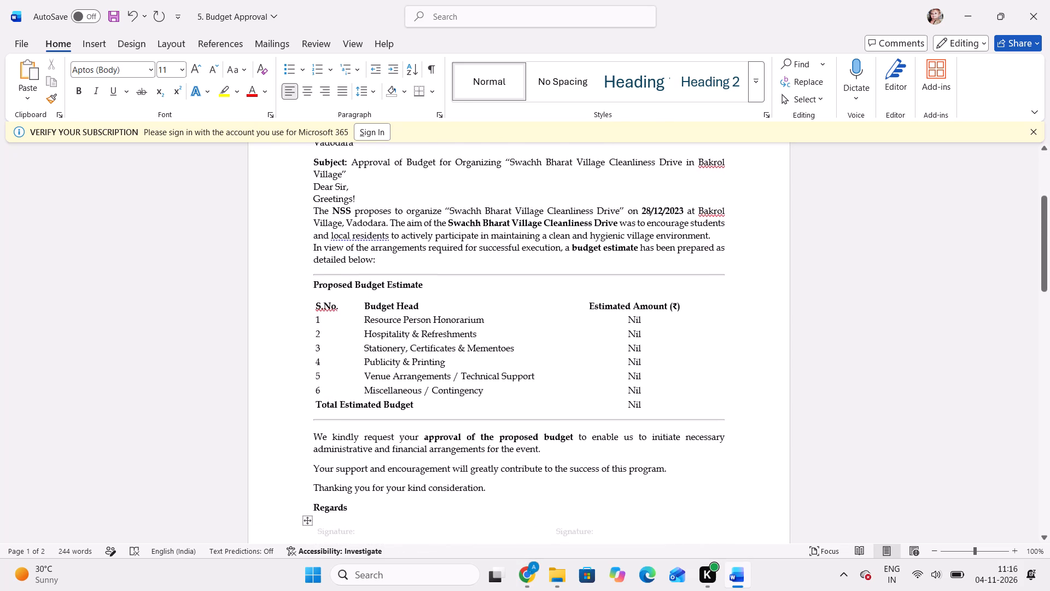
pyautogui.scroll(-1, 545, 332)
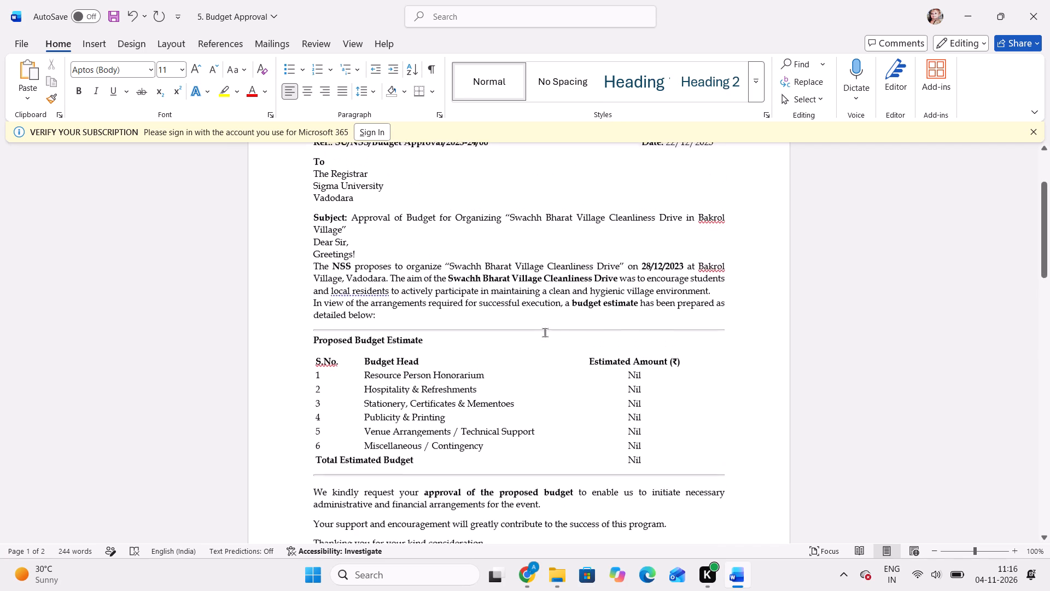
pyautogui.keyDown('ctrl'); pyautogui.scroll(3, 545, 332); pyautogui.keyUp('ctrl')
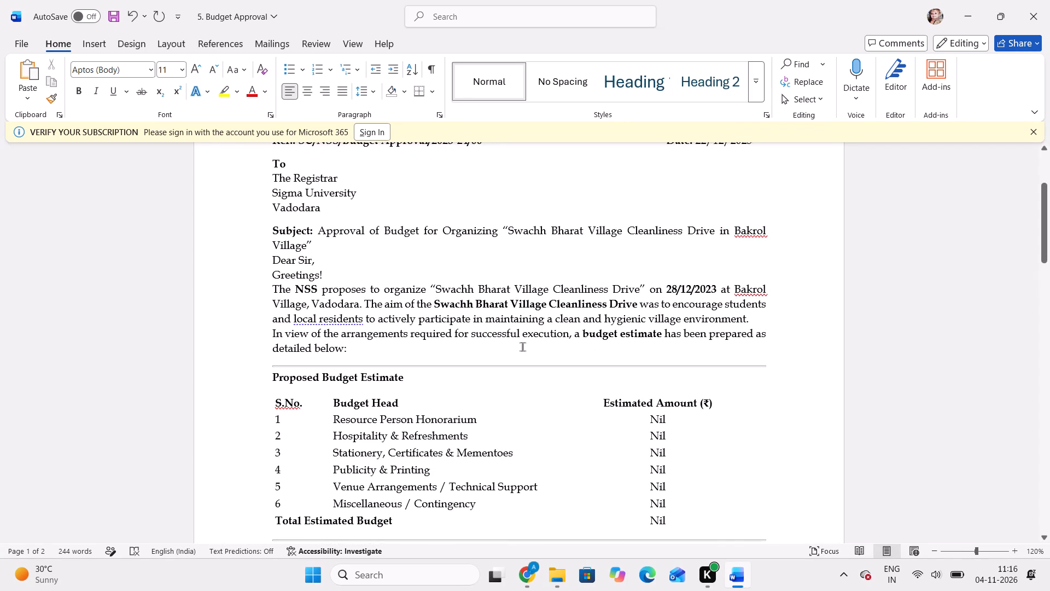
pyautogui.scroll(1, 538, 314)
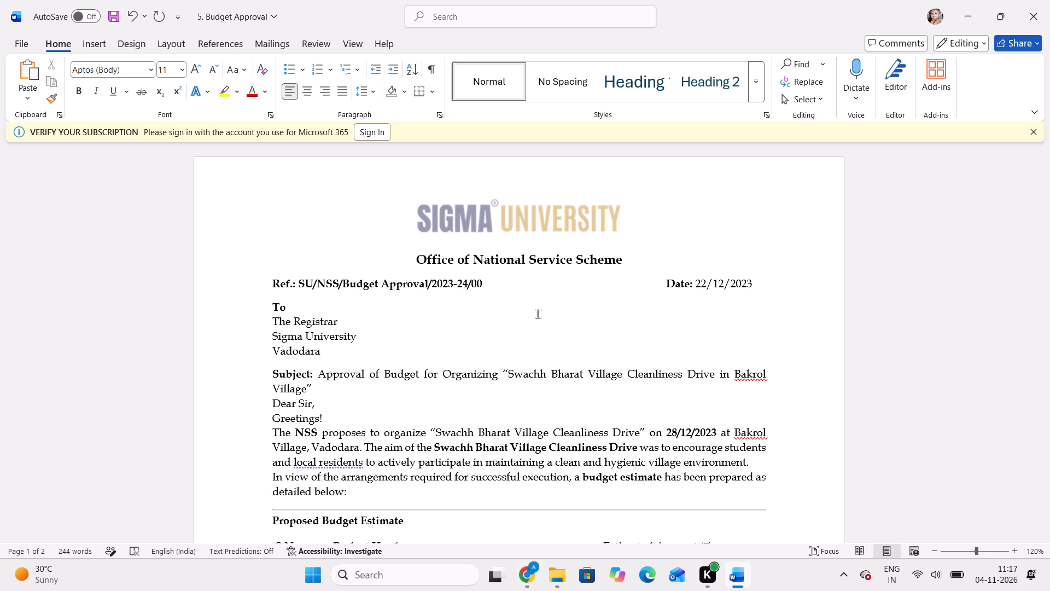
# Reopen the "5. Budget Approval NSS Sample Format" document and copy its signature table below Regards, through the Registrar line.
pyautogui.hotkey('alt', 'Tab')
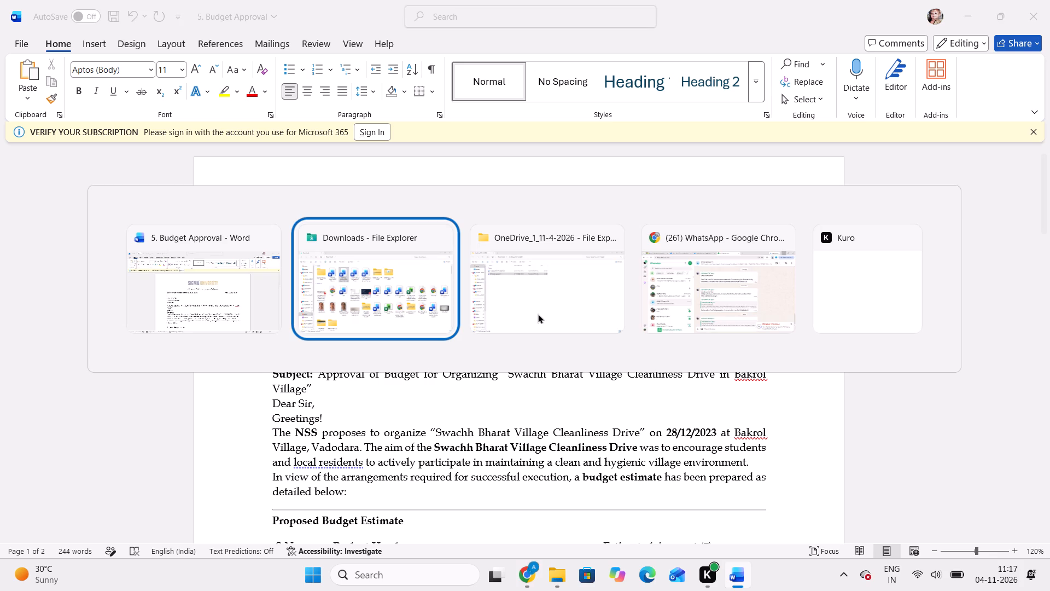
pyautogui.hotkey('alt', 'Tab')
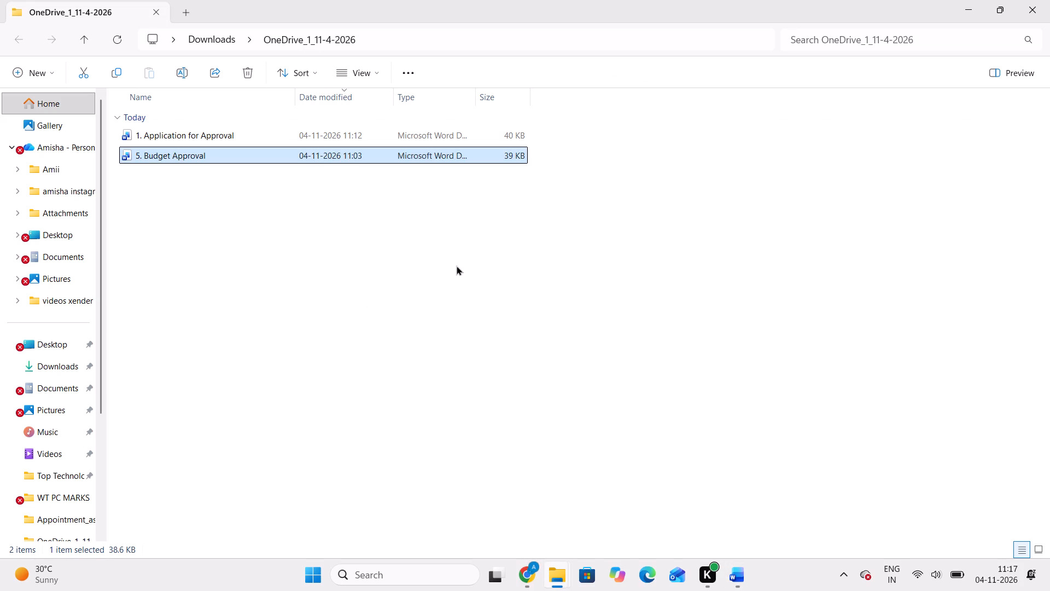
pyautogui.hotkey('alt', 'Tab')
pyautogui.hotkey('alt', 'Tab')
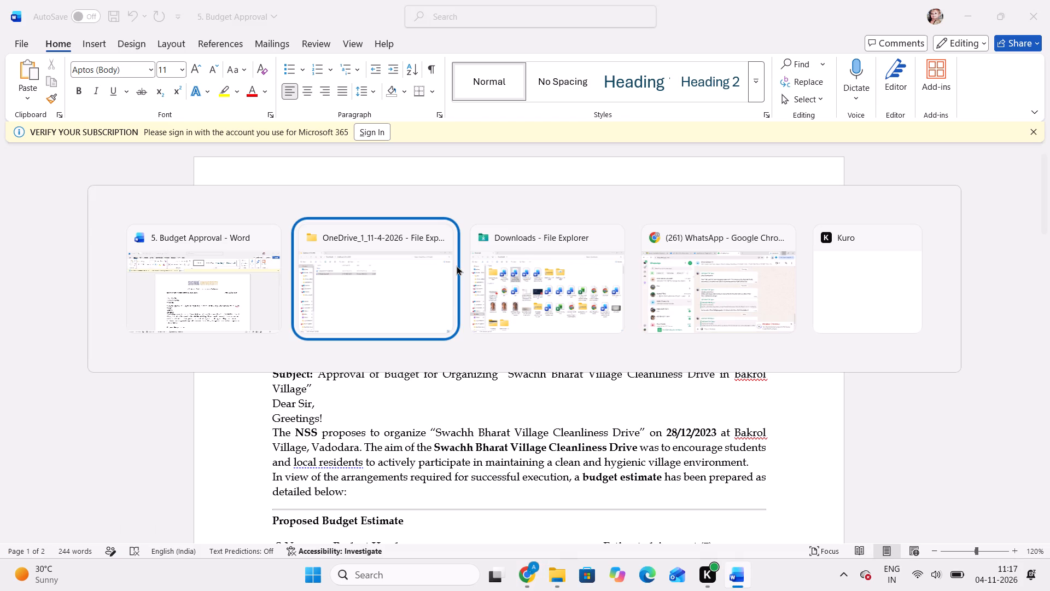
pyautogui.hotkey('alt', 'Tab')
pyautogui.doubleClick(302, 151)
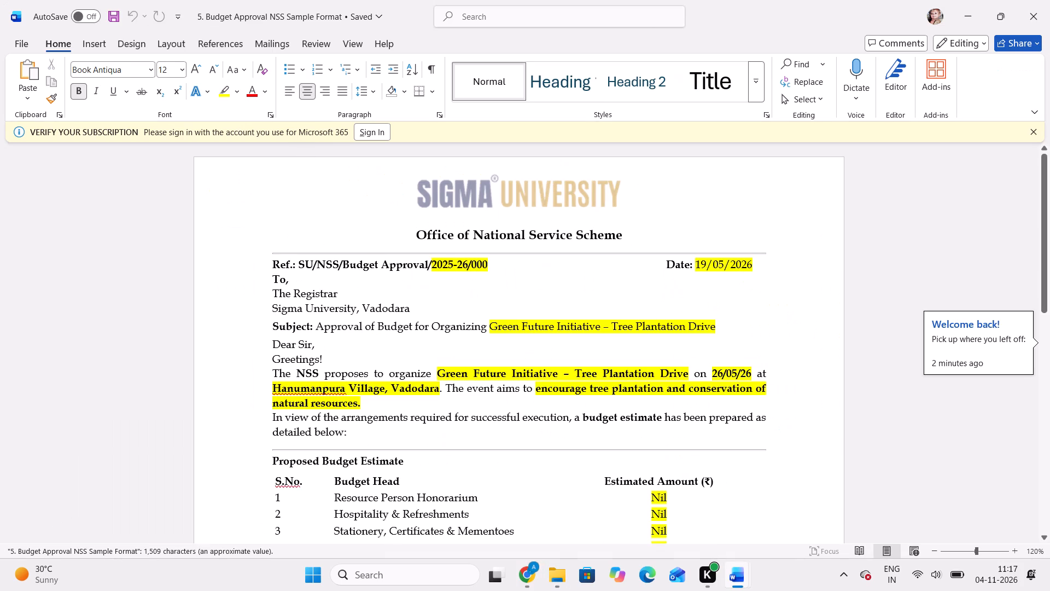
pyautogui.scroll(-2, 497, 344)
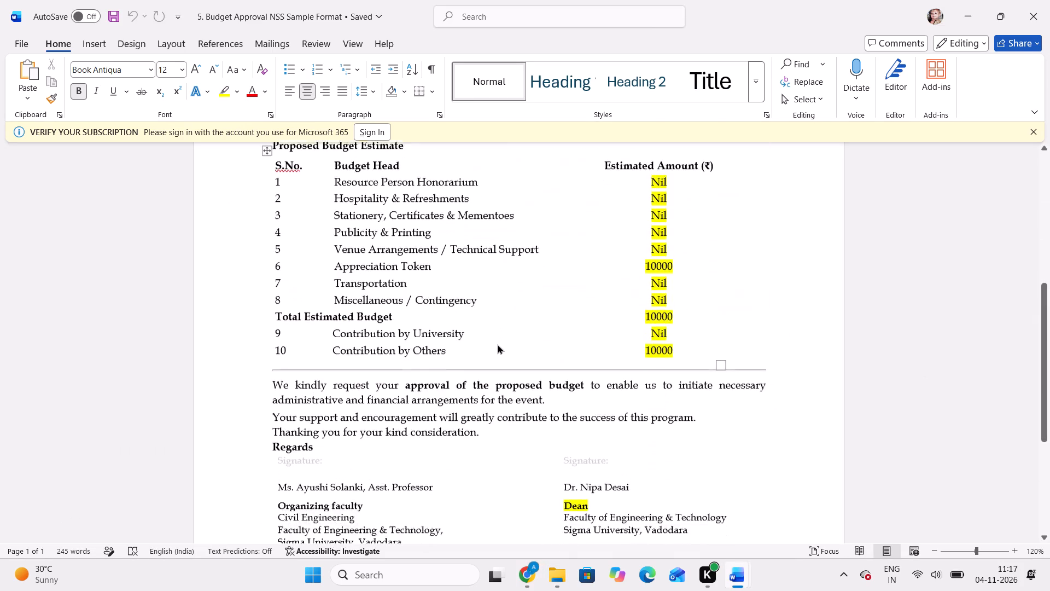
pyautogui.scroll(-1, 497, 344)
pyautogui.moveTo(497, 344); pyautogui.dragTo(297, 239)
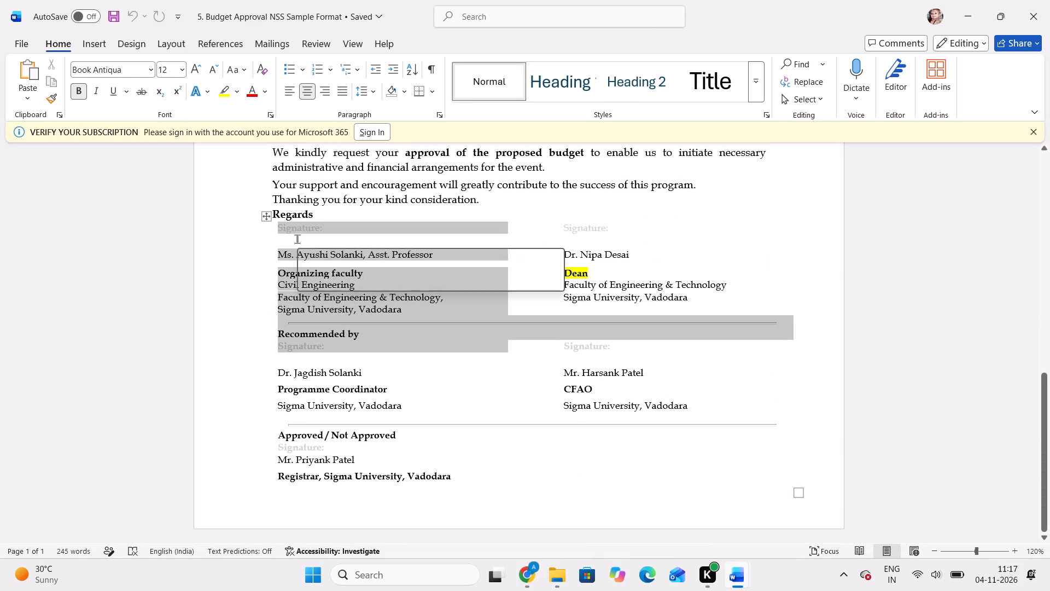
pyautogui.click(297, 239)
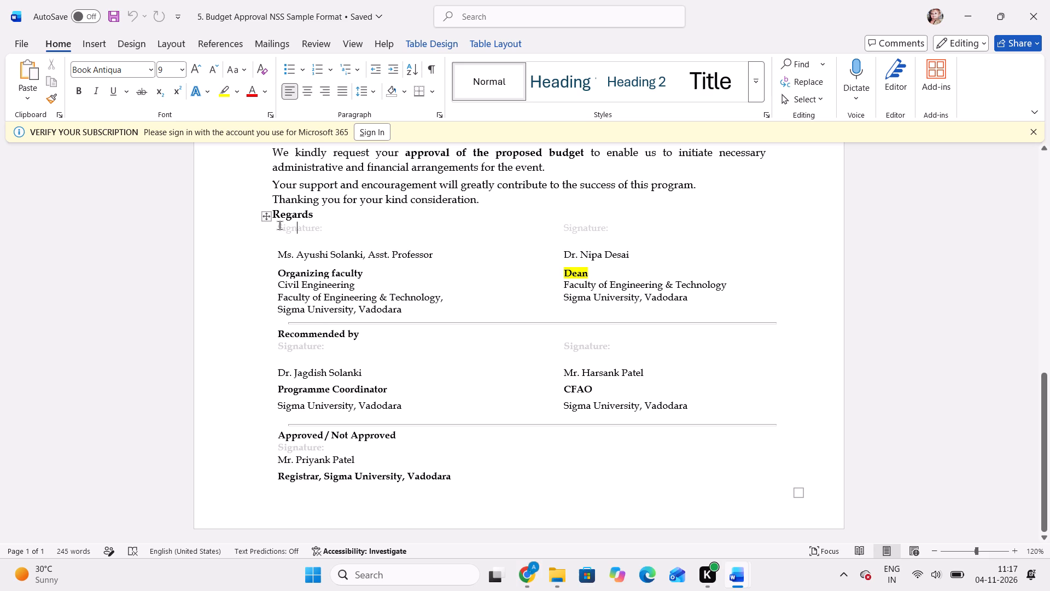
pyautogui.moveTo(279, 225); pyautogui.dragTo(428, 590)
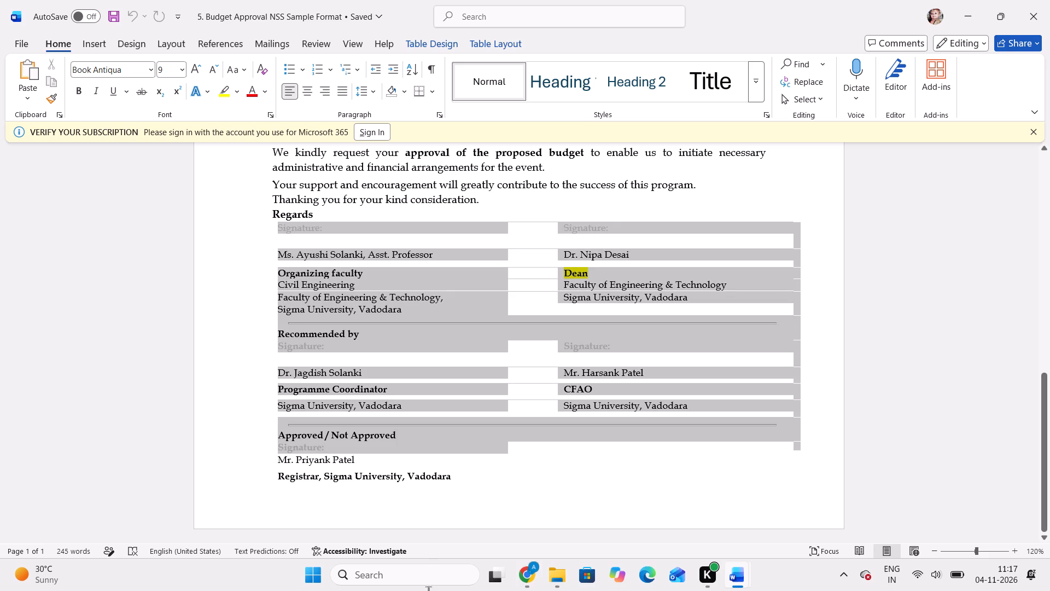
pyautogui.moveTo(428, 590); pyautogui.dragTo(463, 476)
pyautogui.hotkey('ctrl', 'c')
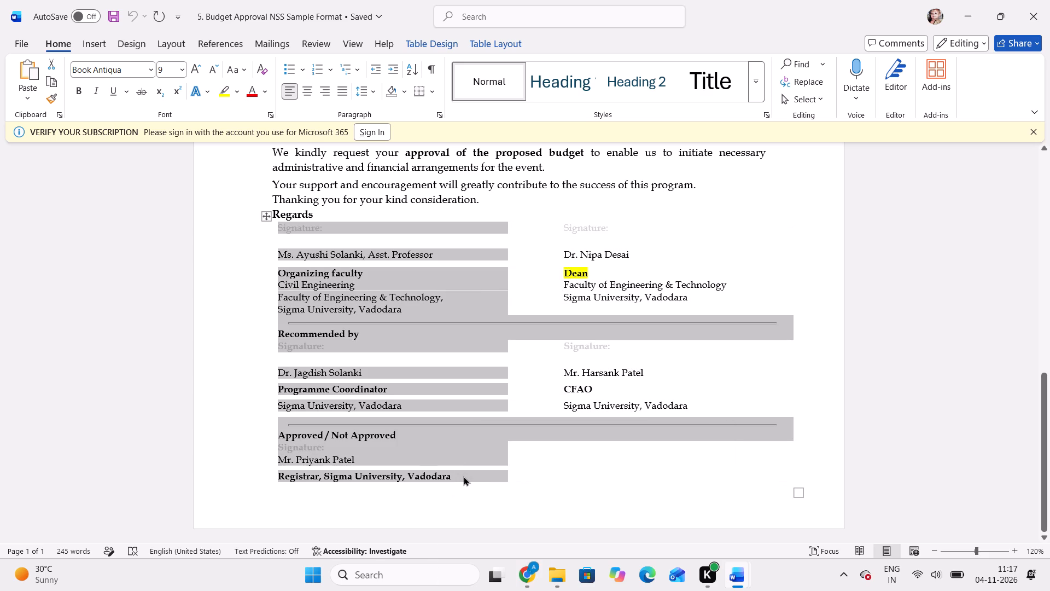
# Check the existing signature table in "5. Budget Approval" through the Registrar line, and close the budget approval sample document.
pyautogui.hotkey('alt', 'Tab')
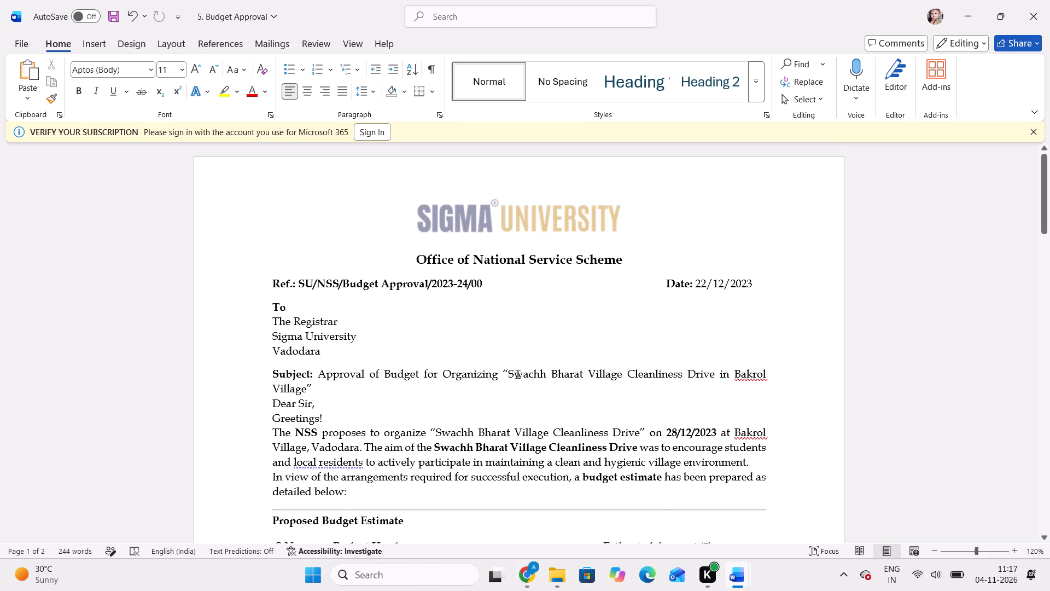
pyautogui.scroll(-2, 517, 374)
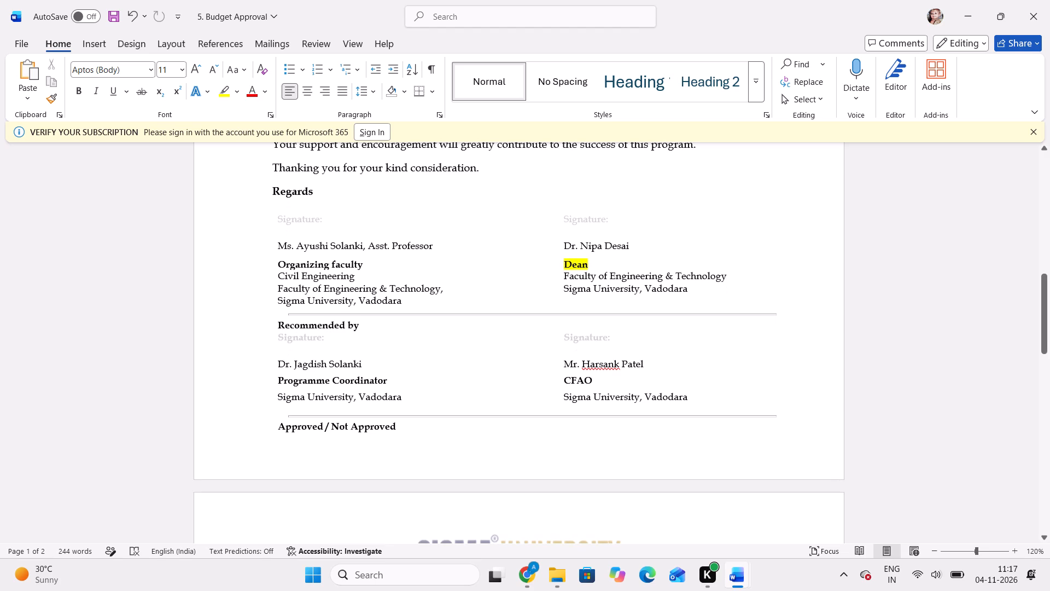
pyautogui.scroll(-1, 517, 374)
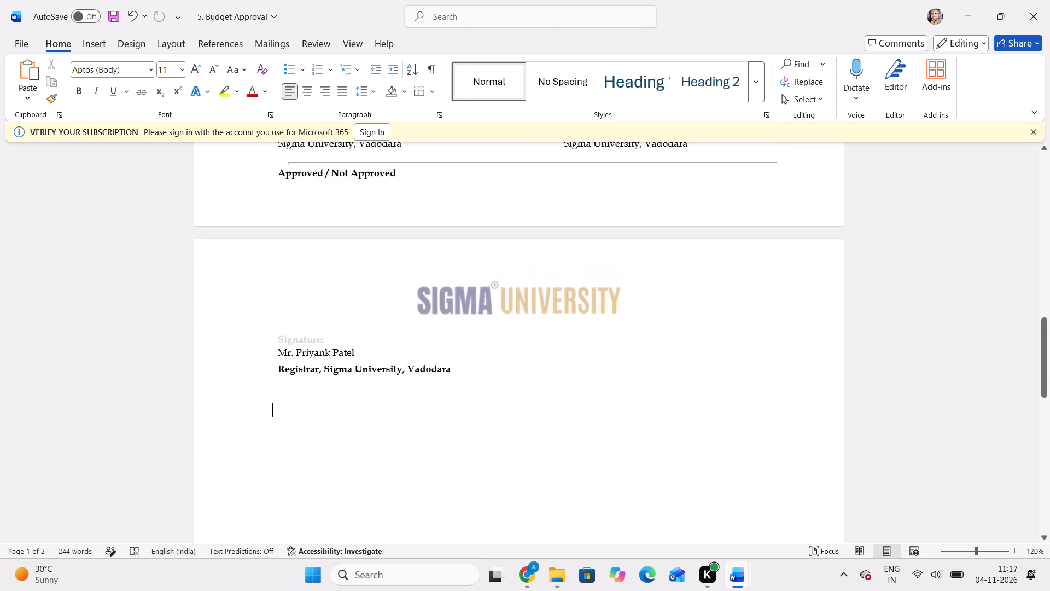
pyautogui.hotkey('alt', 'Tab')
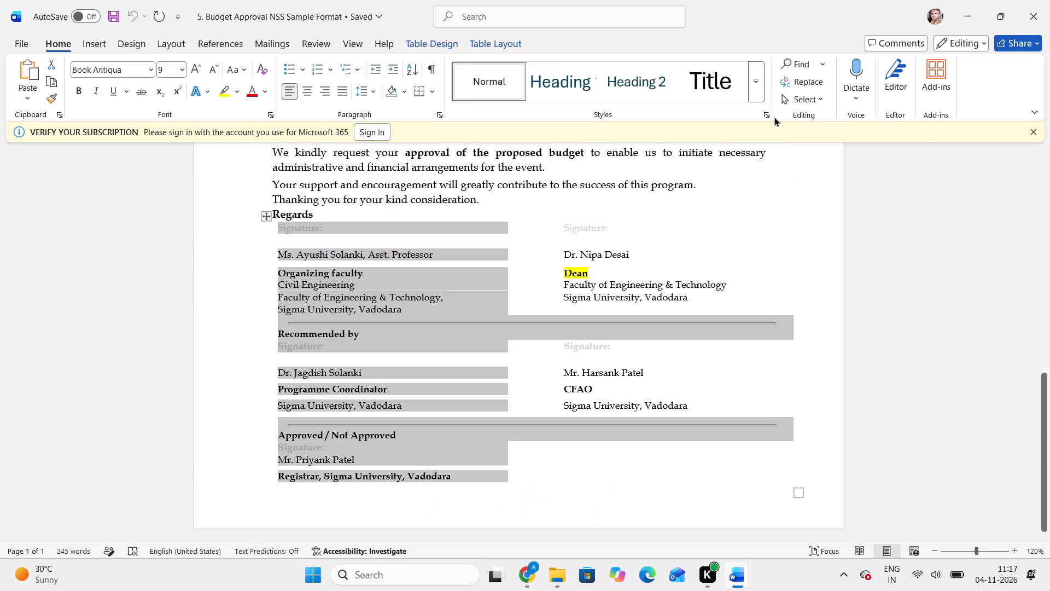
pyautogui.click(1049, 0)
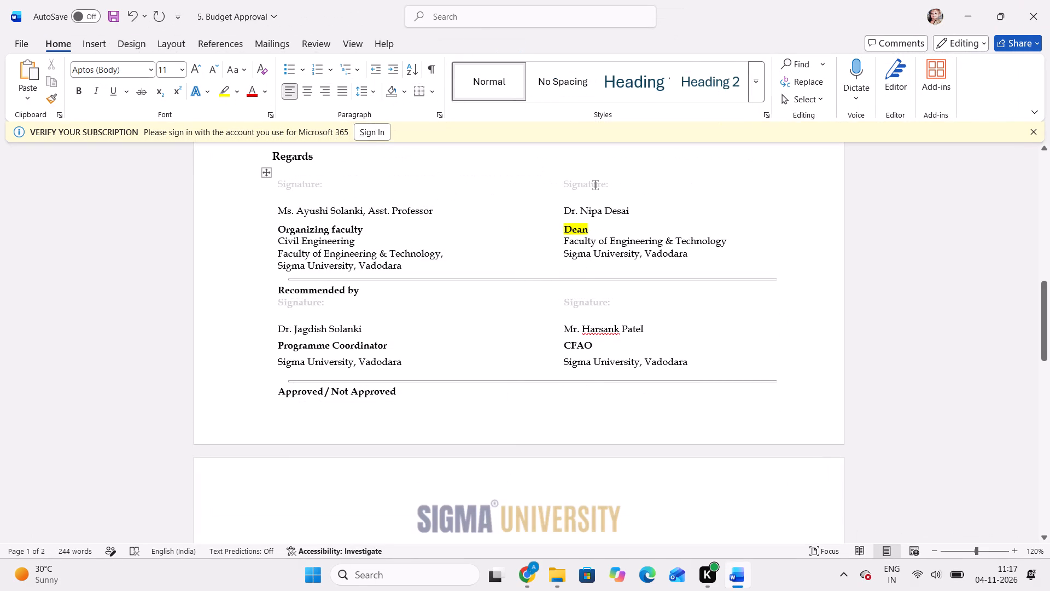
# Open "1. Application for Approval", copy the organizing faculty's name and role from its signature table, and return to "5. Budget Approval".
pyautogui.hotkey('alt', 'Tab')
pyautogui.hotkey('alt', 'Tab')
pyautogui.hotkey('alt', 'Tab')
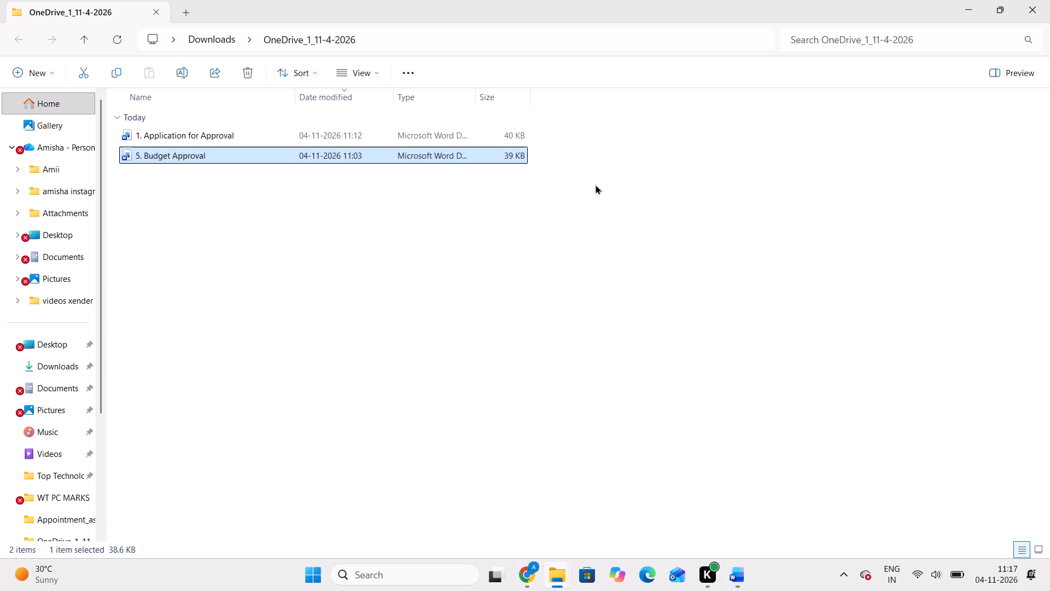
pyautogui.doubleClick(189, 129)
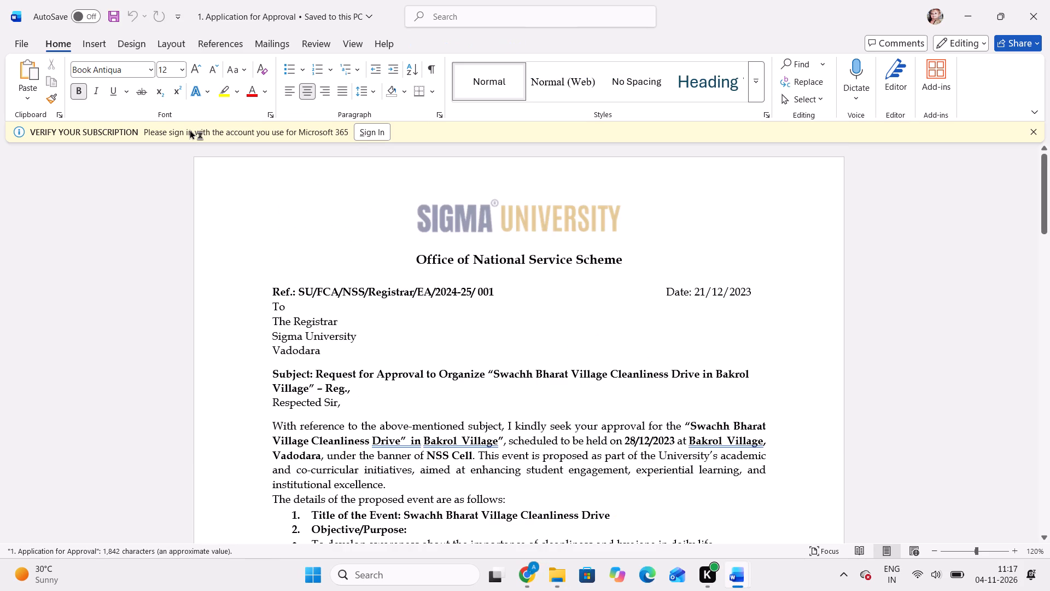
pyautogui.scroll(-1, 505, 313)
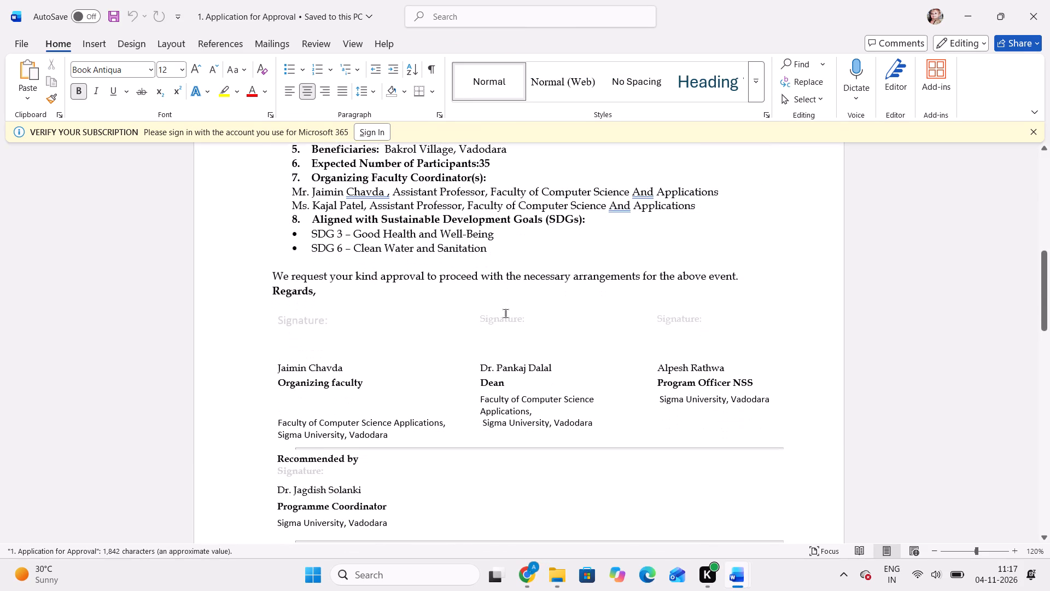
pyautogui.scroll(-1, 505, 313)
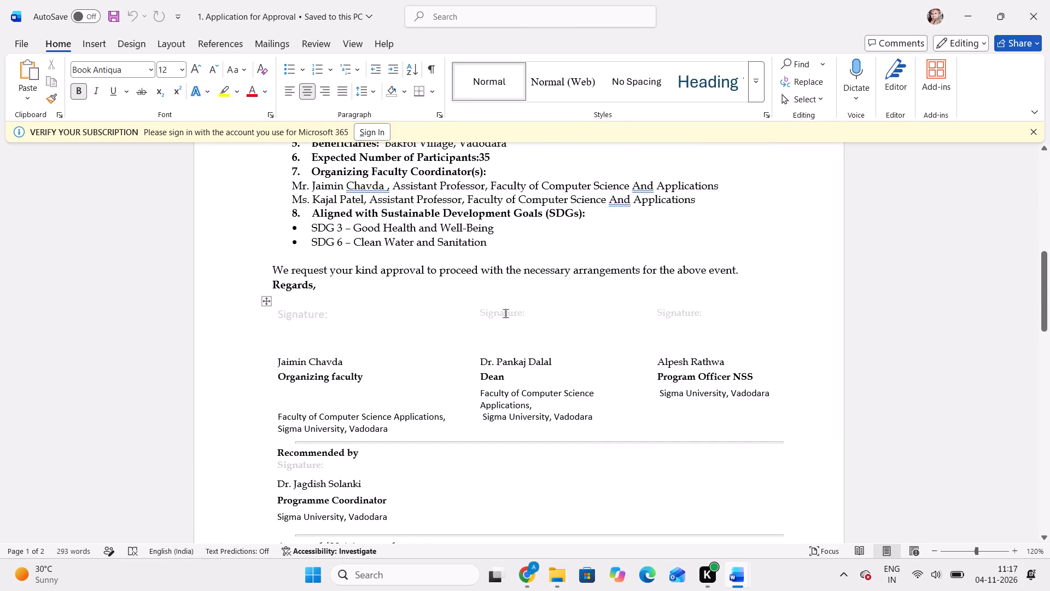
pyautogui.moveTo(371, 378); pyautogui.dragTo(355, 376)
pyautogui.moveTo(355, 376); pyautogui.dragTo(283, 364)
pyautogui.hotkey('ctrl', 'c')
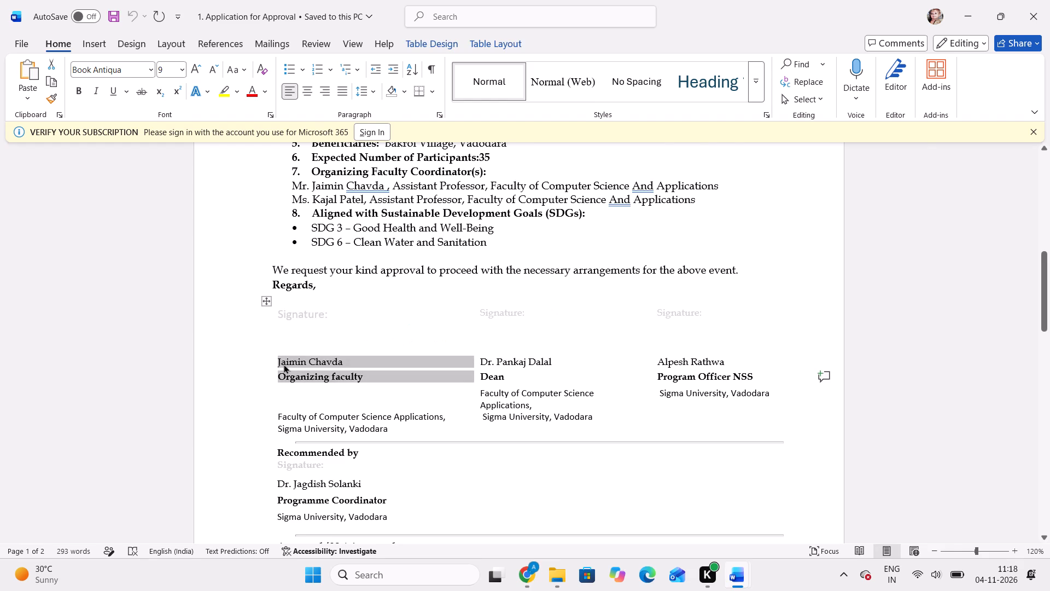
pyautogui.hotkey('alt', 'Tab')
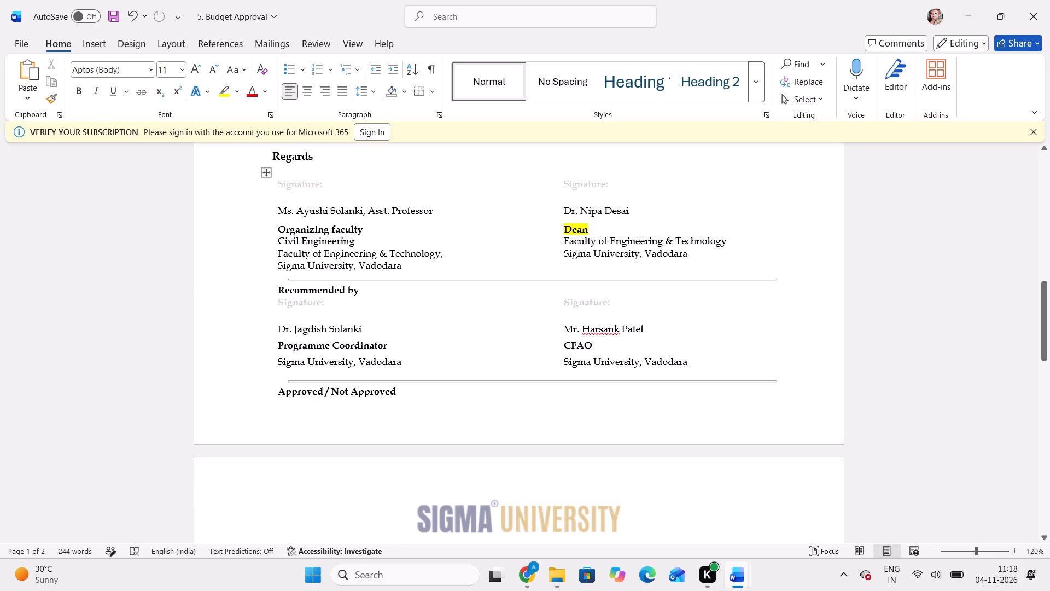
# Replace the organizing faculty's name in the "5. Budget Approval" signature table with the one copied from "1. Application for Approval".
pyautogui.hotkey('alt', 'Tab')
pyautogui.hotkey('alt', 'Tab')
pyautogui.hotkey('alt', 'Tab')
pyautogui.click(372, 366)
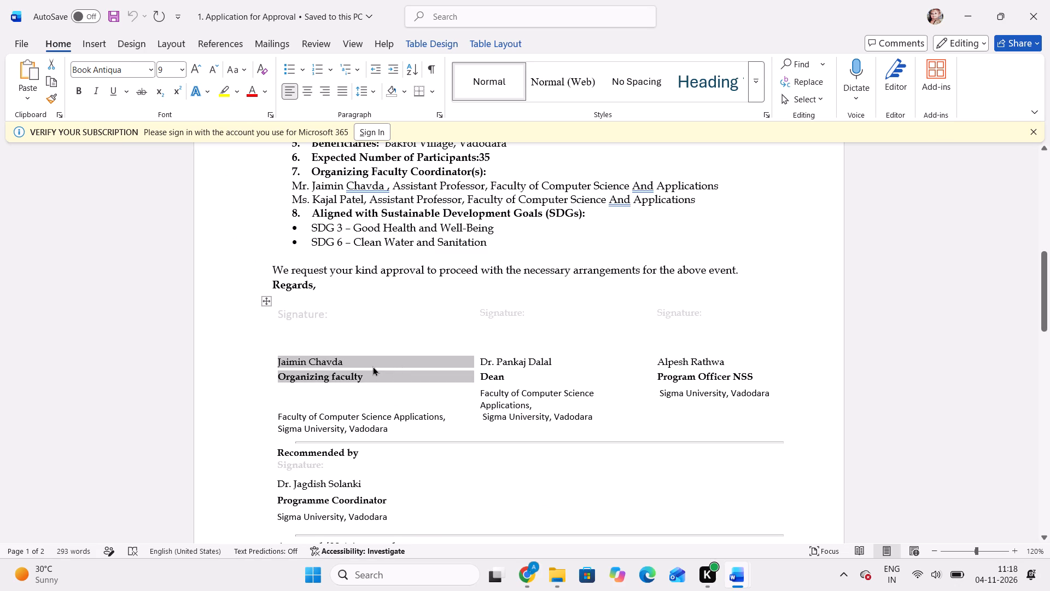
pyautogui.moveTo(348, 362); pyautogui.dragTo(295, 364)
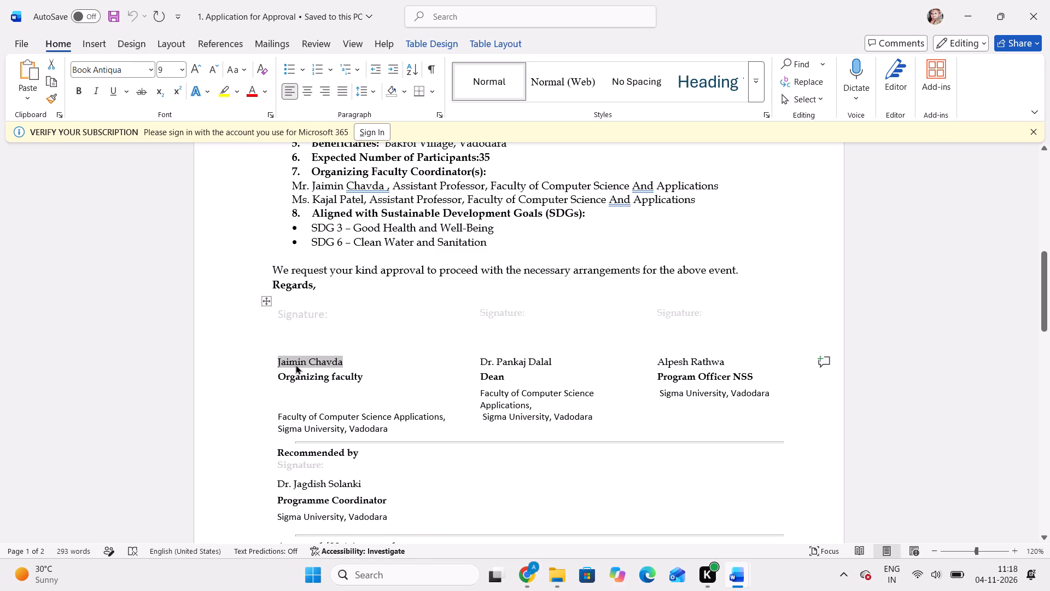
pyautogui.hotkey('ctrl', 'c')
pyautogui.hotkey('alt', 'Tab')
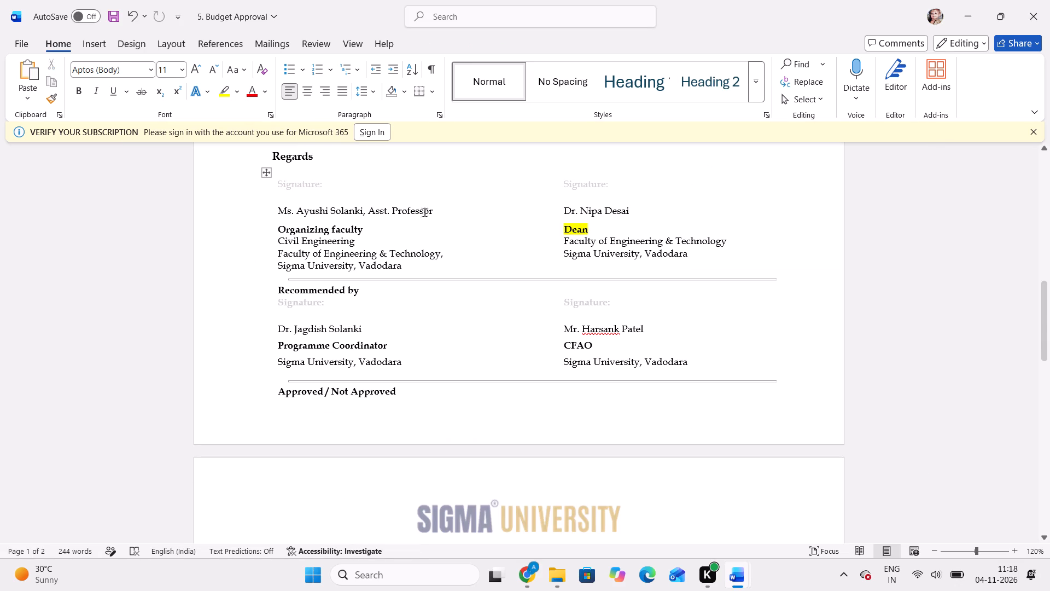
pyautogui.moveTo(437, 209); pyautogui.dragTo(287, 219)
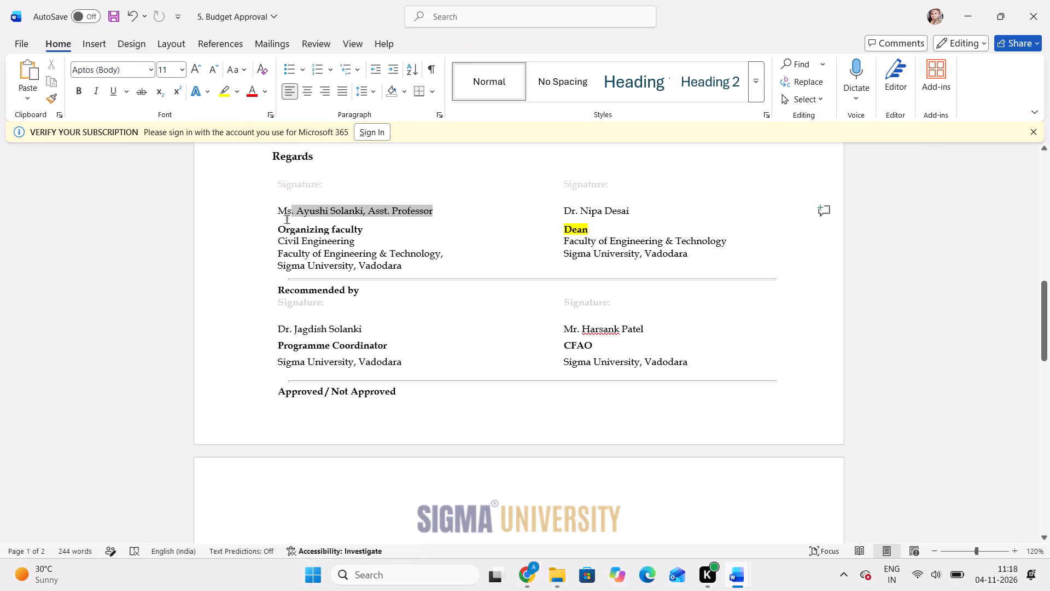
pyautogui.moveTo(287, 219); pyautogui.dragTo(285, 219)
pyautogui.keyDown('ctrl'); pyautogui.click(285, 219); pyautogui.keyUp('ctrl')
pyautogui.hotkey('ctrl', 'v')
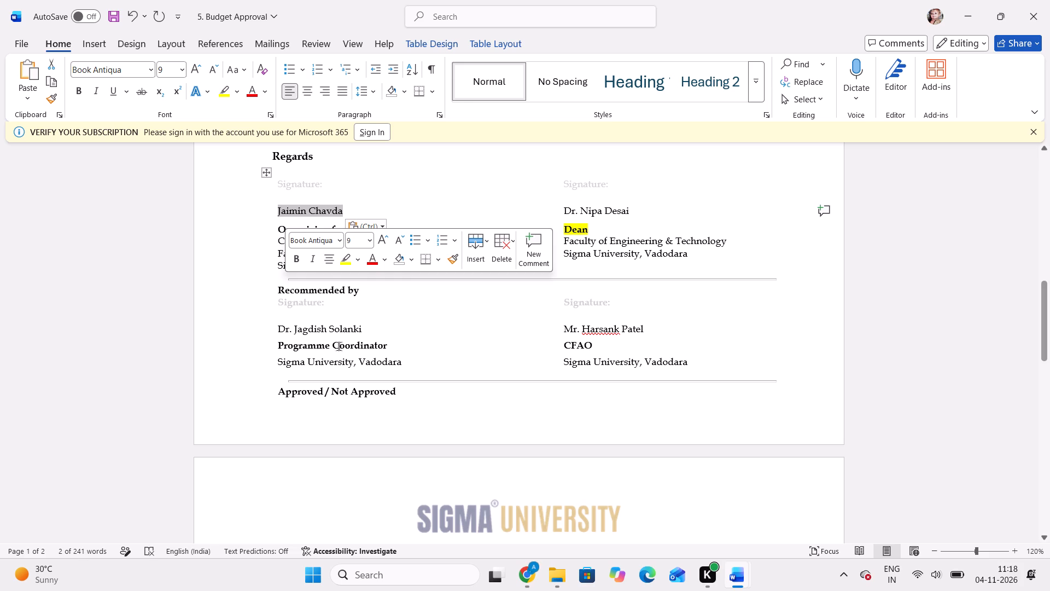
pyautogui.click(341, 351)
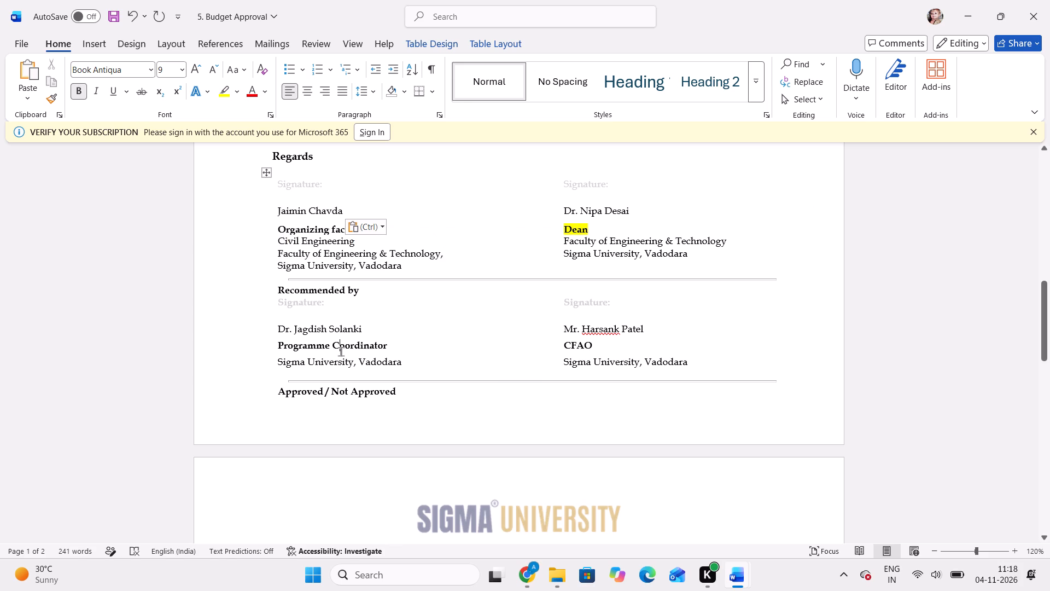
# Copy the organizing faculty's role and "Faculty of Computer Science Applications, Sigma University, Vadodara" lines from the application over the matching lines in "5. Budget Approval".
pyautogui.hotkey('alt', 'Tab')
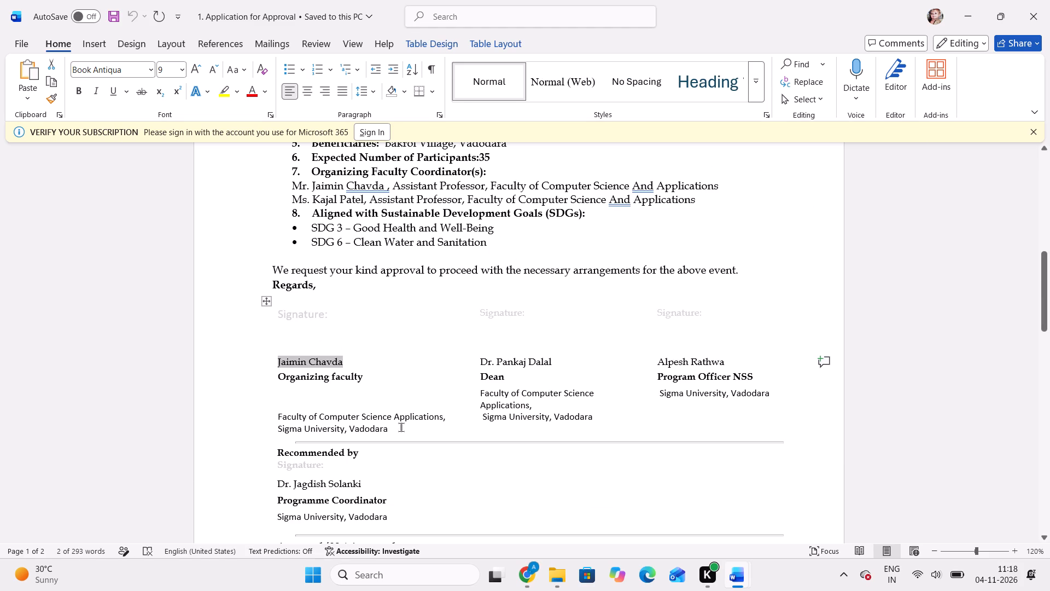
pyautogui.moveTo(401, 427); pyautogui.dragTo(287, 385)
pyautogui.hotkey('ctrl', 'c')
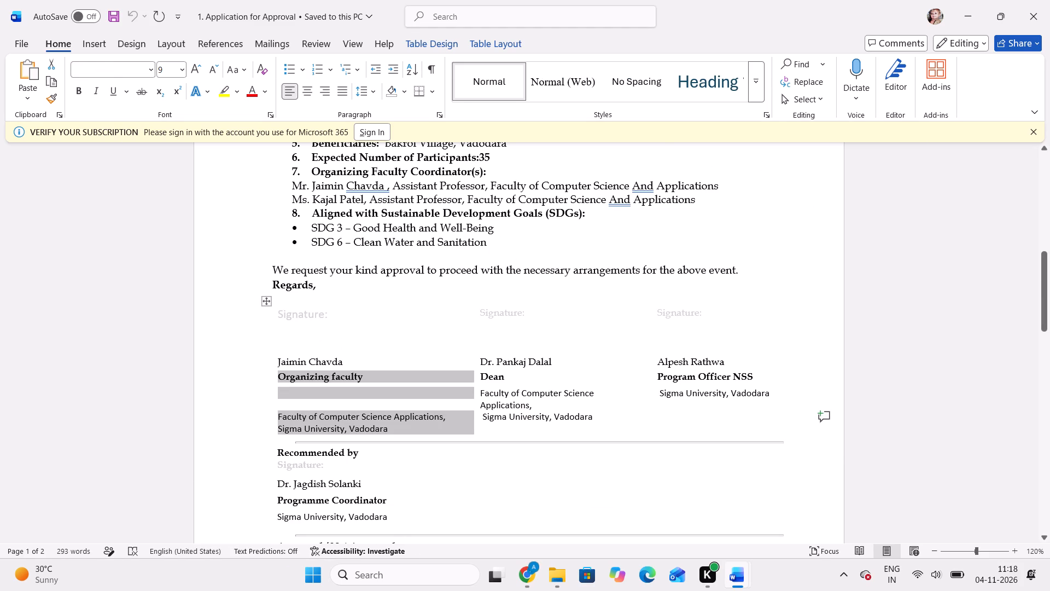
pyautogui.hotkey('alt', 'Tab')
pyautogui.moveTo(407, 262); pyautogui.dragTo(353, 267)
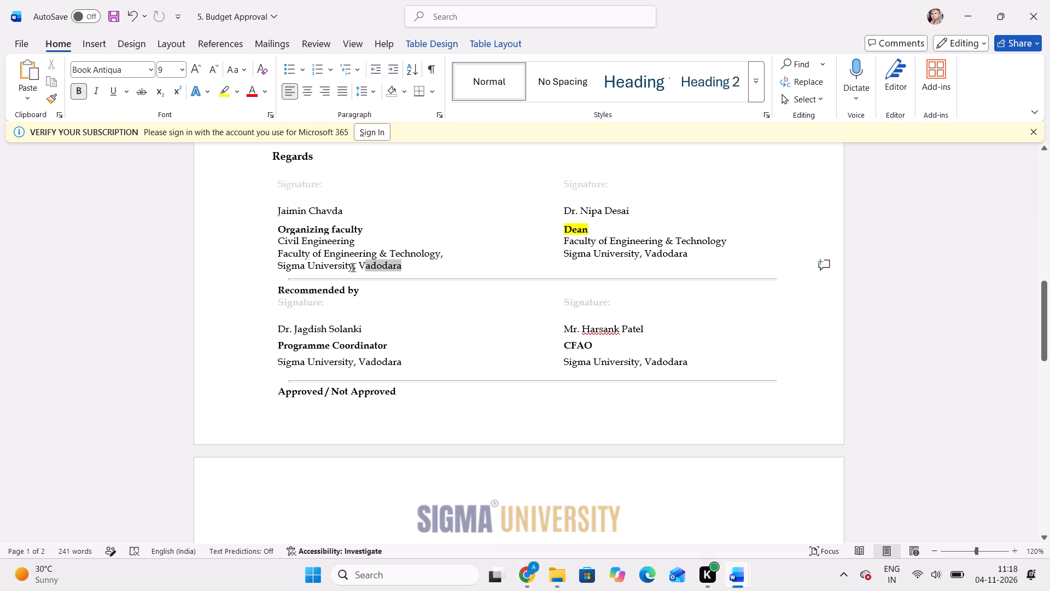
pyautogui.moveTo(353, 267); pyautogui.dragTo(286, 231)
pyautogui.hotkey('ctrl', 'v')
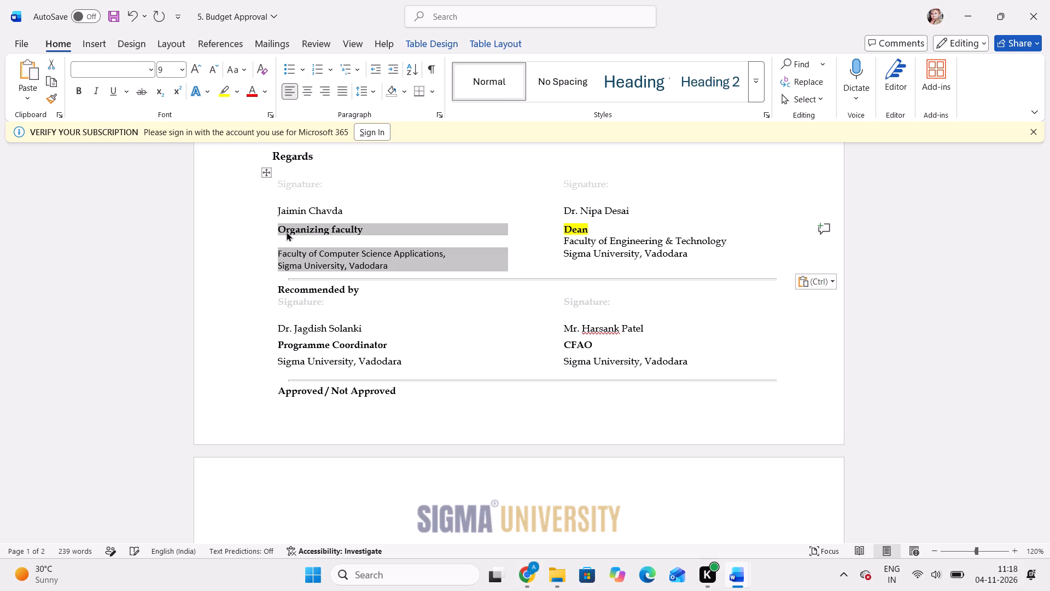
pyautogui.click(351, 266)
# Replace the Dean's name, role and faculty lines in "5. Budget Approval" with those from "1. Application for Approval", and save.
pyautogui.hotkey('alt', 'Tab')
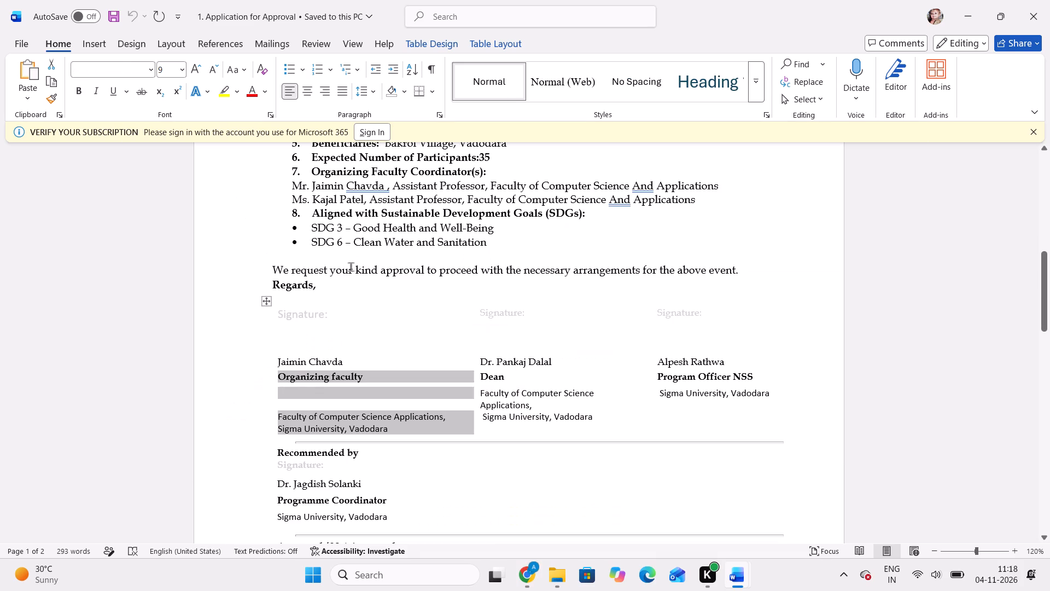
pyautogui.click(525, 387)
pyautogui.hotkey('alt', 'Tab')
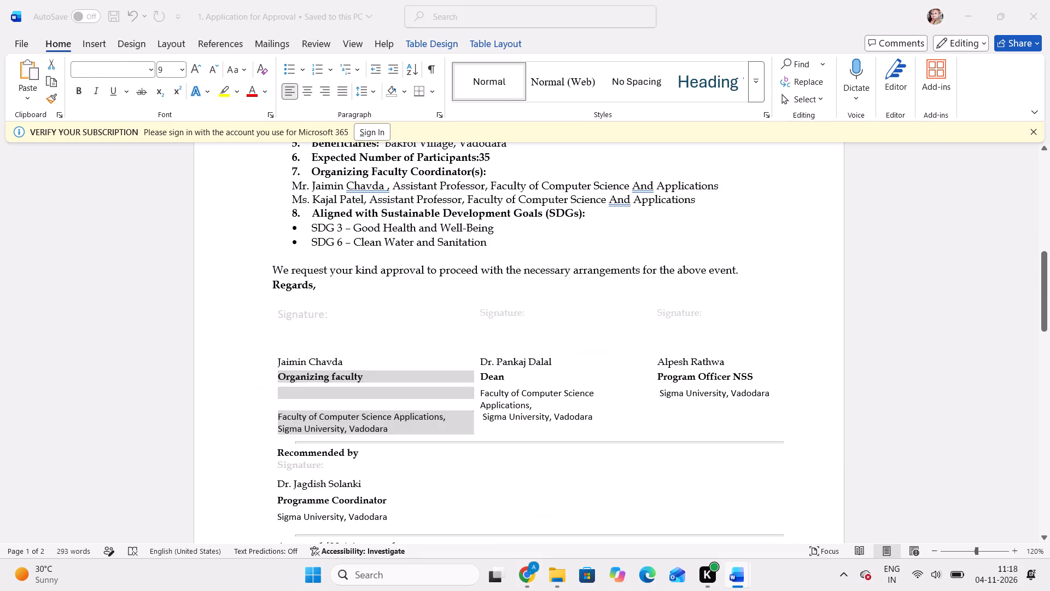
pyautogui.hotkey('alt', 'Tab')
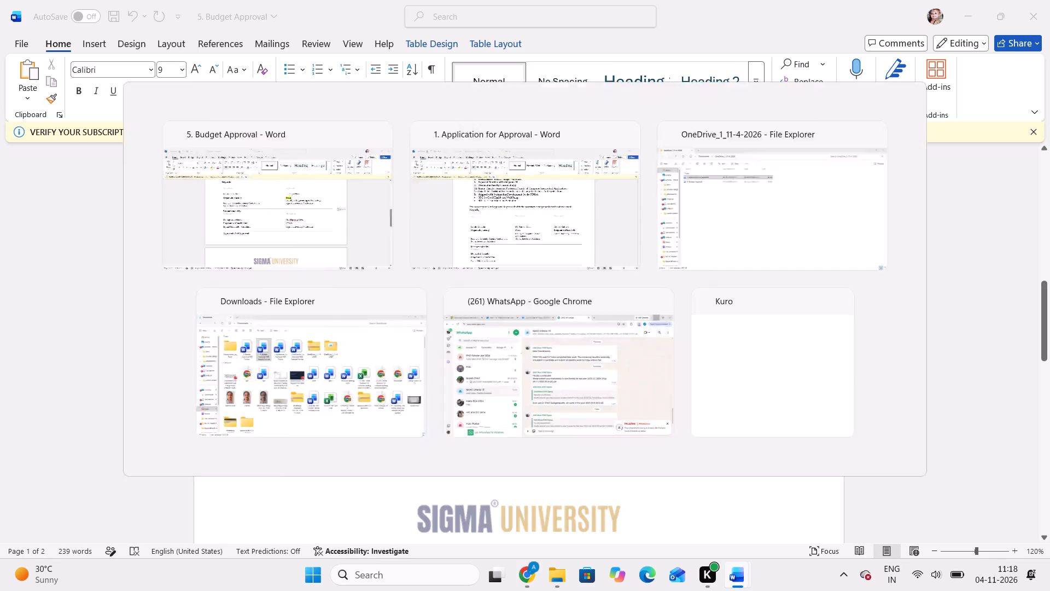
pyautogui.moveTo(539, 404); pyautogui.dragTo(483, 370)
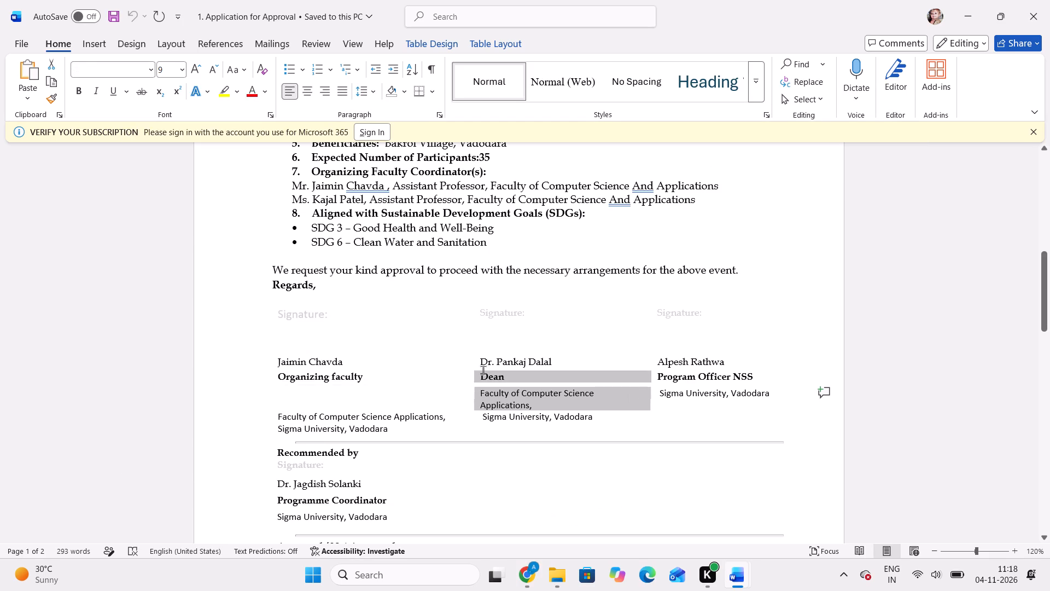
pyautogui.moveTo(483, 370); pyautogui.dragTo(482, 368)
pyautogui.hotkey('ctrl', 'c')
pyautogui.hotkey('alt', 'Tab')
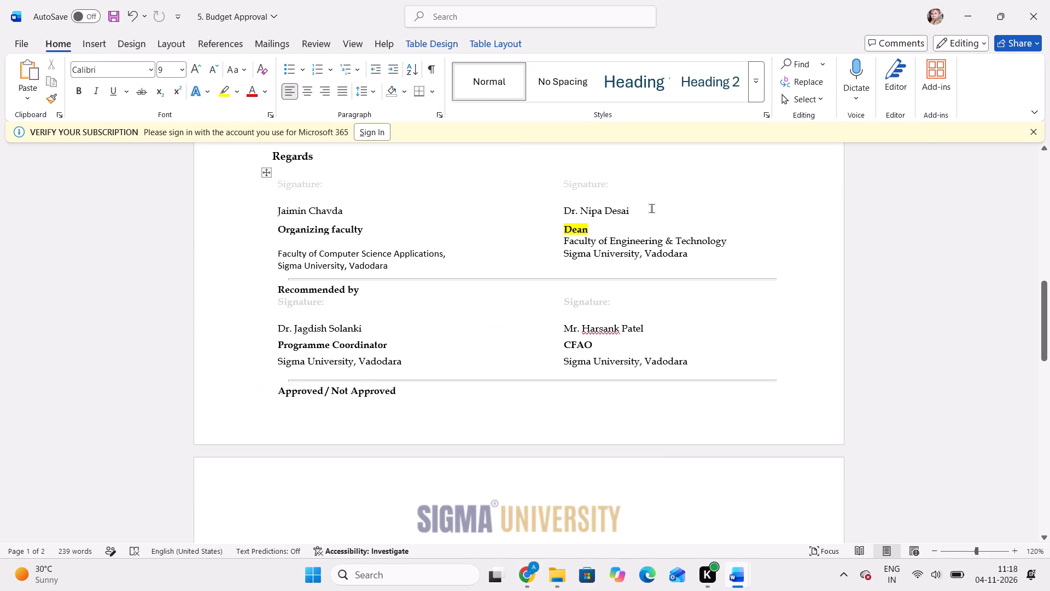
pyautogui.moveTo(736, 241); pyautogui.dragTo(570, 225)
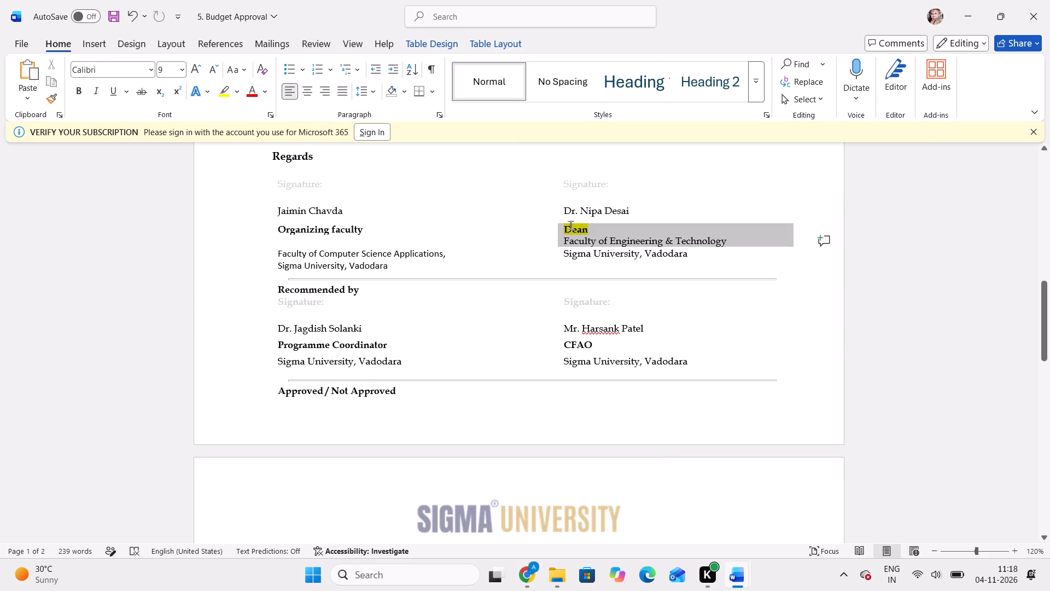
pyautogui.moveTo(570, 225); pyautogui.dragTo(568, 215)
pyautogui.hotkey('ctrl', 'v')
pyautogui.hotkey('ctrl', 's')
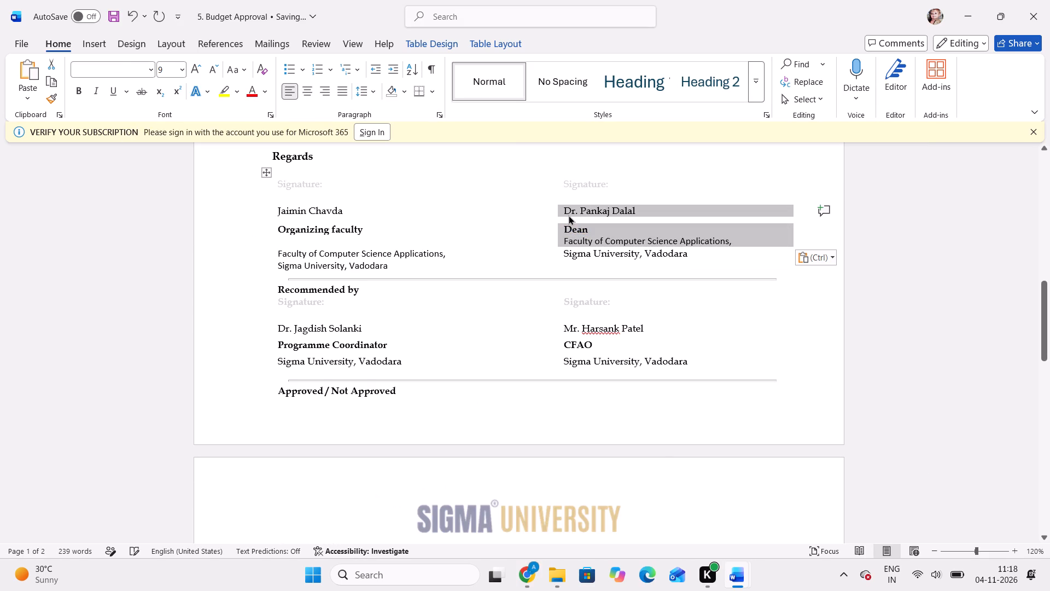
# Check the "5. Budget Approval" letter, save it, and close both it and "1. Application for Approval".
pyautogui.click(584, 373)
pyautogui.scroll(-1, 584, 373)
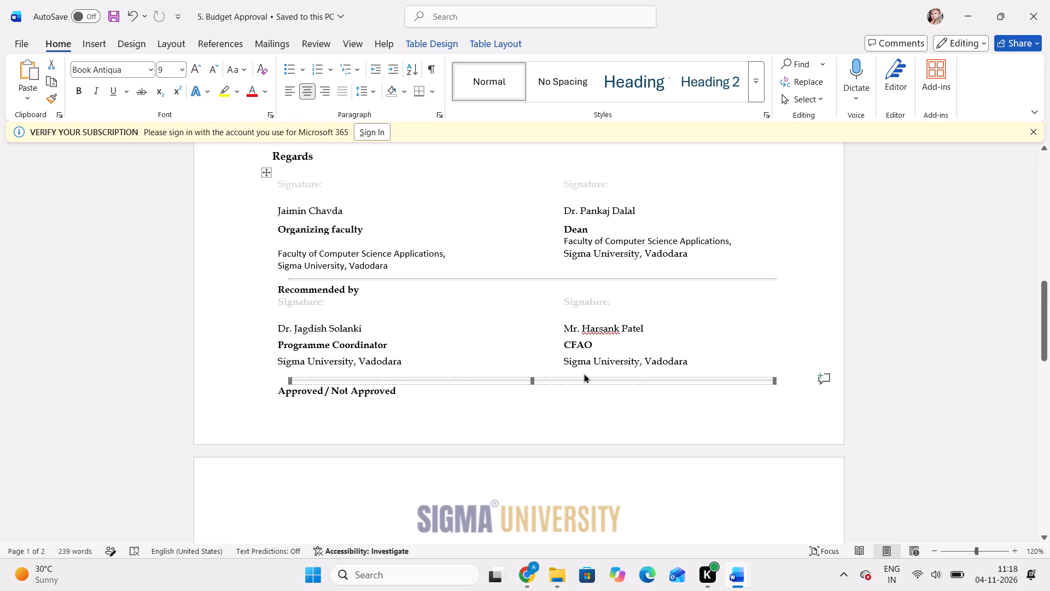
pyautogui.scroll(-1, 584, 373)
pyautogui.scroll(1, 584, 373)
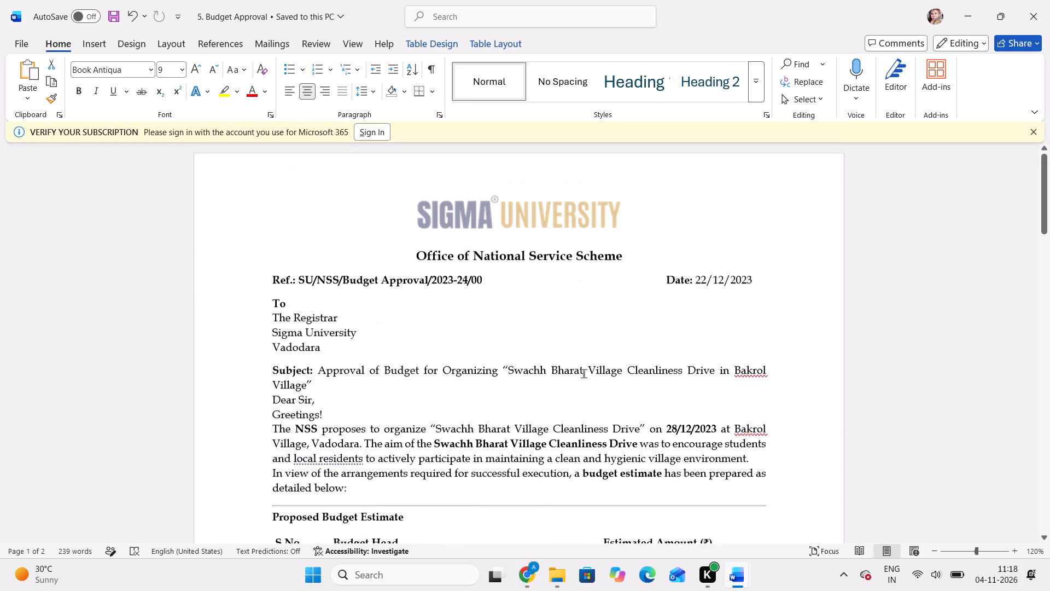
pyautogui.hotkey('ctrl', 's')
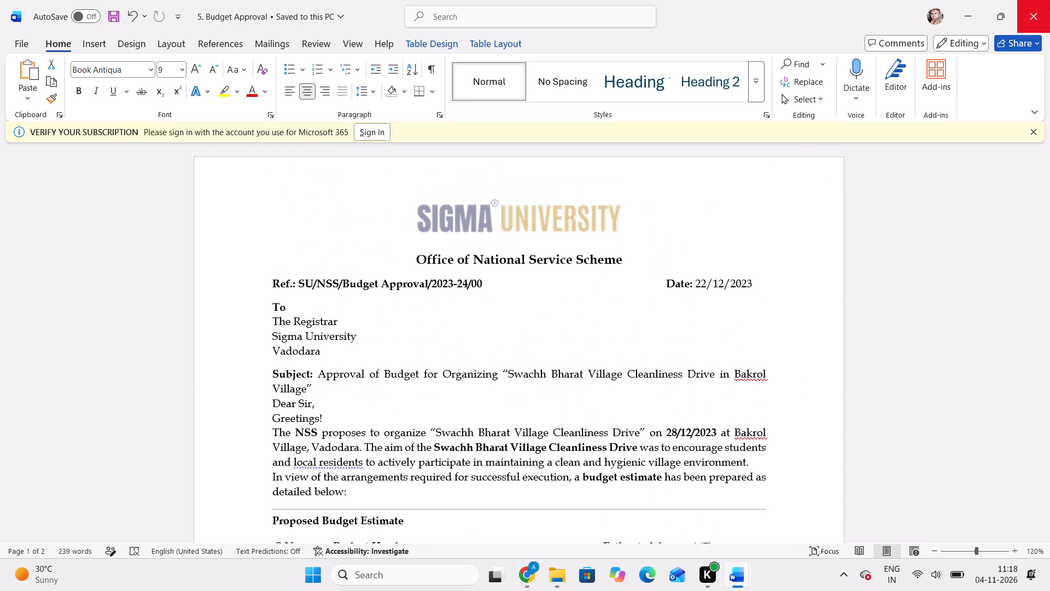
pyautogui.click(1049, 0)
pyautogui.click(1049, 0)
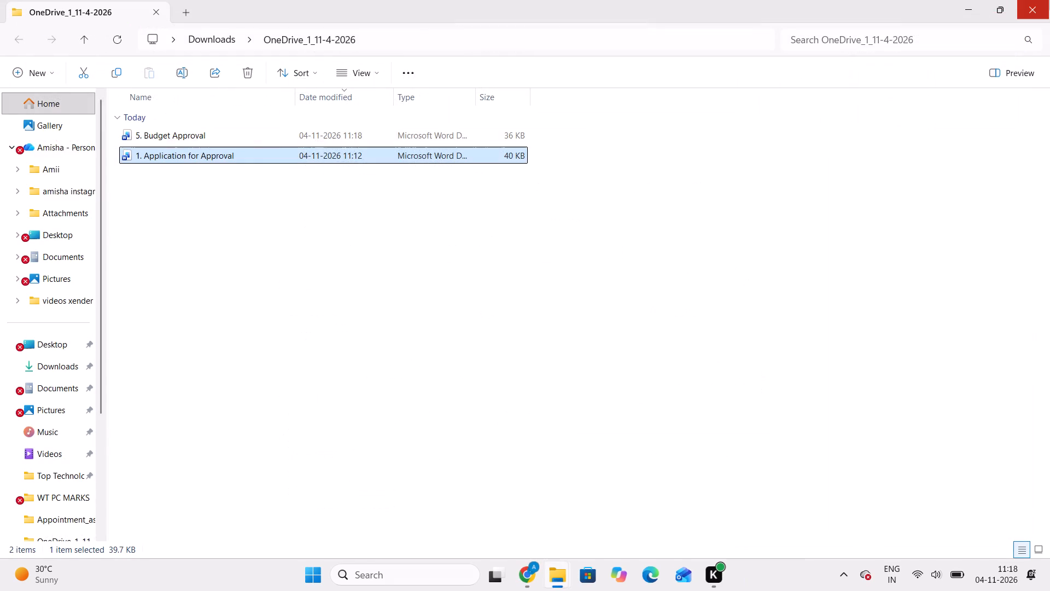
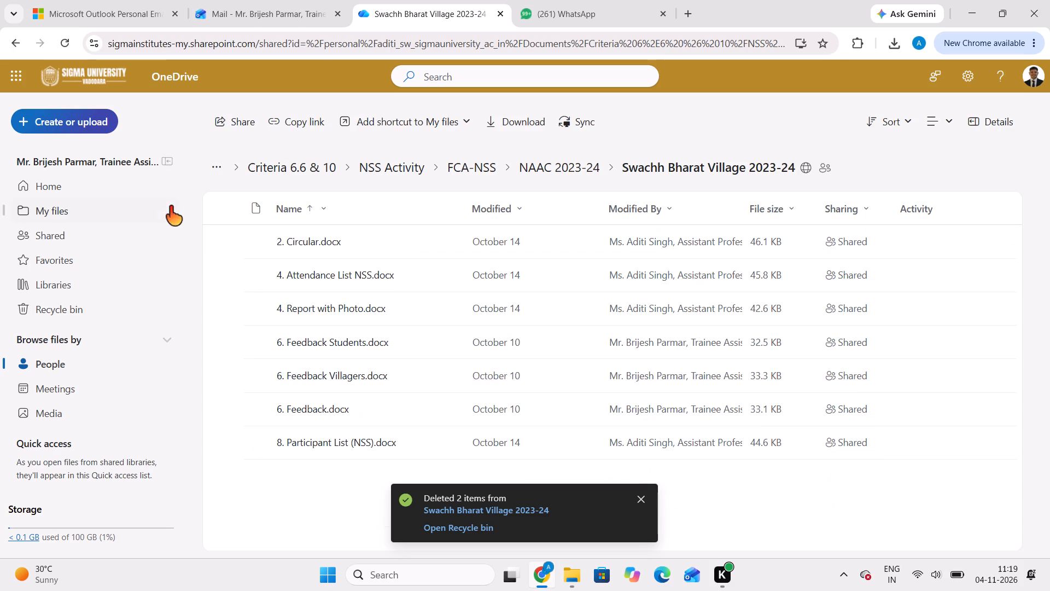
# Upload the edited "5. Budget Approval" and "1. Application for Approval" documents from OneDrive_1_11-4-2026 to the "Swachh Bharat Village 2023-24" OneDrive folder.
pyautogui.hotkey('alt', 'Tab')
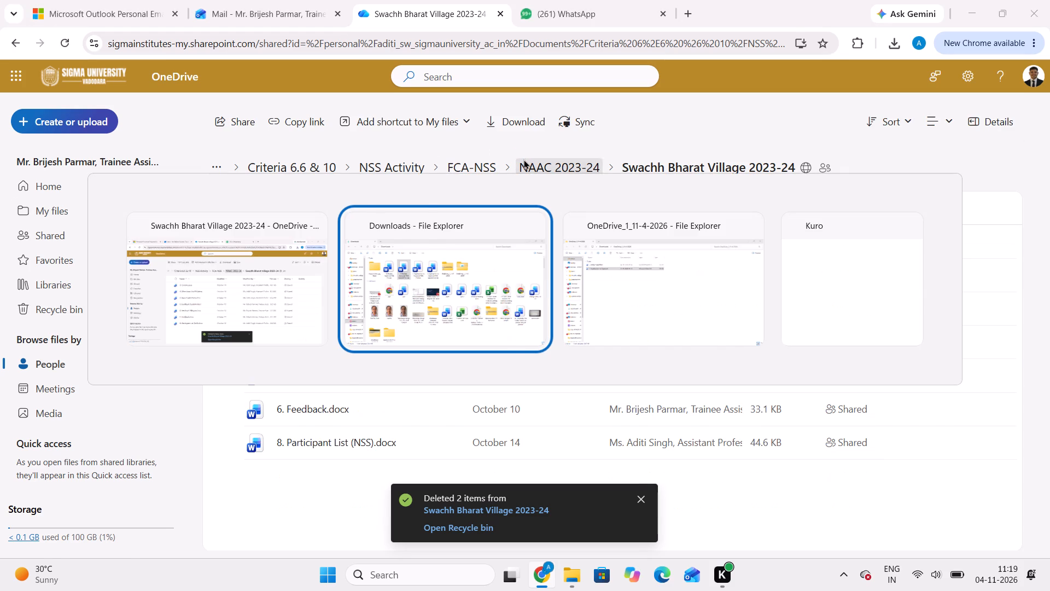
pyautogui.doubleClick(613, 148)
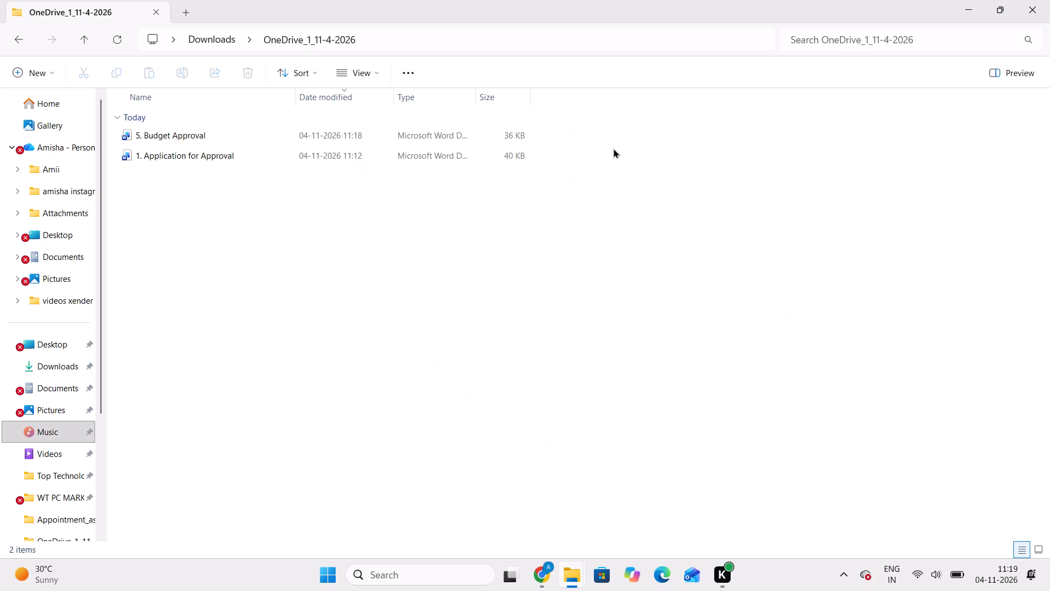
pyautogui.hotkey('ctrl', 'a')
pyautogui.moveTo(178, 127); pyautogui.dragTo(544, 294)
pyautogui.hotkey('alt', 'Tab')
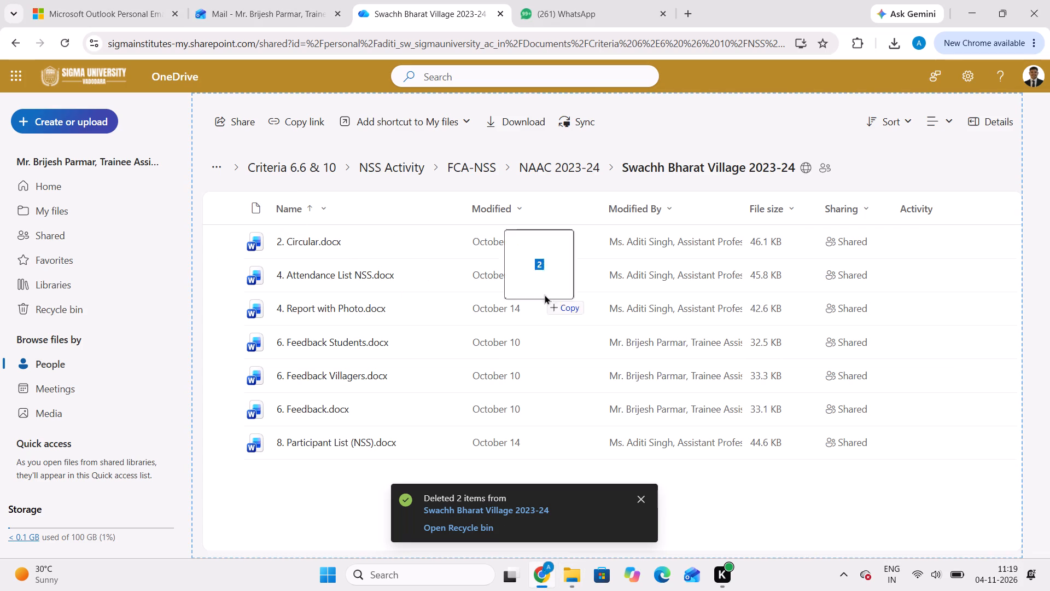
pyautogui.moveTo(544, 294); pyautogui.dragTo(539, 410)
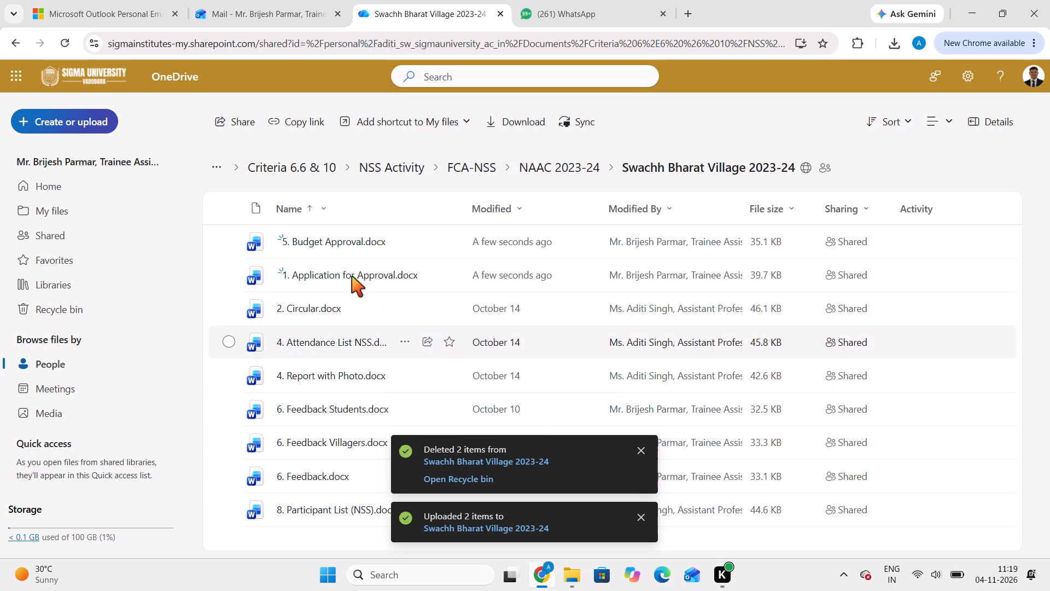
pyautogui.scroll(3, 404, 332)
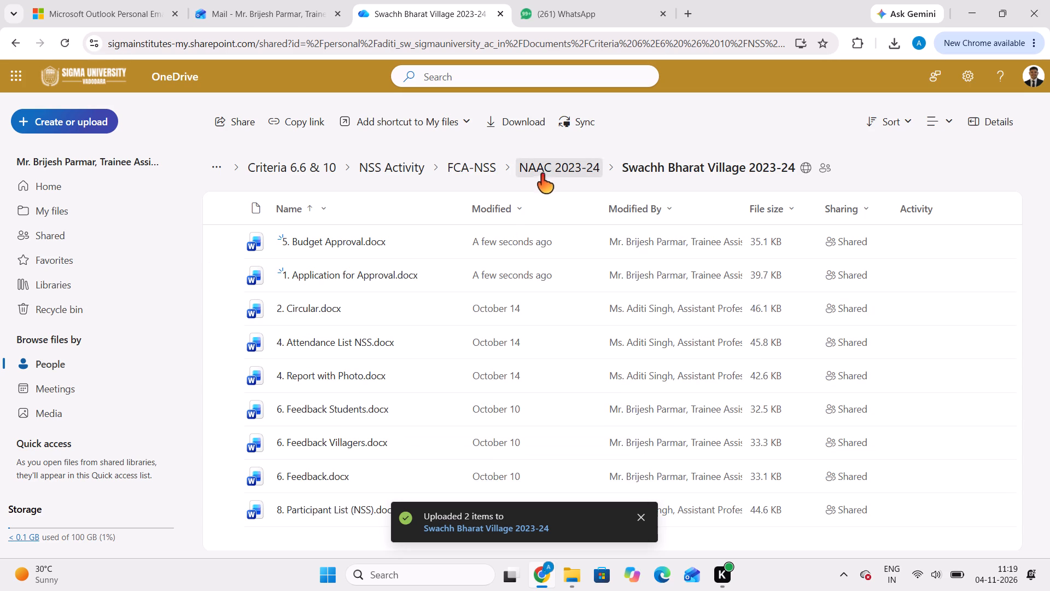
# Open the "Tree Plantation Drive" folder under "NAAC 2023-24".
pyautogui.click(549, 169)
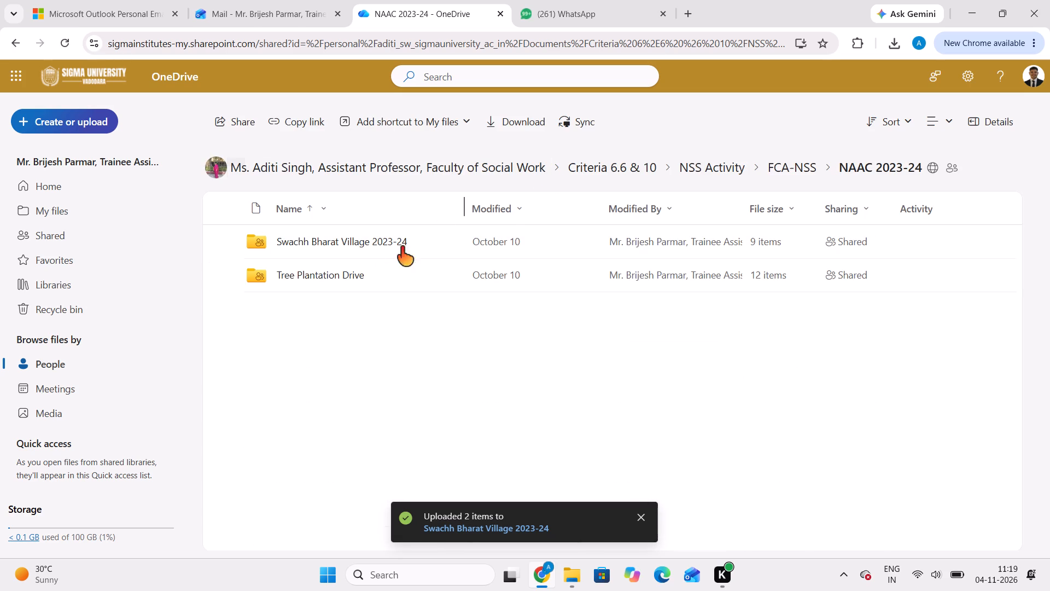
pyautogui.click(322, 276)
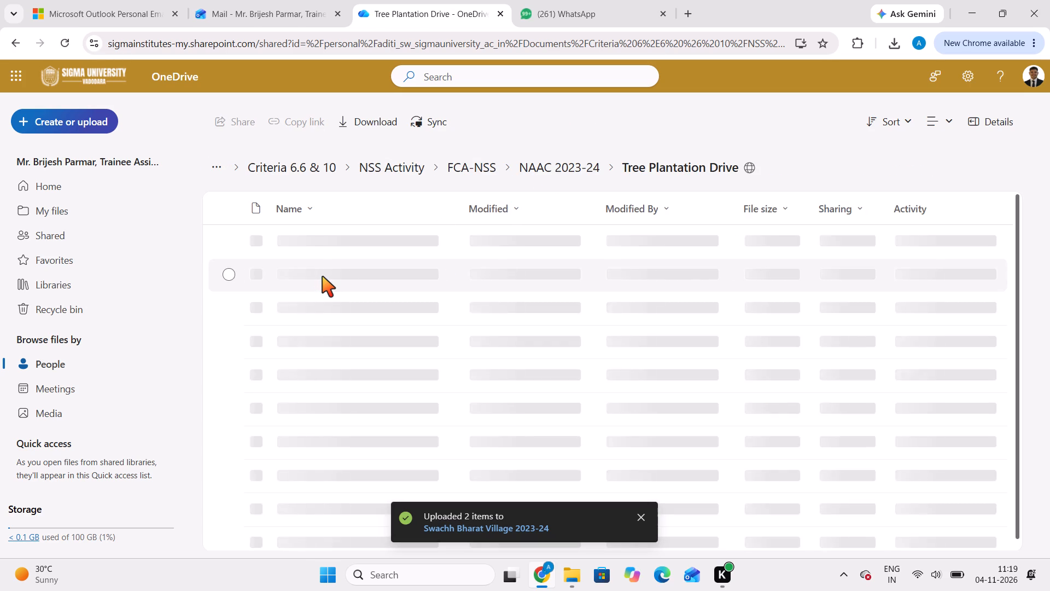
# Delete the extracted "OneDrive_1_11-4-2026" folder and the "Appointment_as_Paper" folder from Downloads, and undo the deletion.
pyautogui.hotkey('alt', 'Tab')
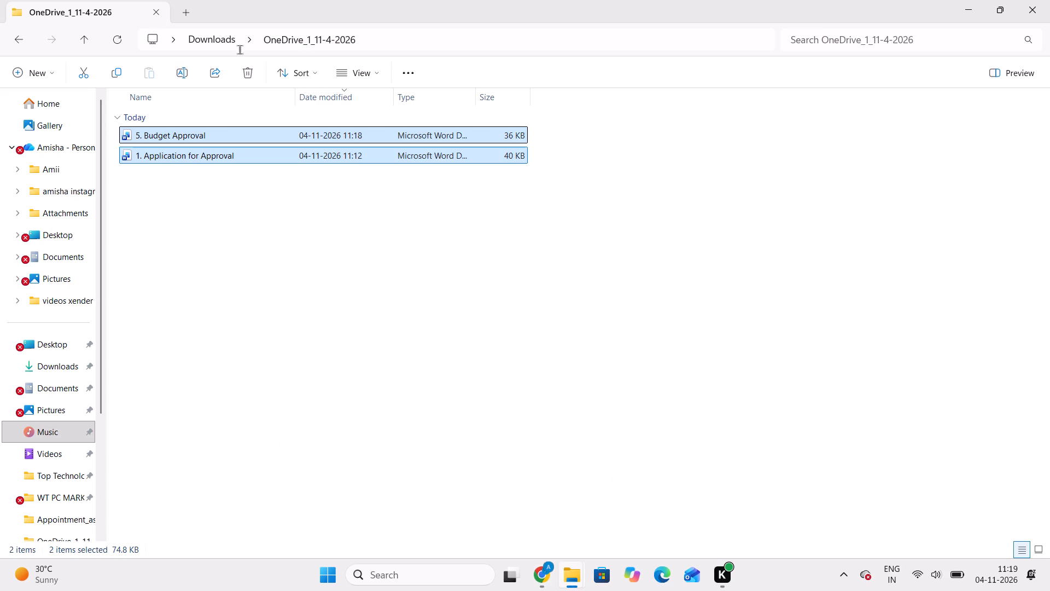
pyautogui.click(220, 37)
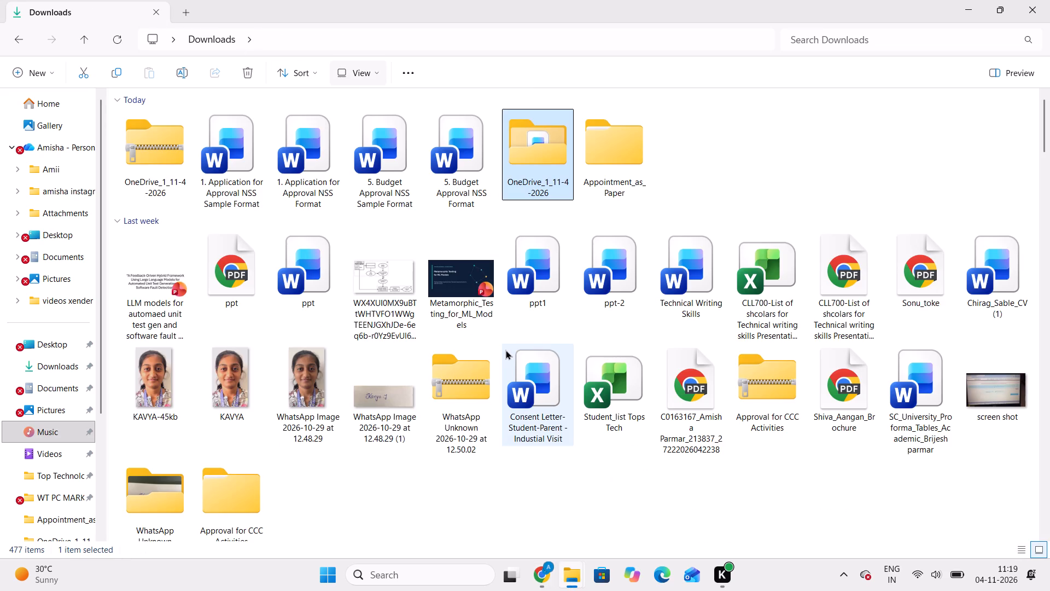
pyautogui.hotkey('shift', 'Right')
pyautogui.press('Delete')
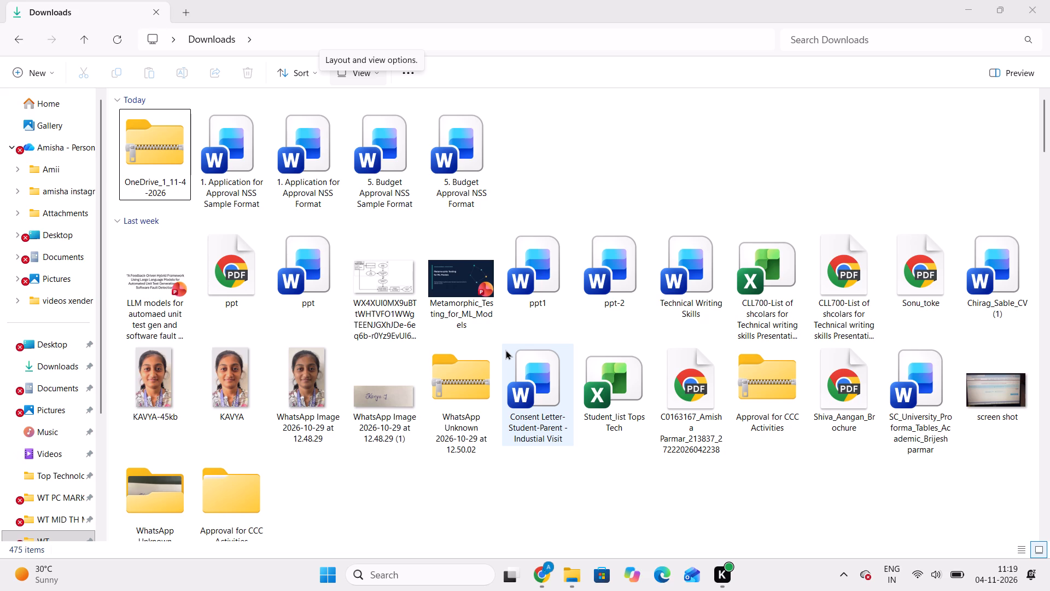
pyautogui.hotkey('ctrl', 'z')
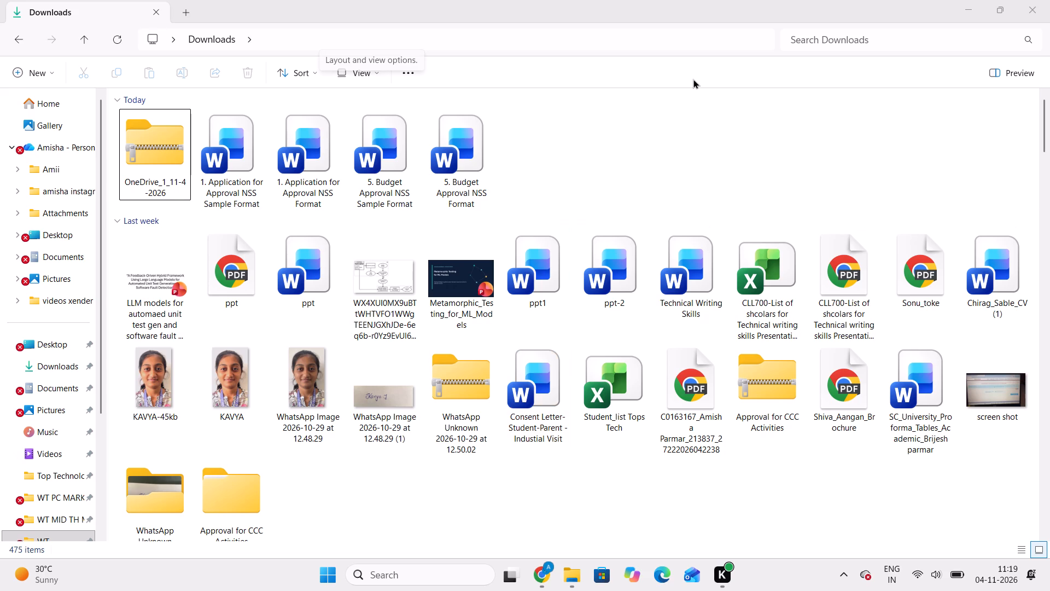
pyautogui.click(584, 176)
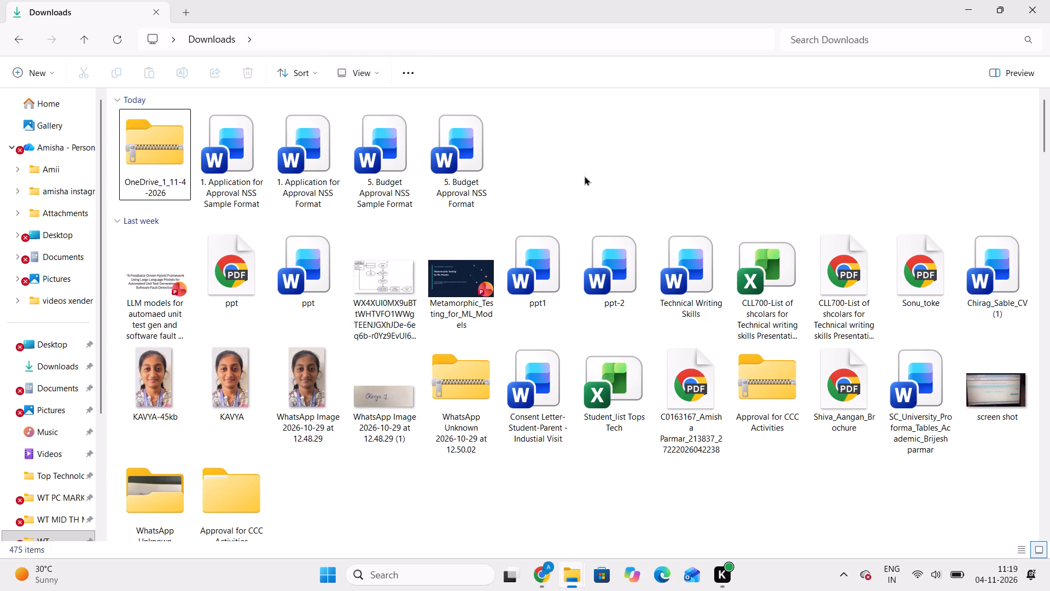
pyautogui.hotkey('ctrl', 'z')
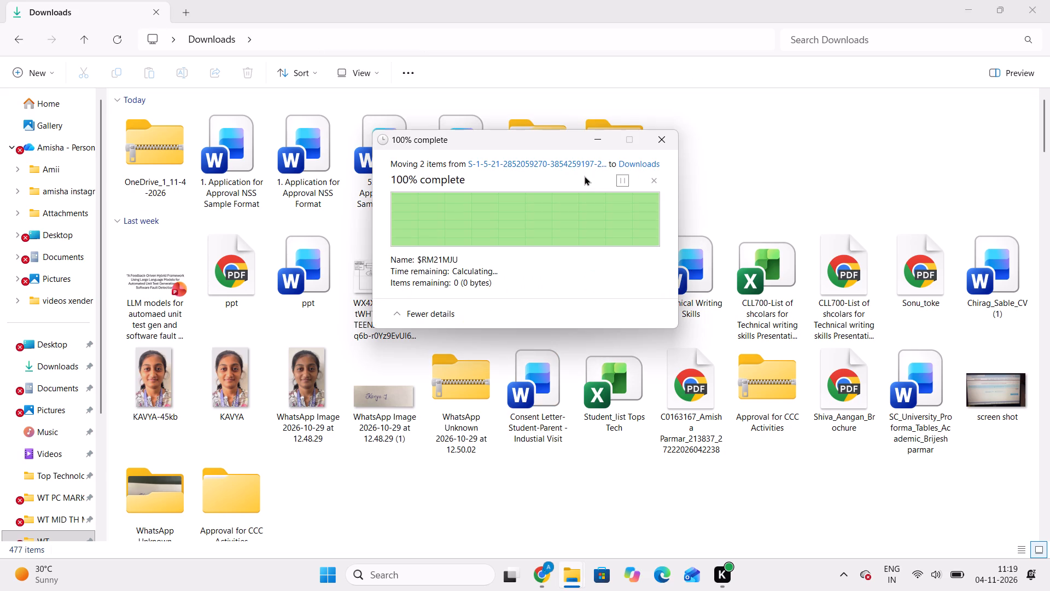
# Delete only the "Appointment_as_Paper" folder from Downloads.
pyautogui.click(562, 177)
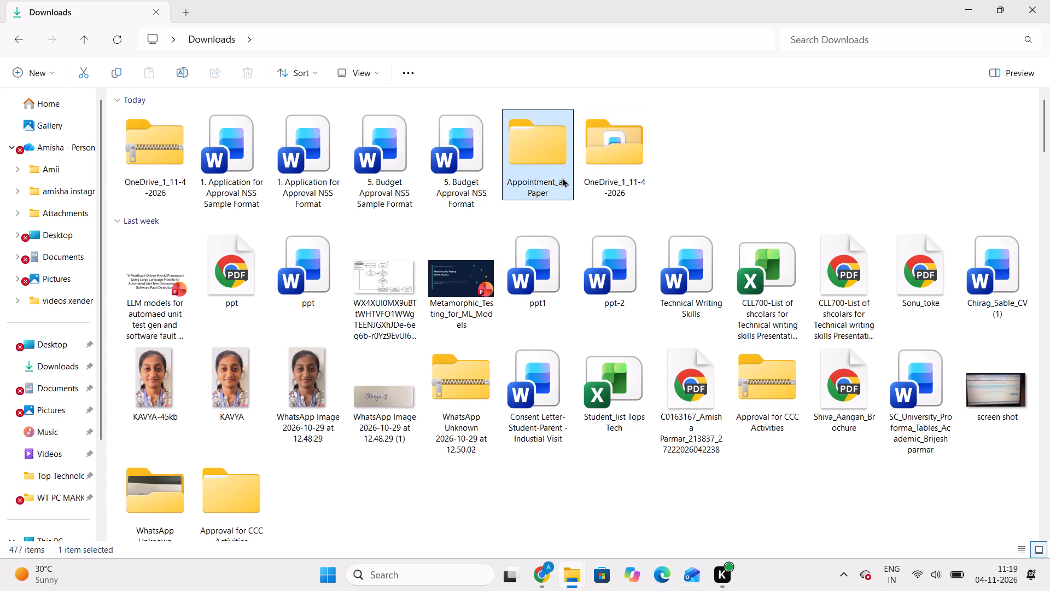
pyautogui.press('Delete')
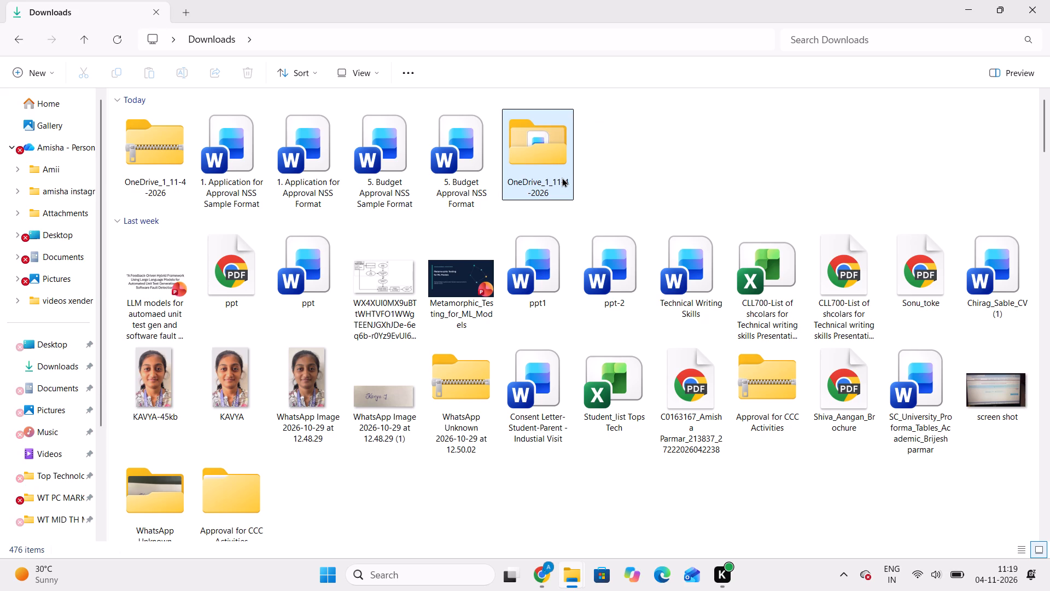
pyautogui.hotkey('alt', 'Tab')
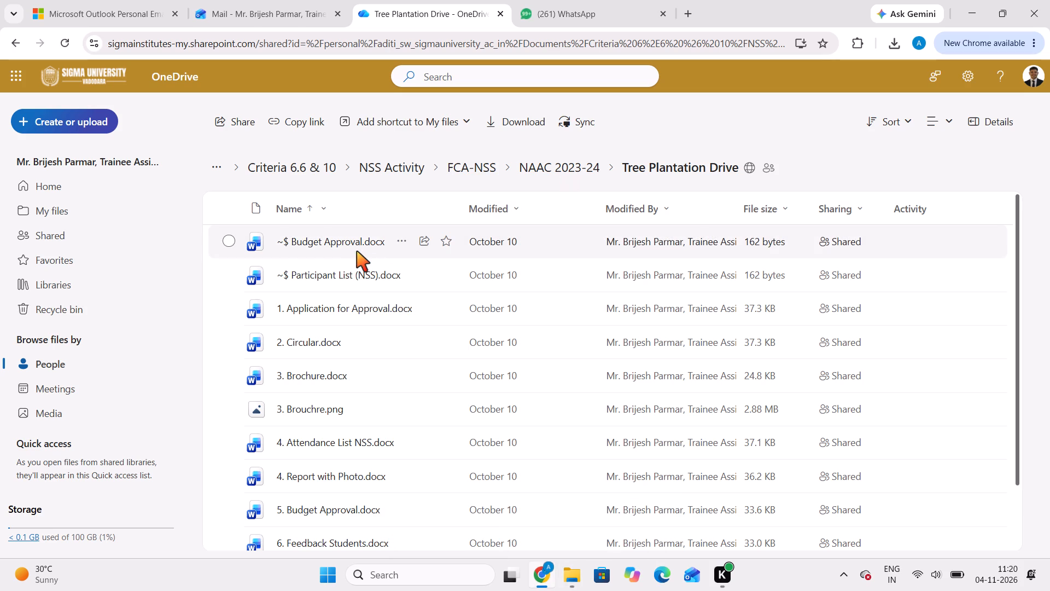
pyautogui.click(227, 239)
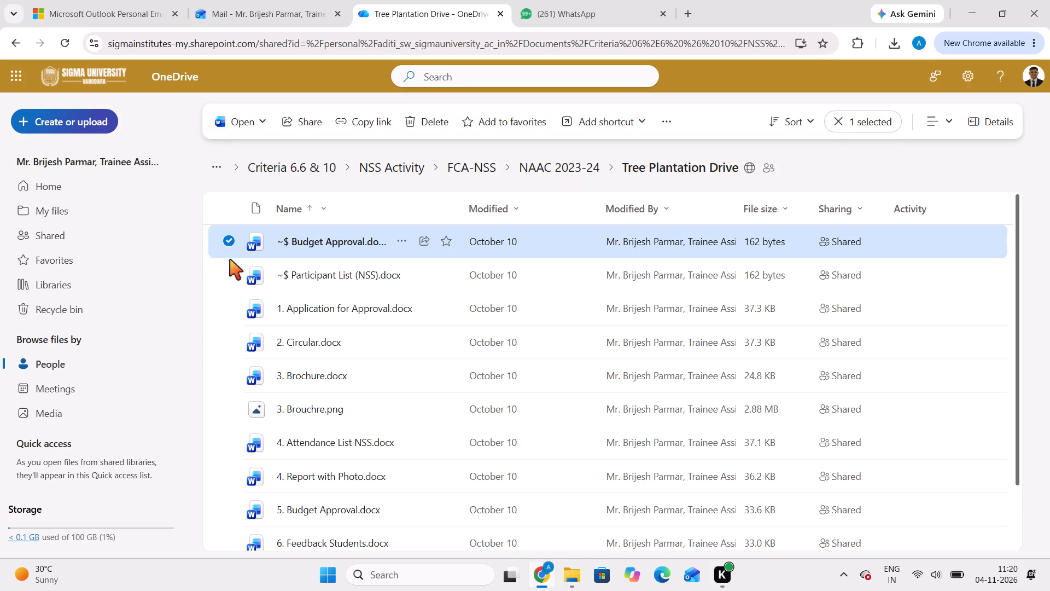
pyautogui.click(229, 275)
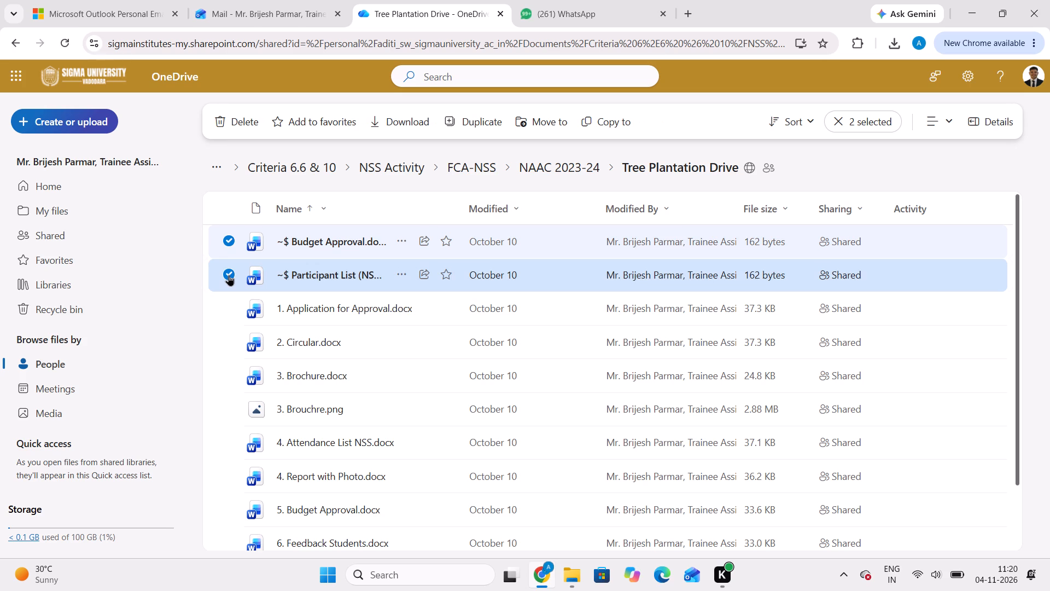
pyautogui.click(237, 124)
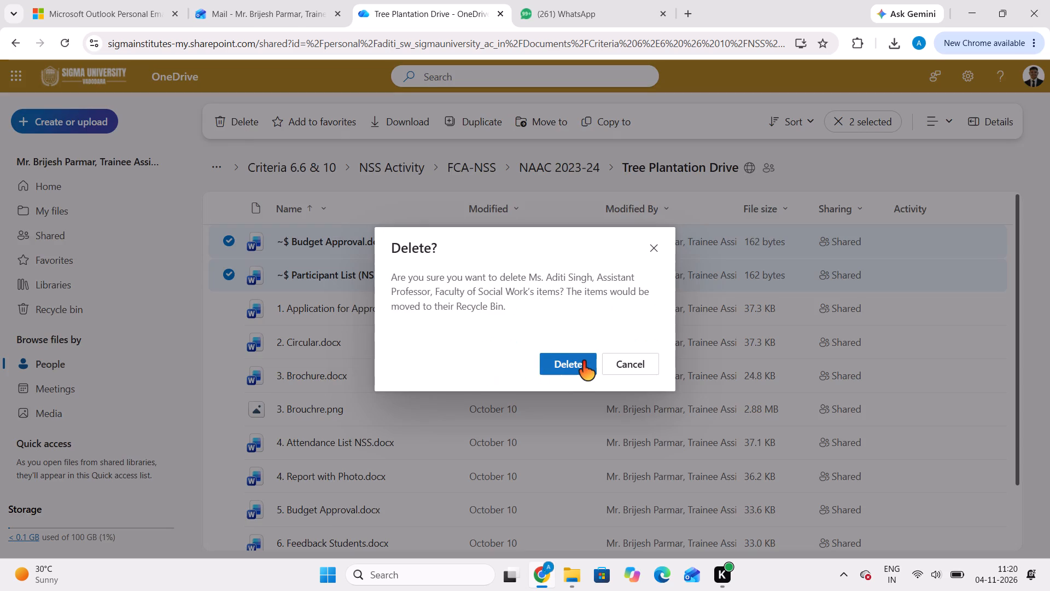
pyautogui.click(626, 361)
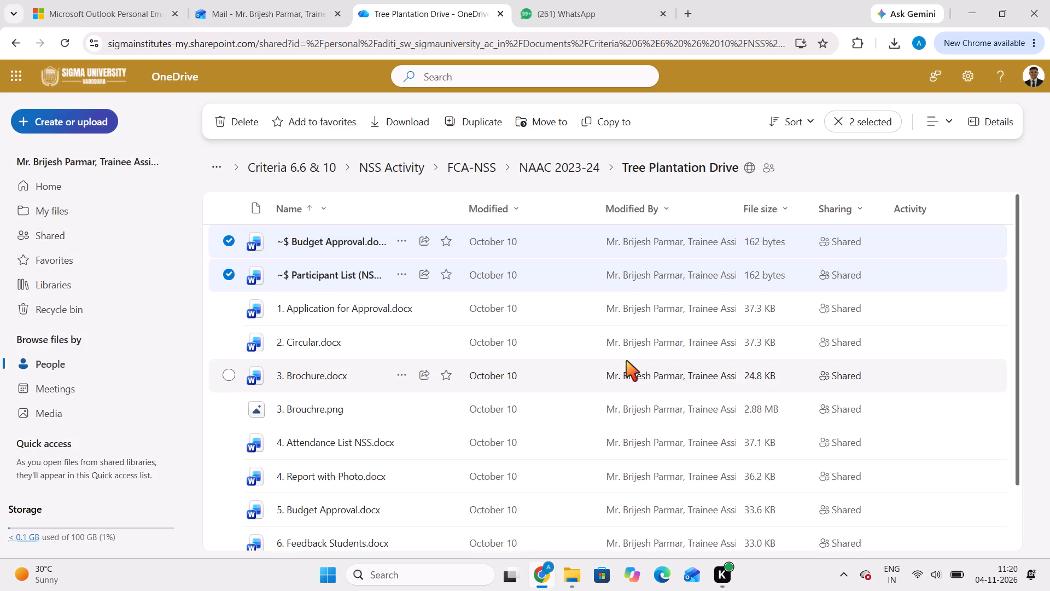
# Download only "1. Application for Approval.docx" and "5. Budget Approval.docx" from the "Tree Plantation Drive" OneDrive folder.
pyautogui.click(229, 309)
pyautogui.click(226, 276)
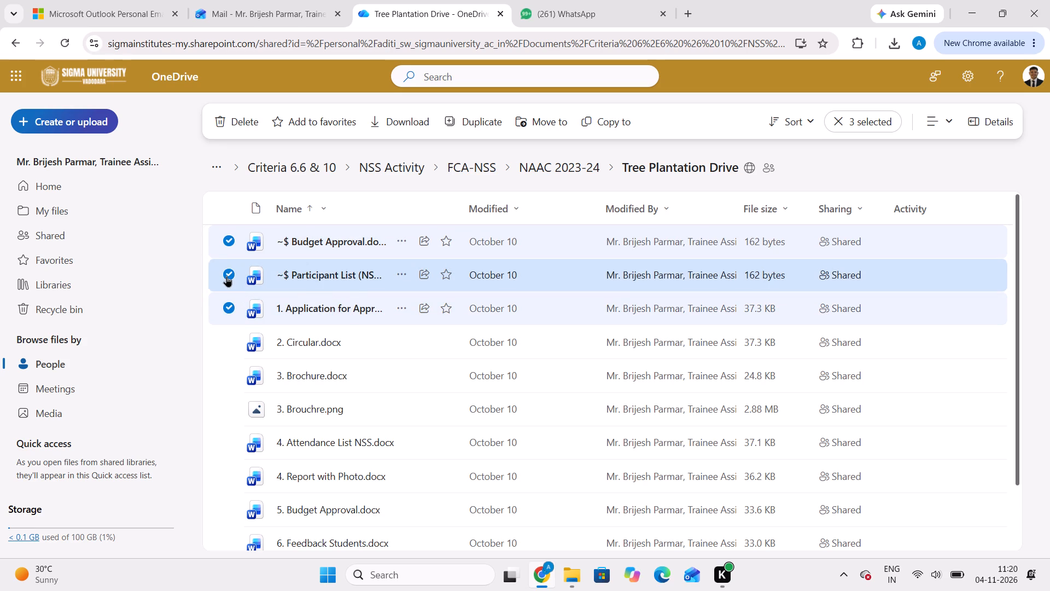
pyautogui.click(227, 242)
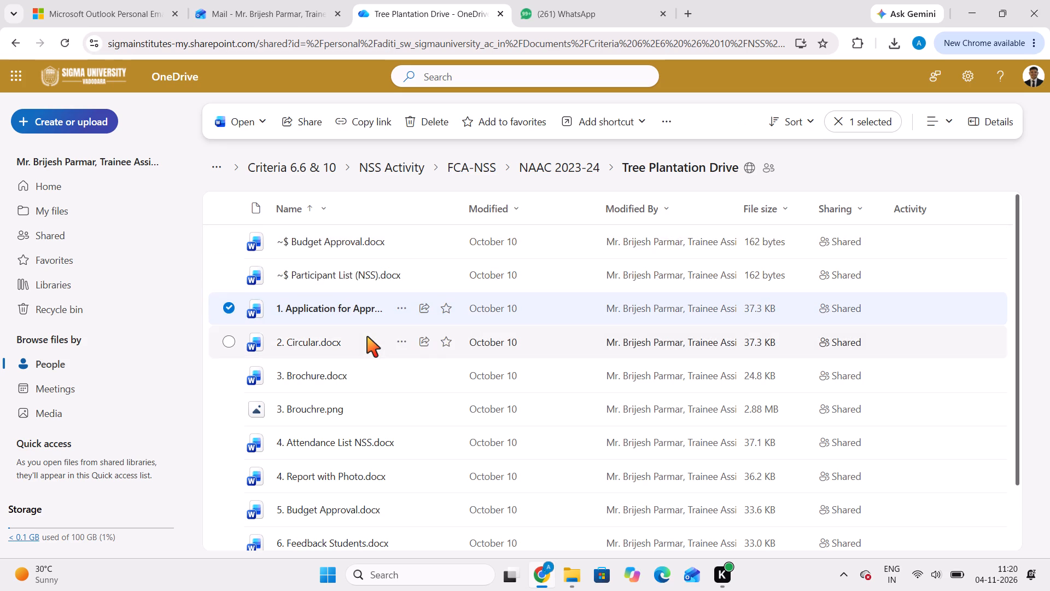
pyautogui.scroll(-2, 367, 337)
pyautogui.click(229, 451)
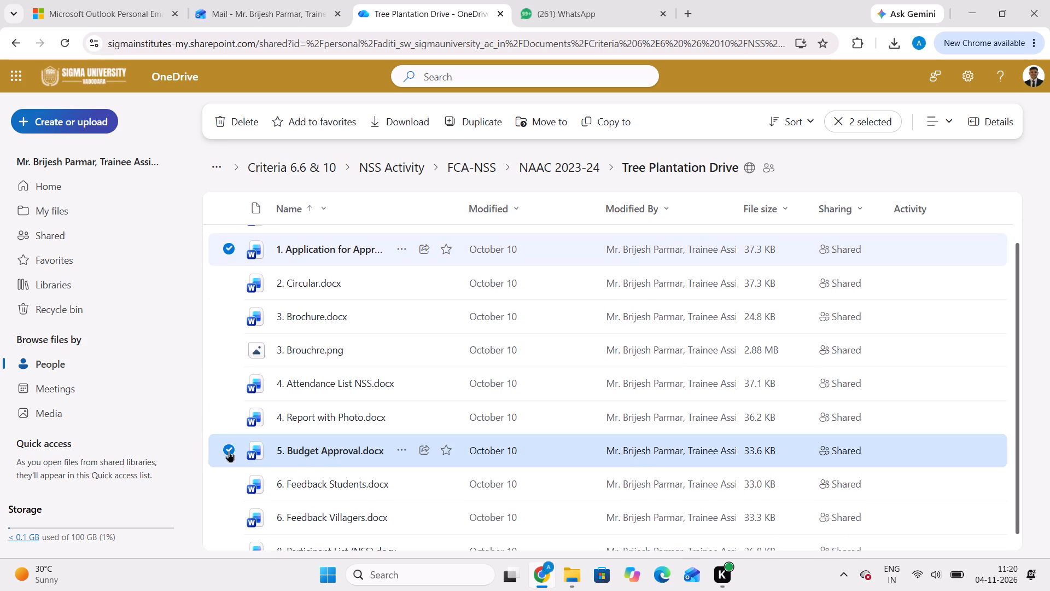
pyautogui.click(405, 112)
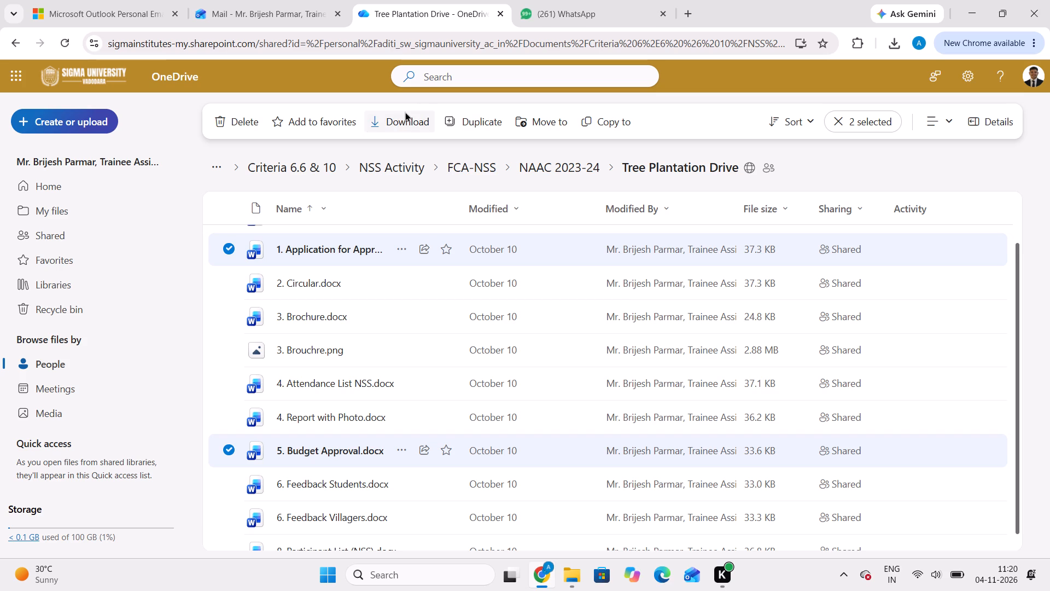
# Extract the downloaded "OneDrive_2_11-4-2026" archive in Downloads to a folder of the same name.
pyautogui.hotkey('alt', 'Tab')
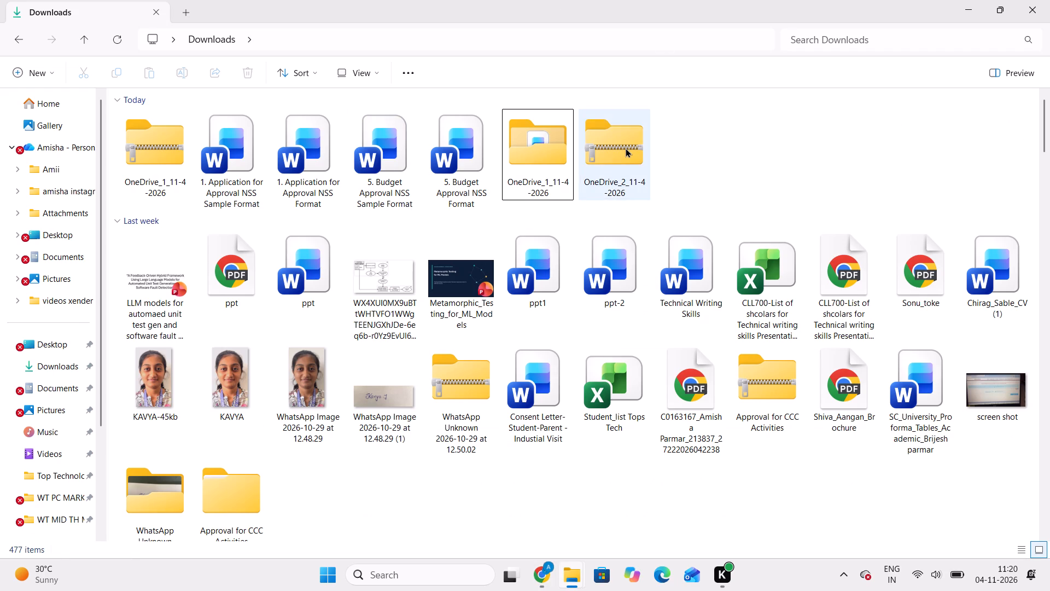
pyautogui.click(625, 148)
pyautogui.rightClick(625, 148)
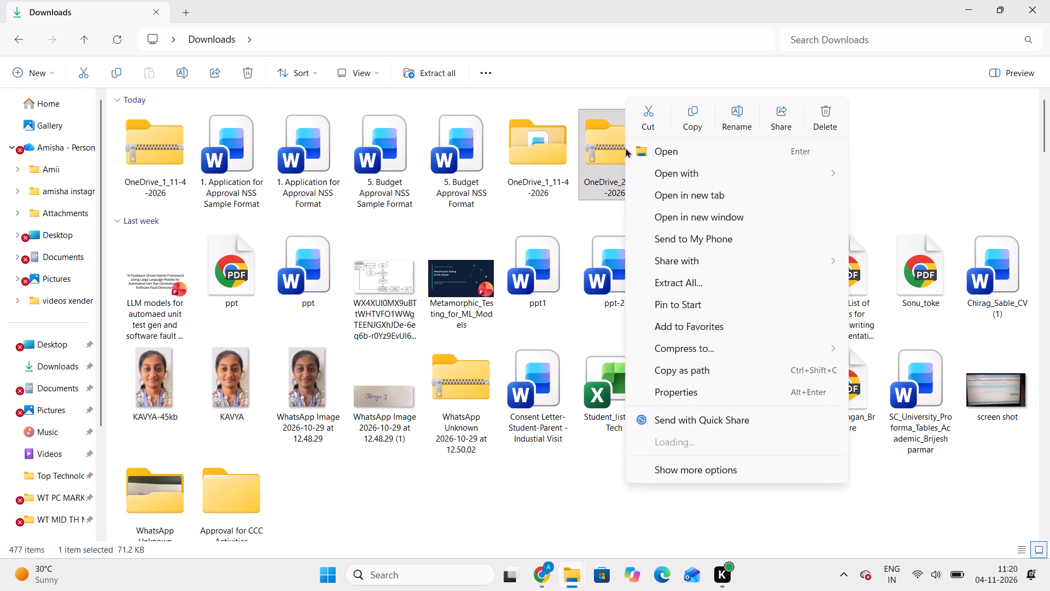
pyautogui.click(703, 286)
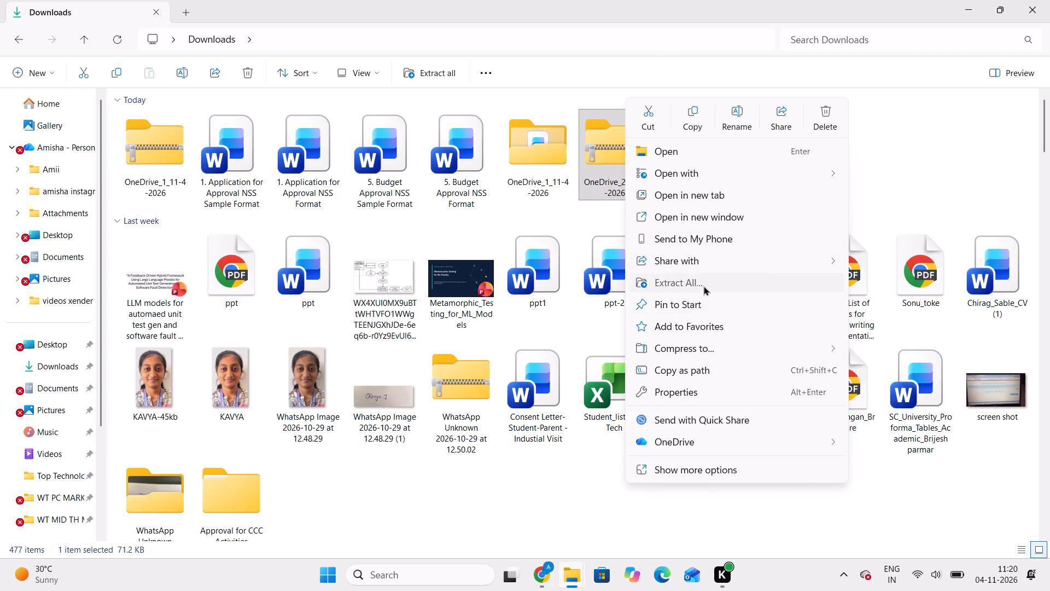
pyautogui.press('Return')
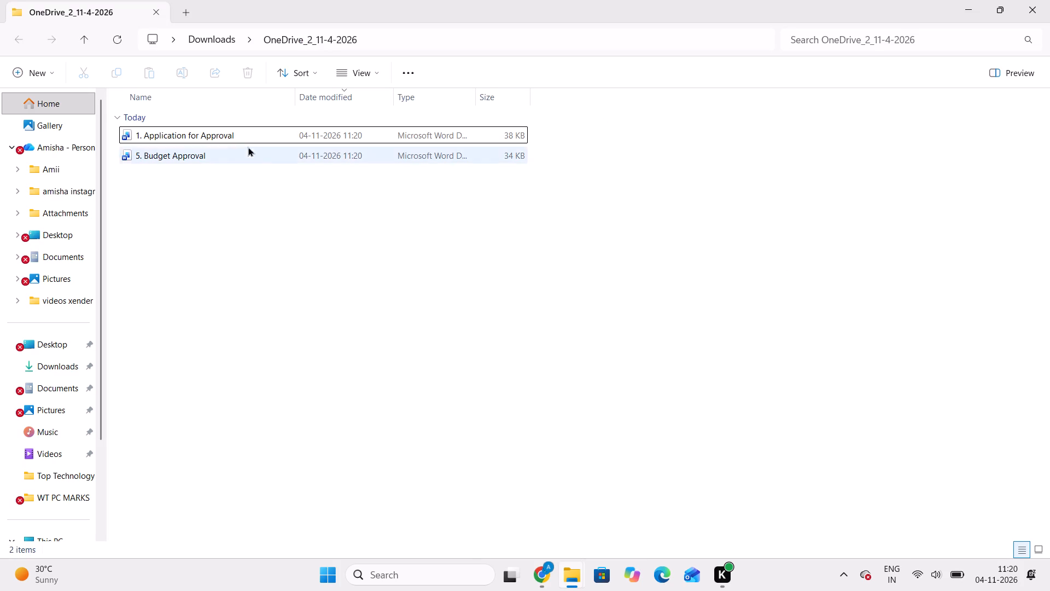
# Open the Tree Plantation Drive "1. Application for Approval" for editing, dismiss the sign-in request, and go to its signature block below Regards.
pyautogui.doubleClick(229, 134)
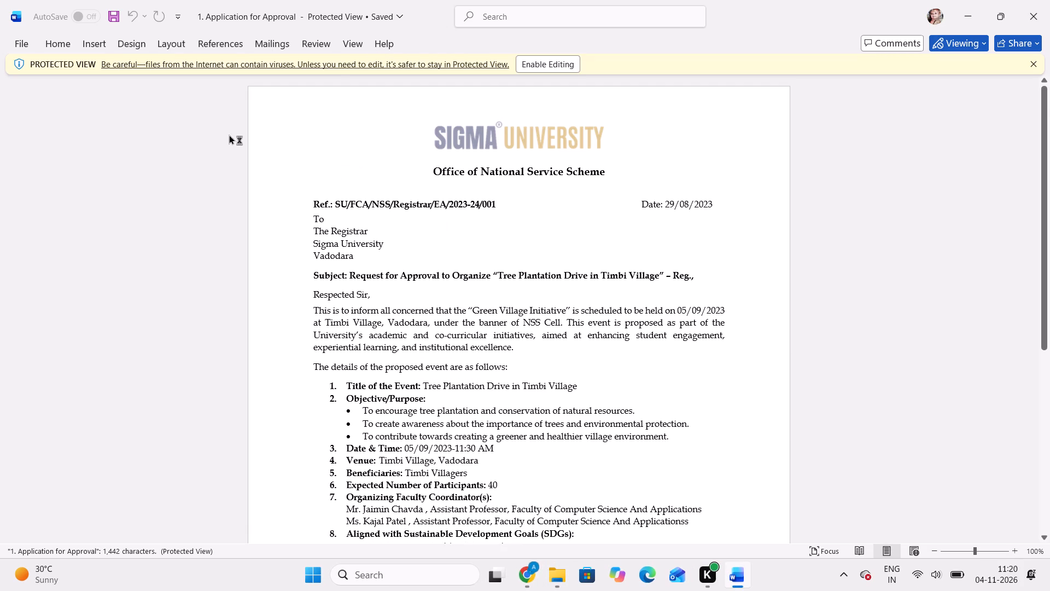
pyautogui.click(544, 62)
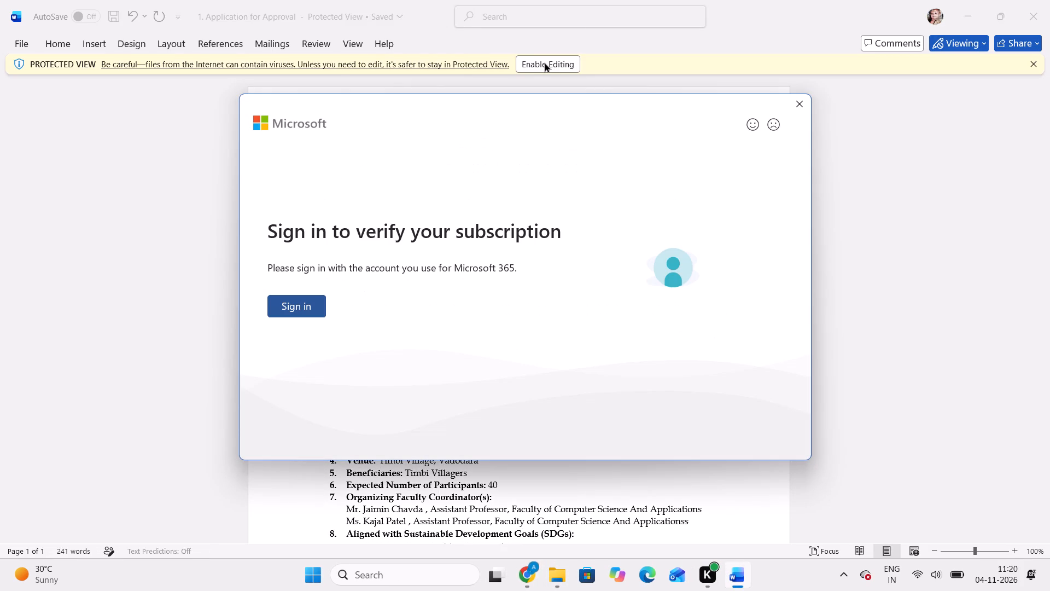
pyautogui.click(793, 111)
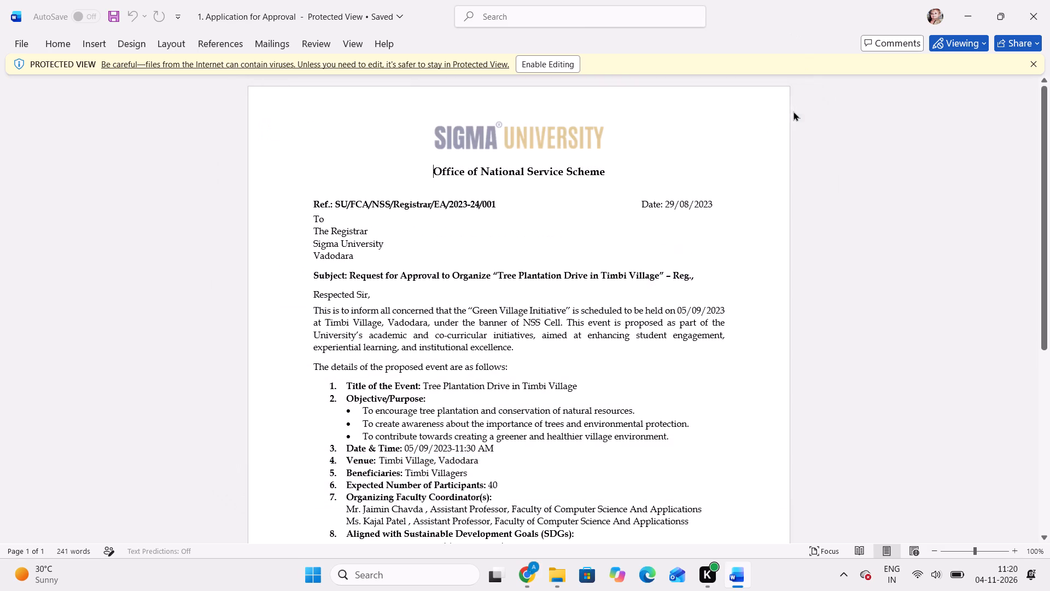
pyautogui.click(551, 59)
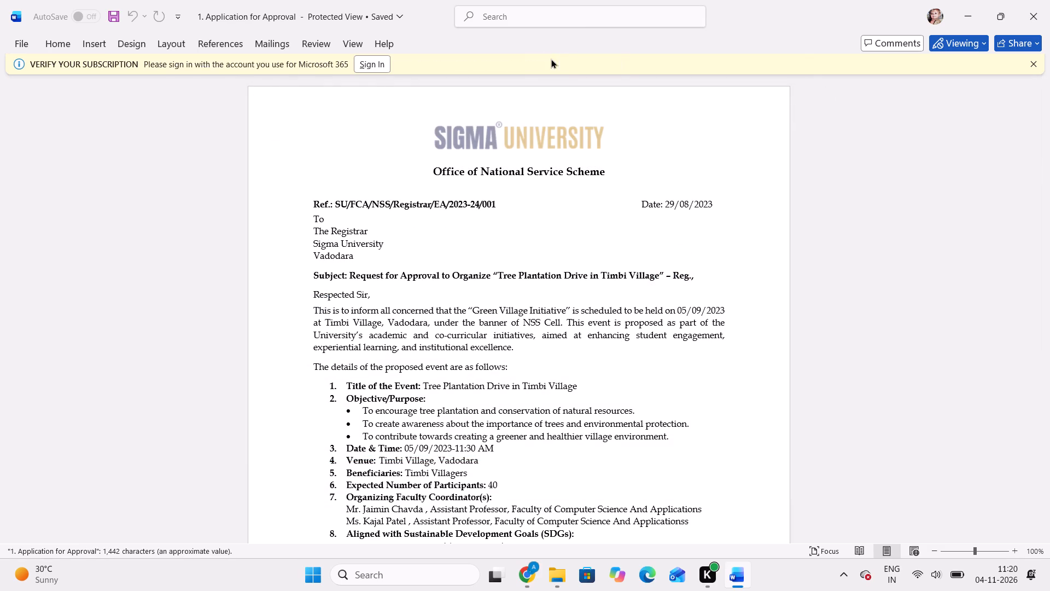
pyautogui.scroll(-1, 507, 299)
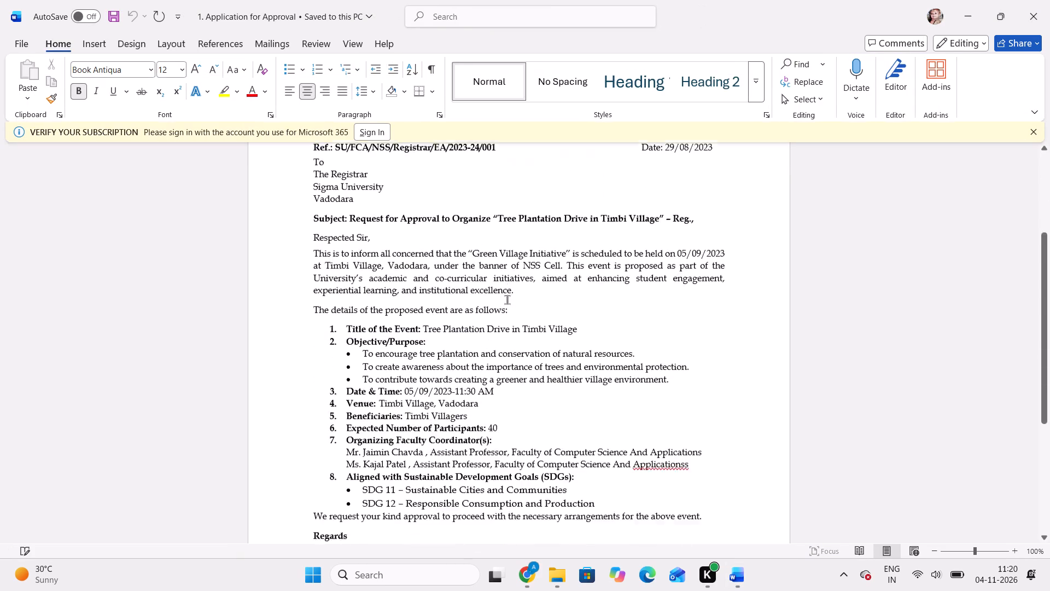
pyautogui.scroll(-1, 507, 299)
# Open "1. Application for Approval" from the OneDrive_1_11-4-2026 folder in Downloads and copy the whole signature table below Regards.
pyautogui.hotkey('alt', 'Tab')
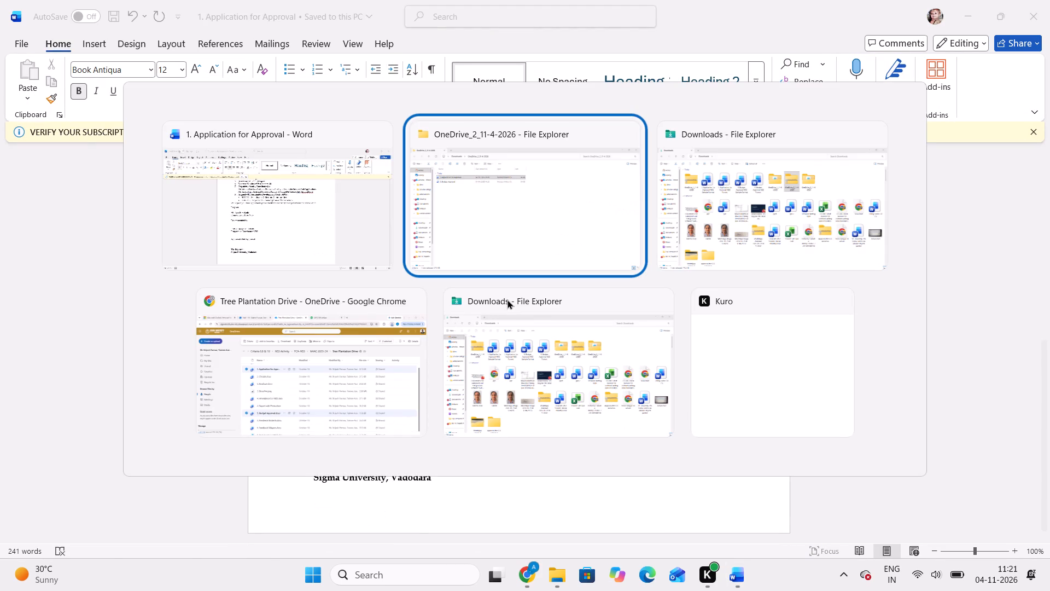
pyautogui.hotkey('alt', 'Tab')
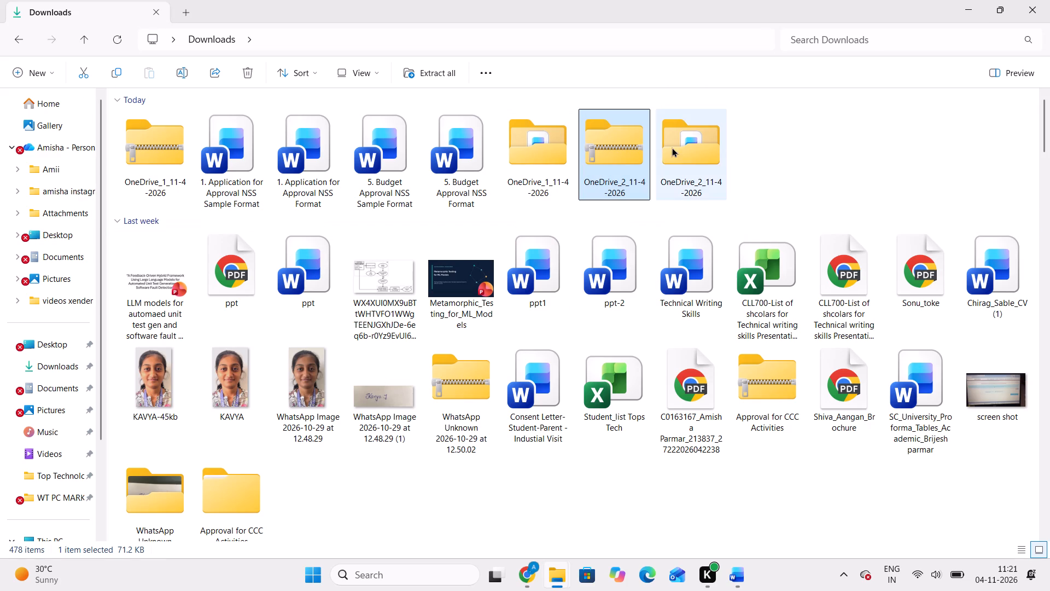
pyautogui.doubleClick(536, 152)
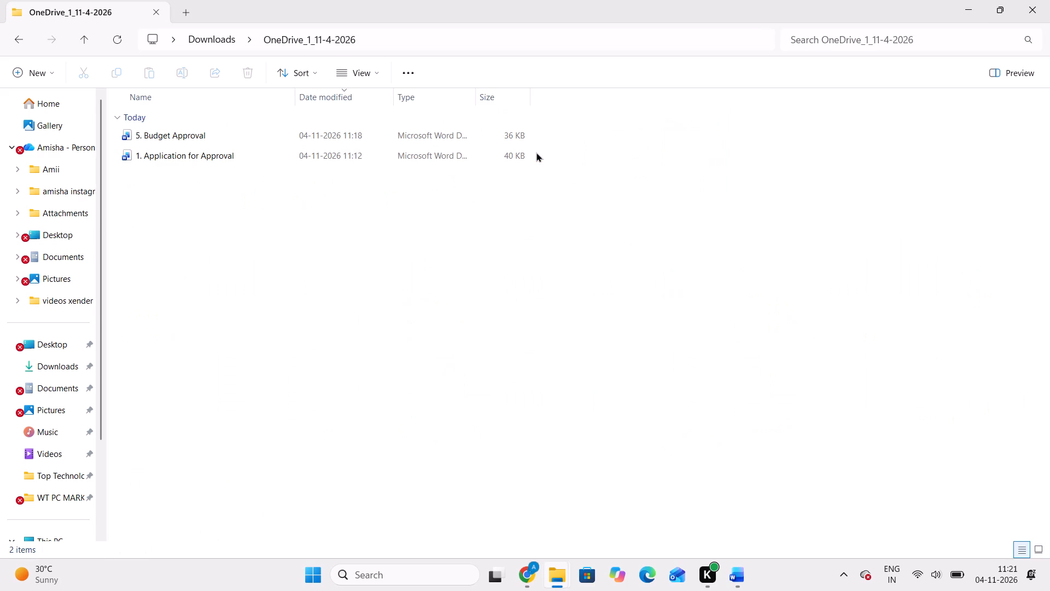
pyautogui.doubleClick(238, 158)
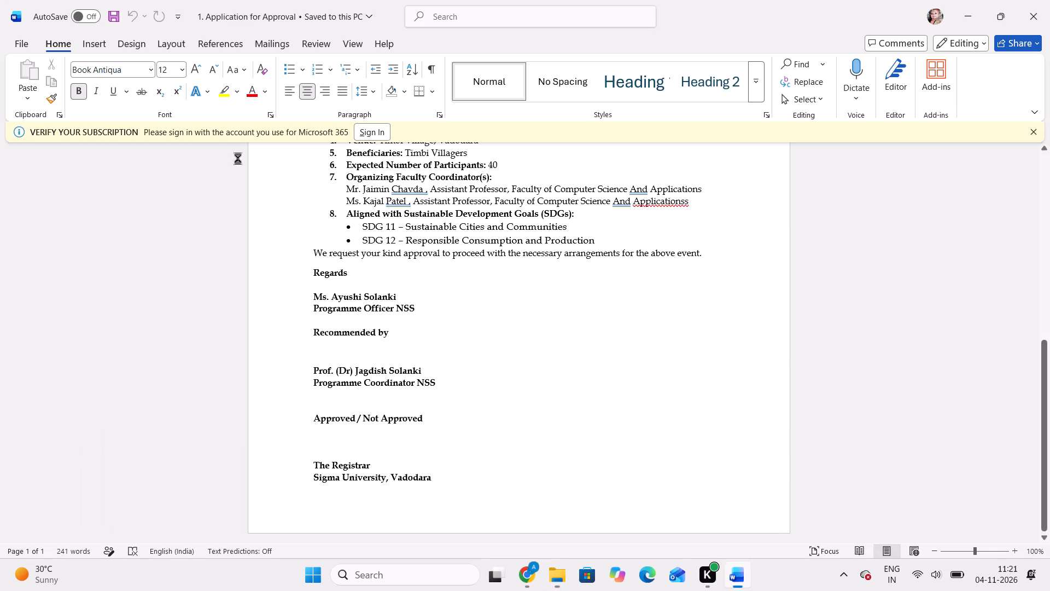
pyautogui.scroll(-1, 448, 281)
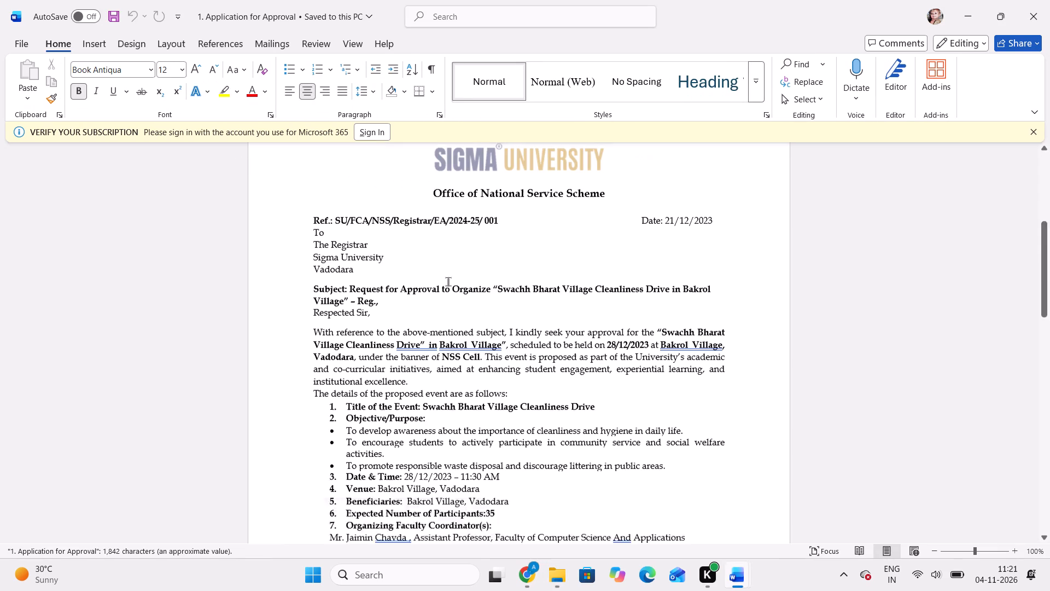
pyautogui.scroll(-1, 448, 281)
pyautogui.scroll(1, 448, 281)
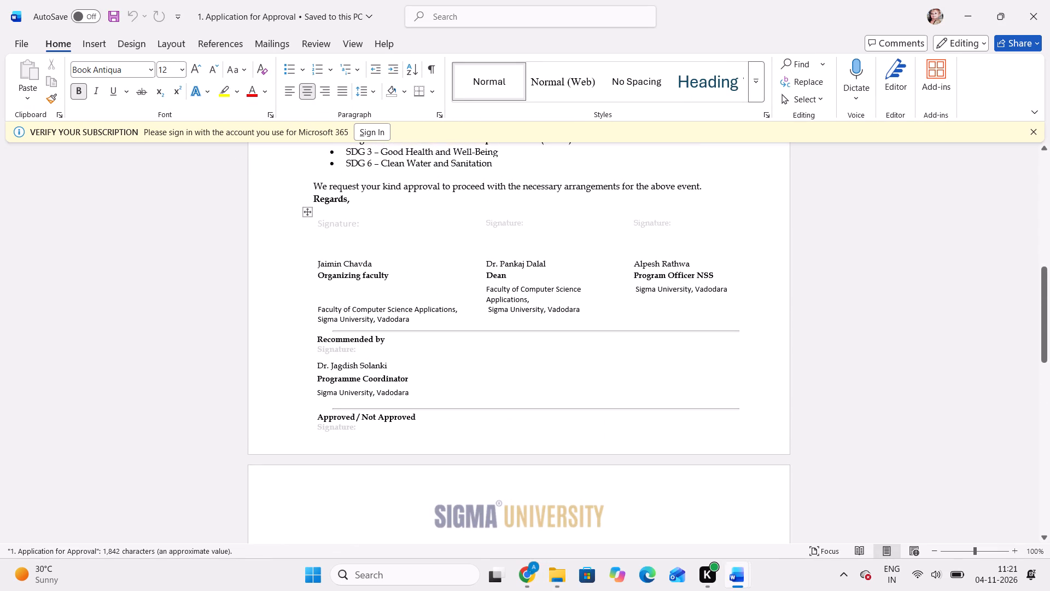
pyautogui.moveTo(318, 222); pyautogui.dragTo(454, 248)
pyautogui.hotkey('ctrl', 'c')
# Replace the signature block below Regards in the Tree Plantation Drive application with the copied signature table and check the page layout.
pyautogui.hotkey('alt', 'Tab')
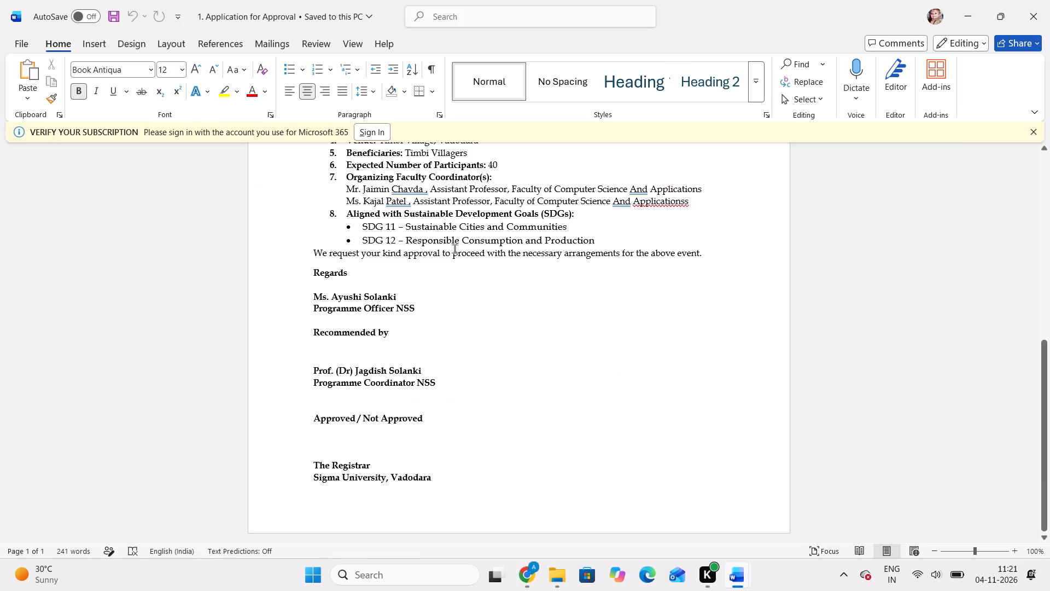
pyautogui.moveTo(316, 293); pyautogui.dragTo(442, 451)
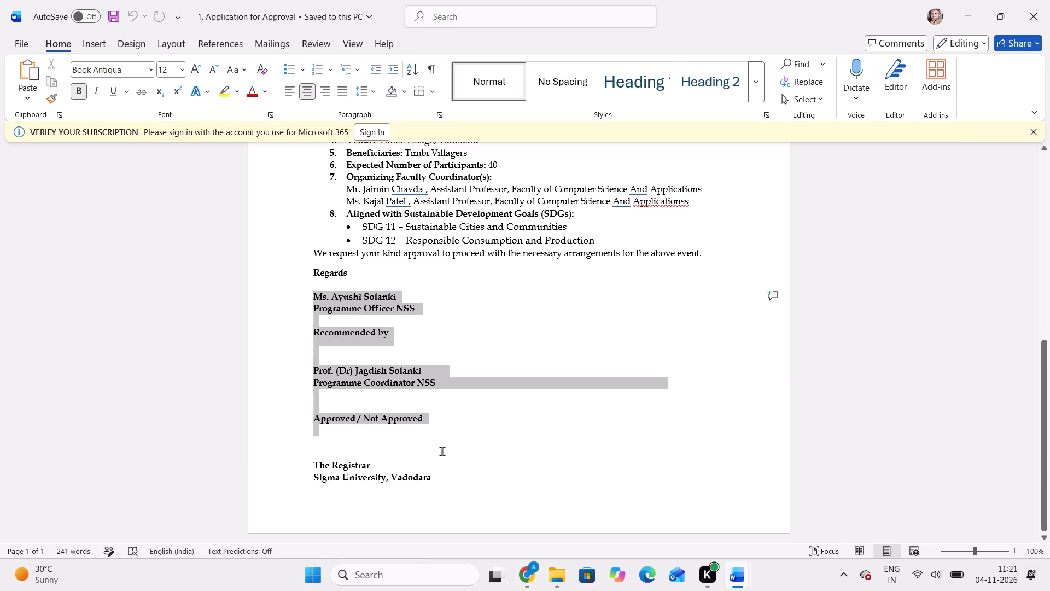
pyautogui.moveTo(442, 451); pyautogui.dragTo(445, 476)
pyautogui.hotkey('ctrl', 'v')
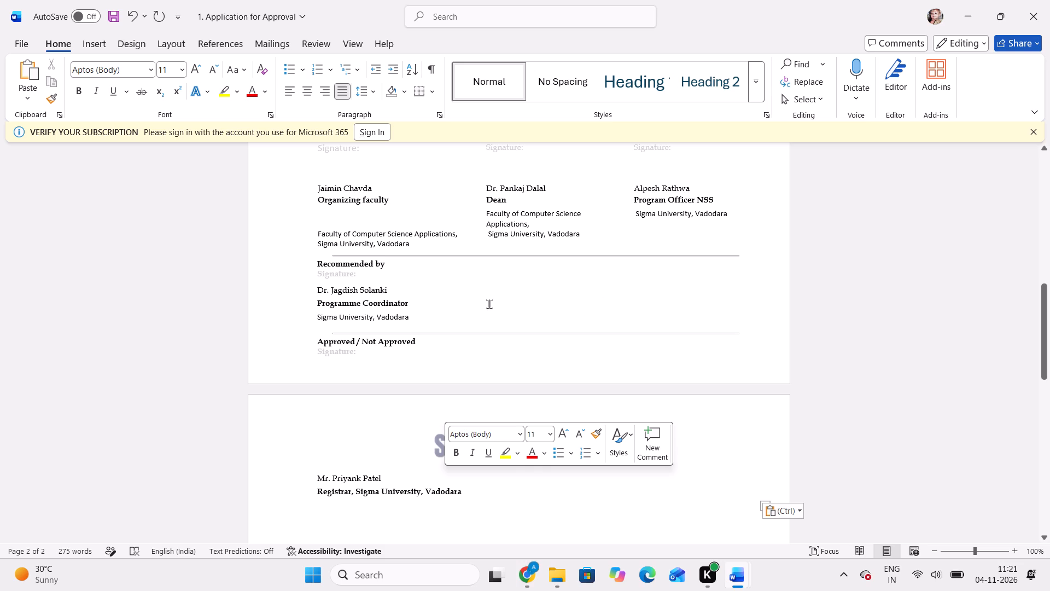
pyautogui.scroll(-1, 489, 304)
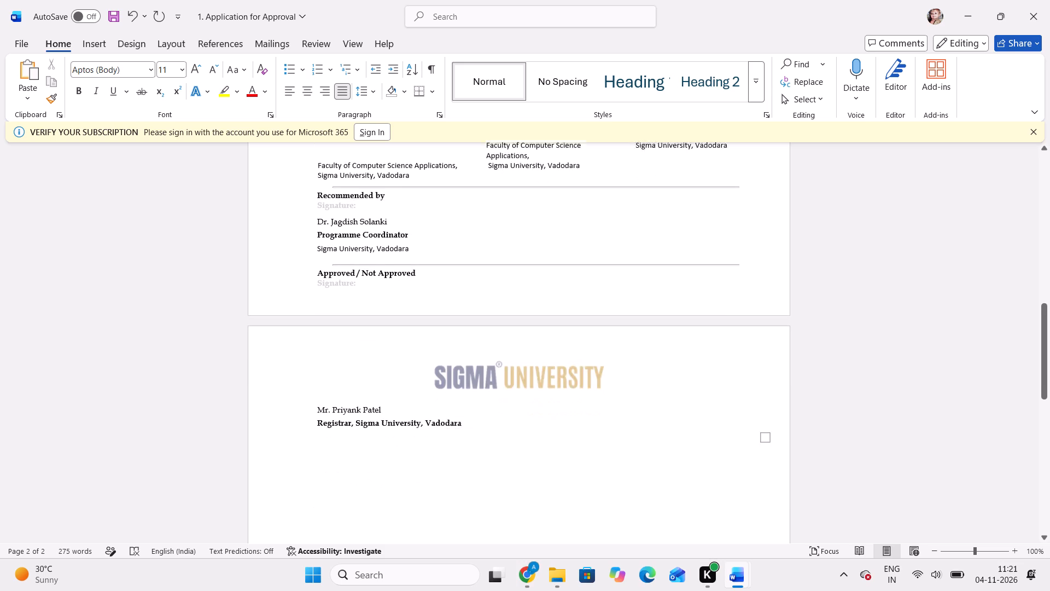
pyautogui.scroll(-1, 489, 304)
pyautogui.scroll(1, 489, 304)
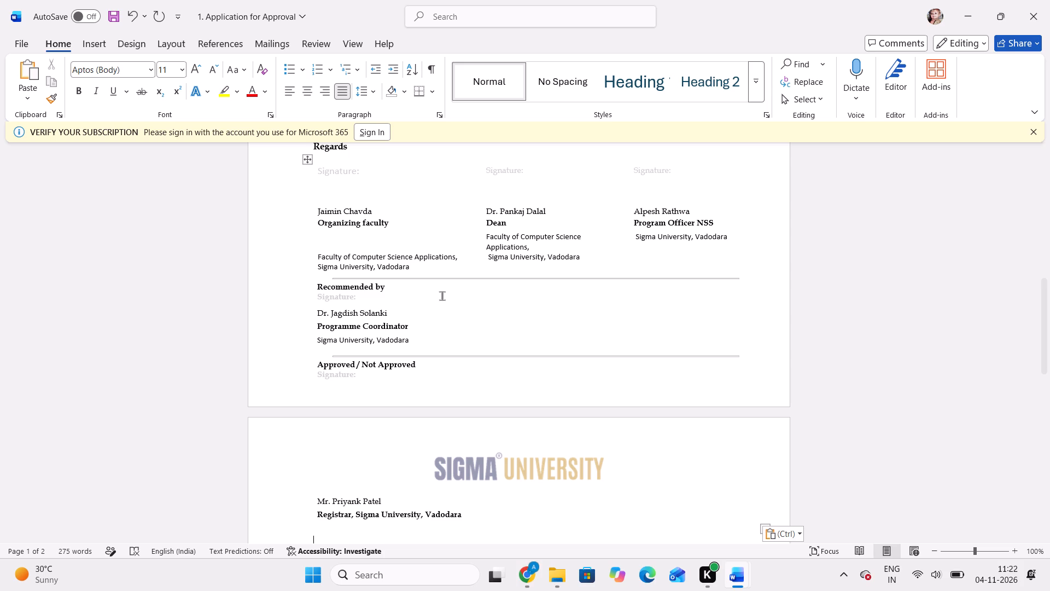
pyautogui.scroll(-1, 497, 380)
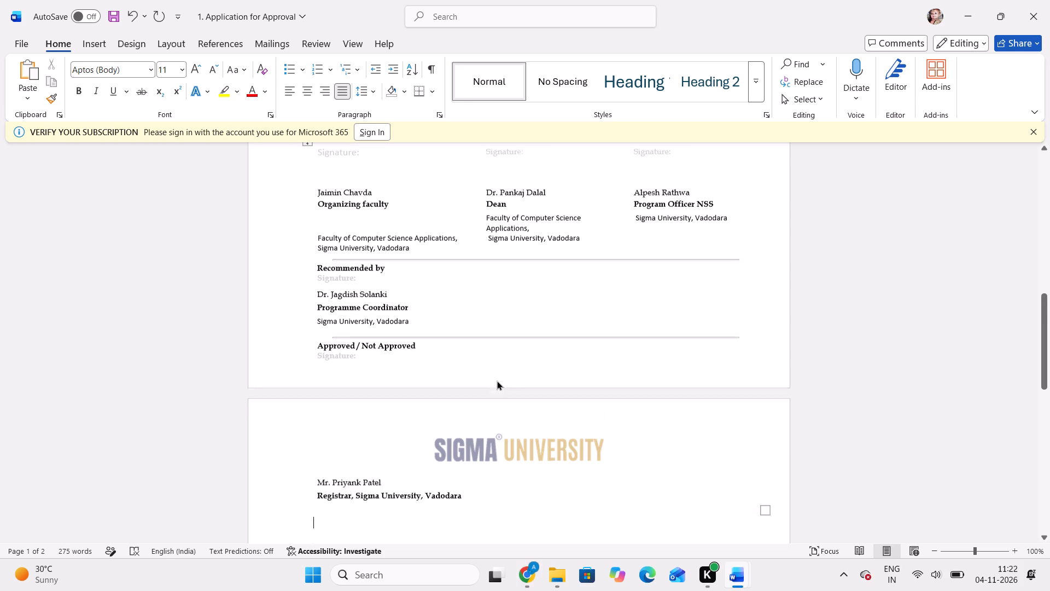
pyautogui.scroll(1, 497, 380)
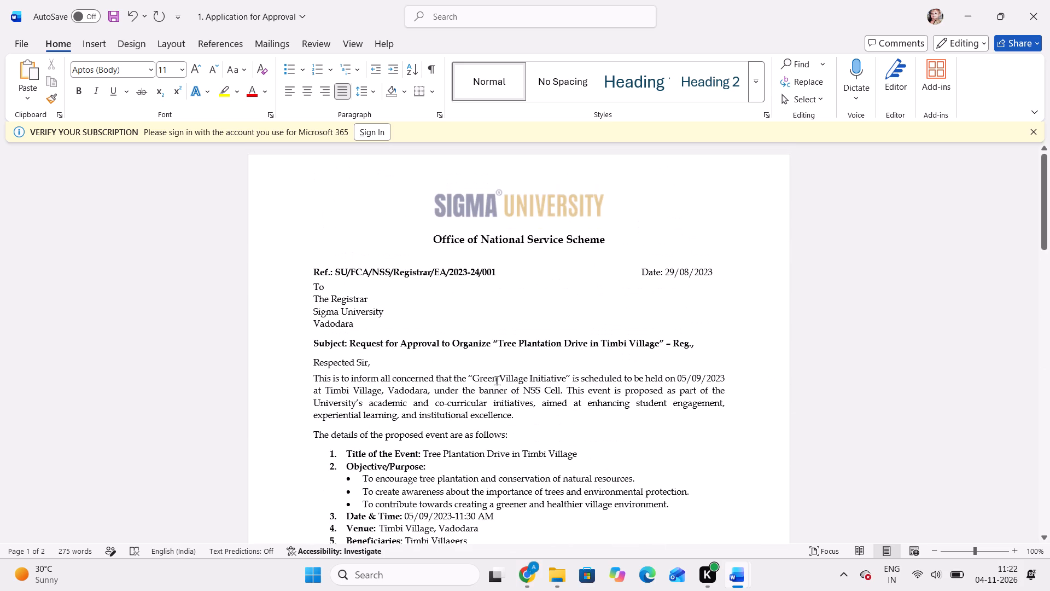
# Save the Tree Plantation Drive application and close both application documents.
pyautogui.hotkey('ctrl', 's')
pyautogui.click(1049, 0)
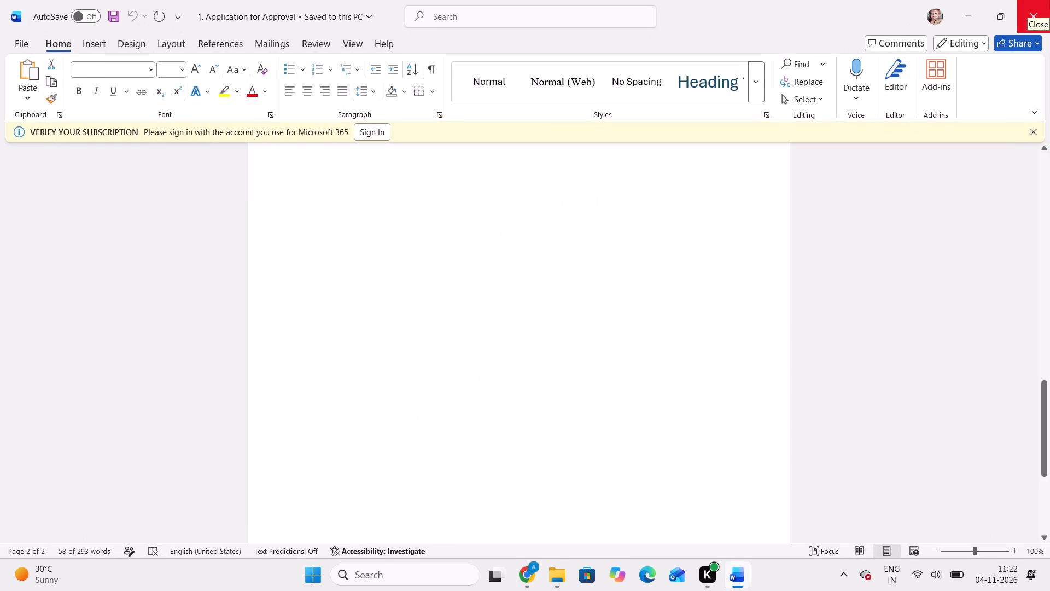
pyautogui.click(1049, 0)
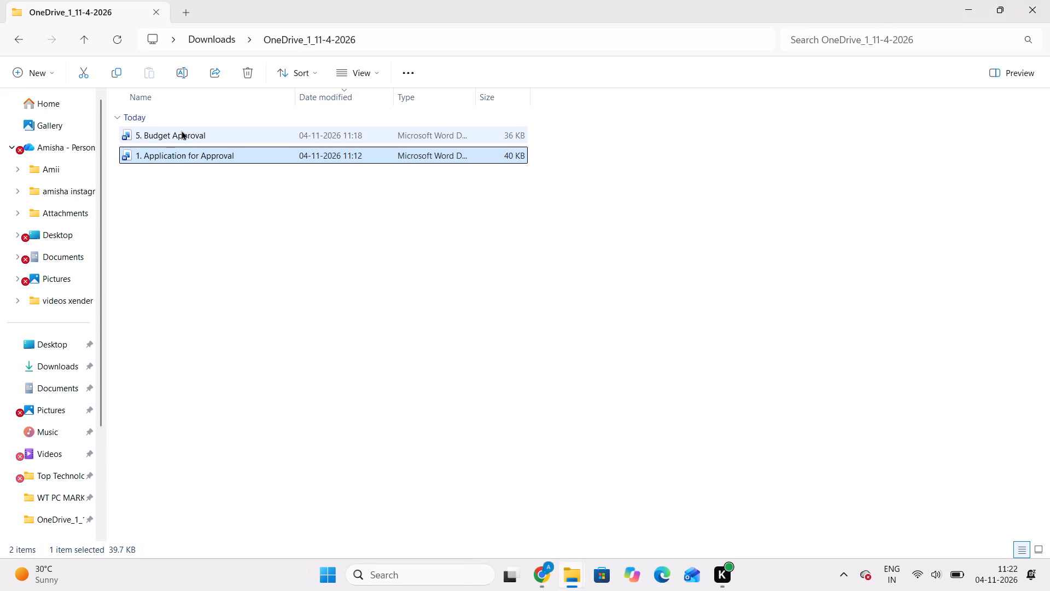
# Open "5. Budget Approval" from the OneDrive_1_11-4-2026 folder, dismiss the sign-in request, and go to its signature table below Regards.
pyautogui.doubleClick(181, 130)
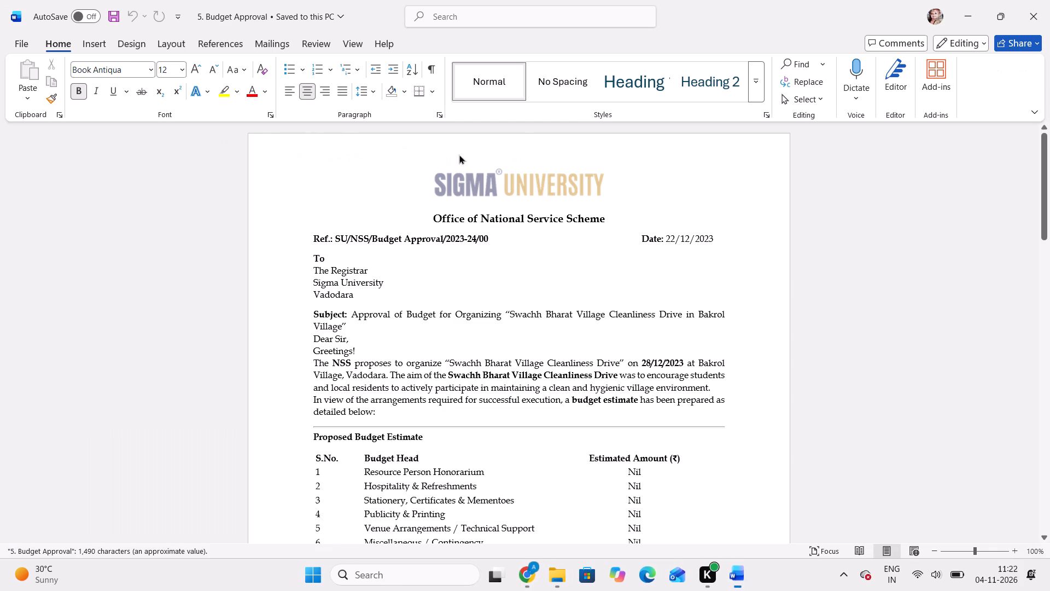
pyautogui.scroll(-2, 599, 291)
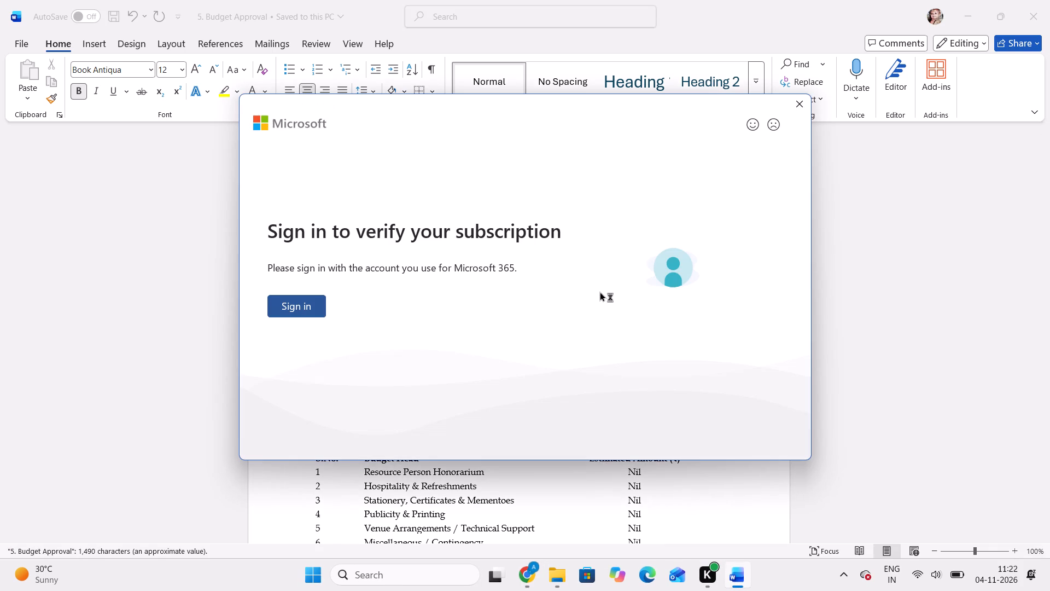
pyautogui.click(806, 103)
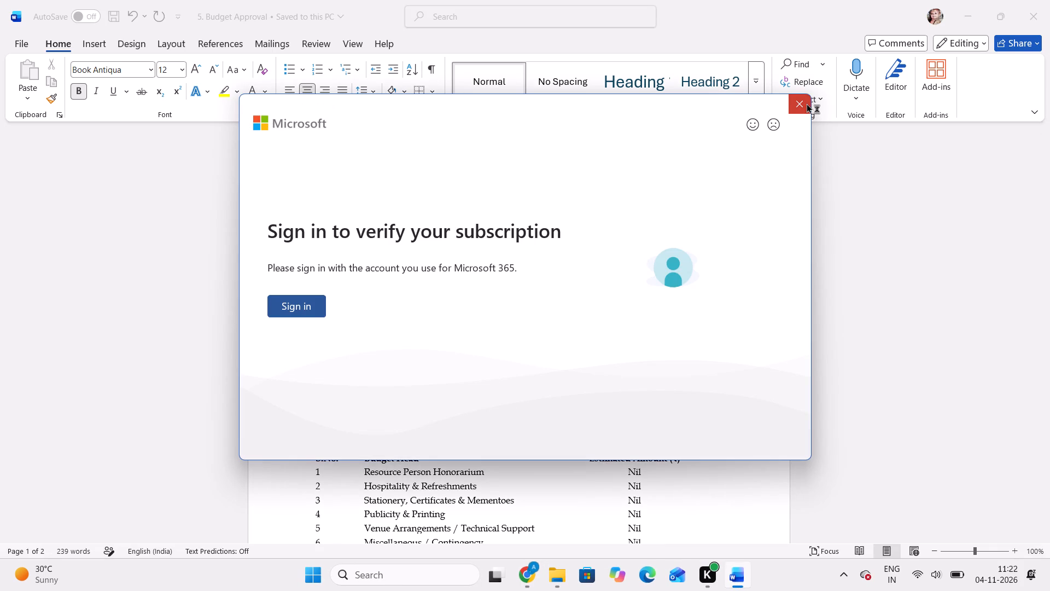
pyautogui.scroll(-1, 674, 238)
pyautogui.scroll(1, 674, 238)
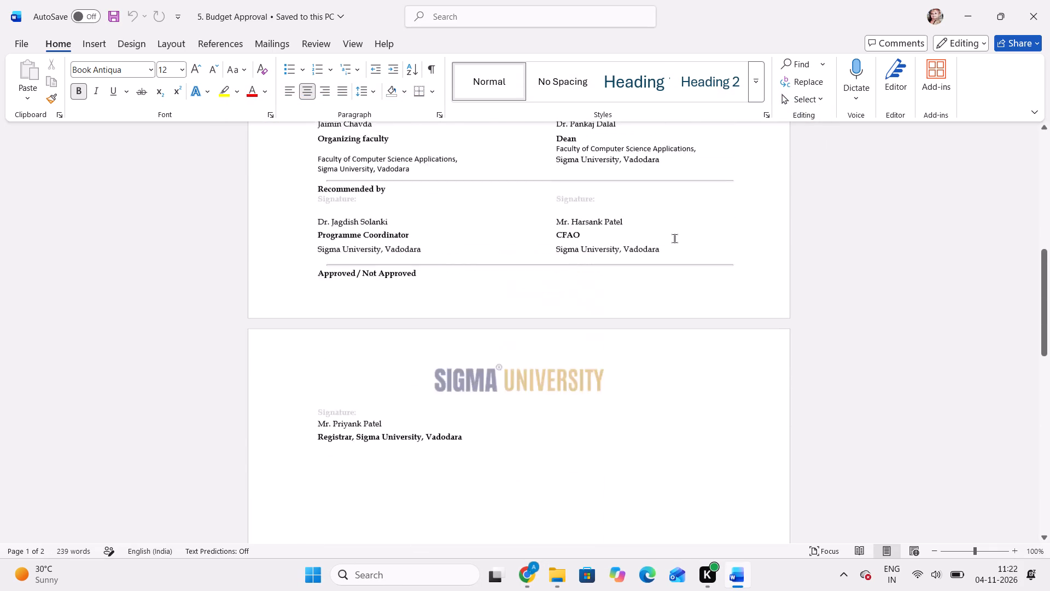
pyautogui.scroll(2, 674, 238)
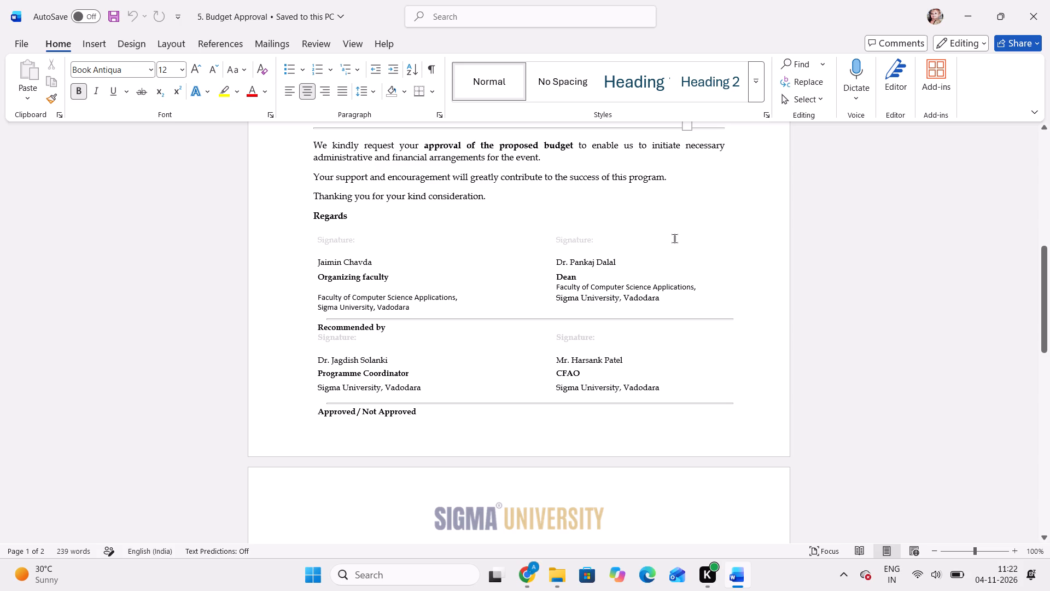
# Open the Tree Plantation Drive "5. Budget Approval" from the OneDrive_2_11-4-2026 folder and enable editing.
pyautogui.hotkey('alt', 'Tab')
pyautogui.hotkey('alt', 'Tab')
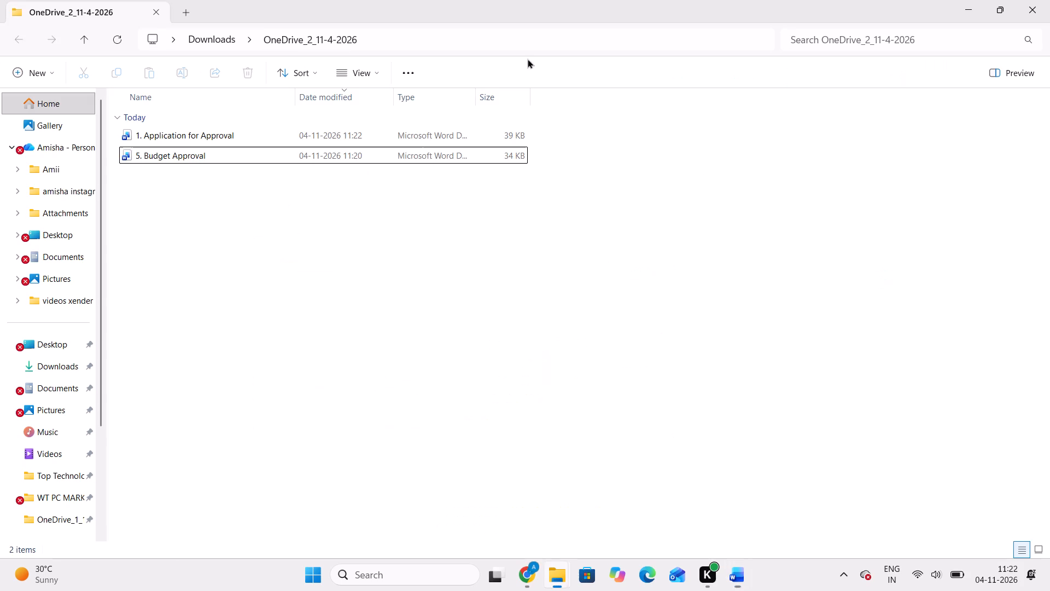
pyautogui.click(214, 139)
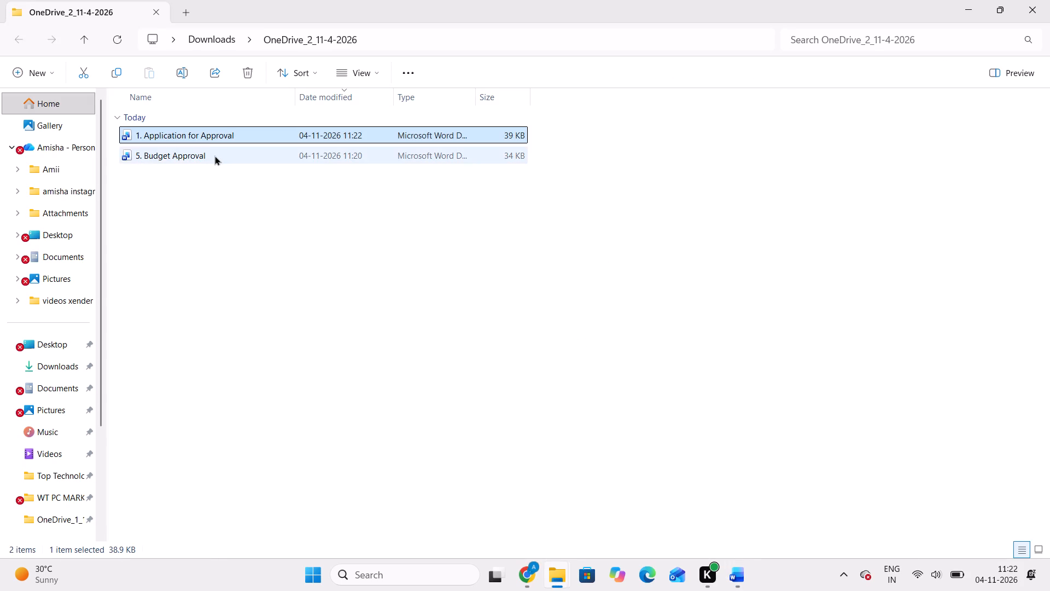
pyautogui.doubleClick(214, 155)
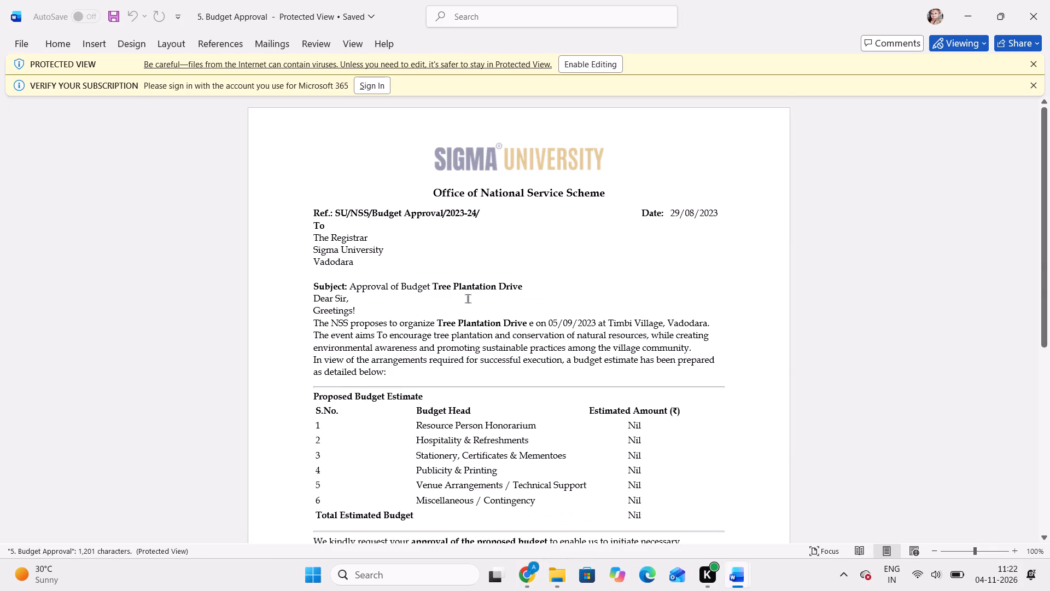
pyautogui.scroll(-3, 468, 298)
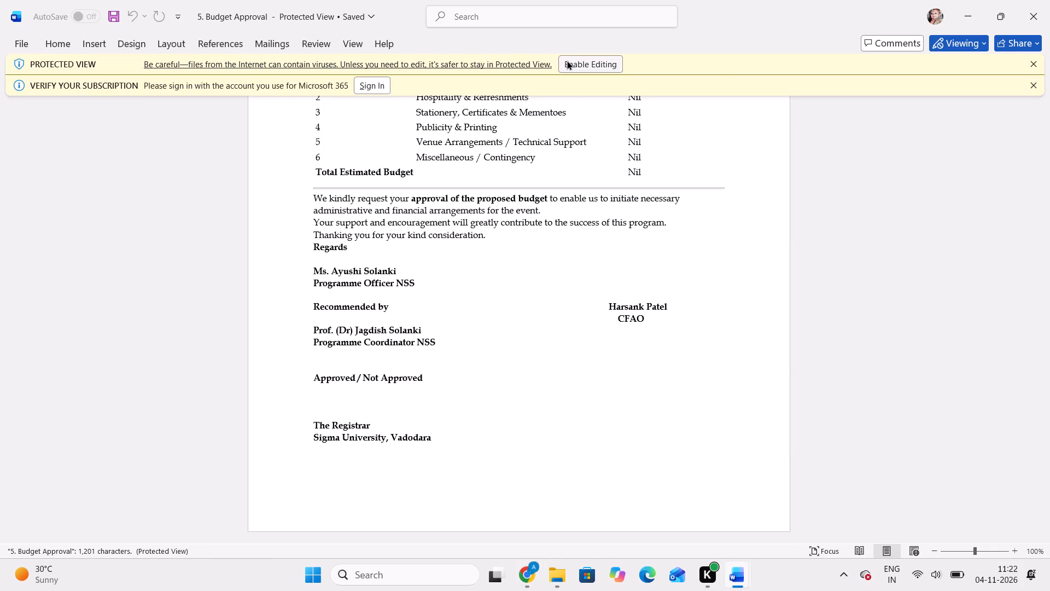
pyautogui.click(567, 60)
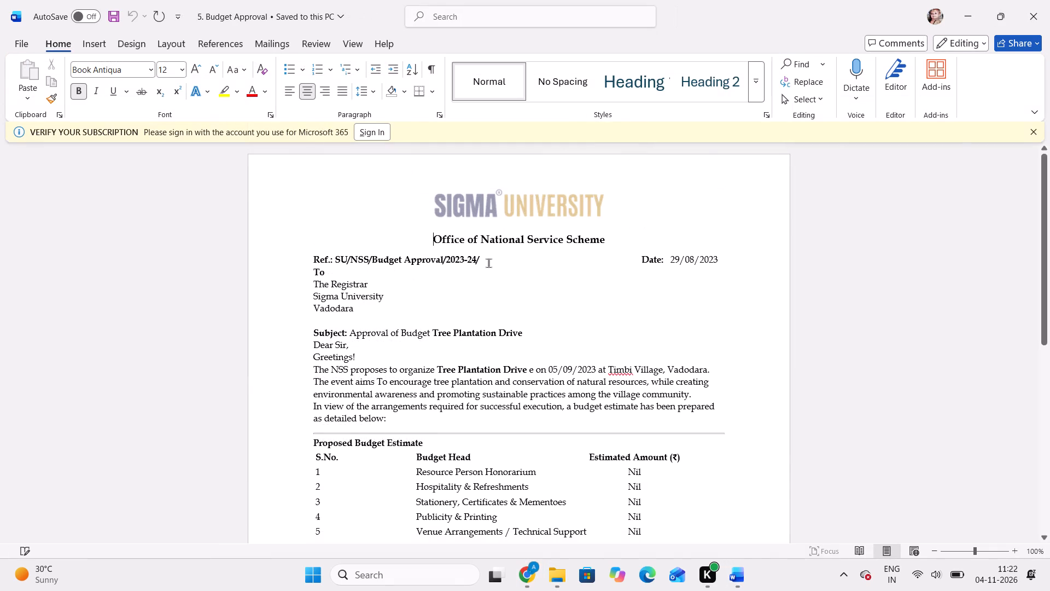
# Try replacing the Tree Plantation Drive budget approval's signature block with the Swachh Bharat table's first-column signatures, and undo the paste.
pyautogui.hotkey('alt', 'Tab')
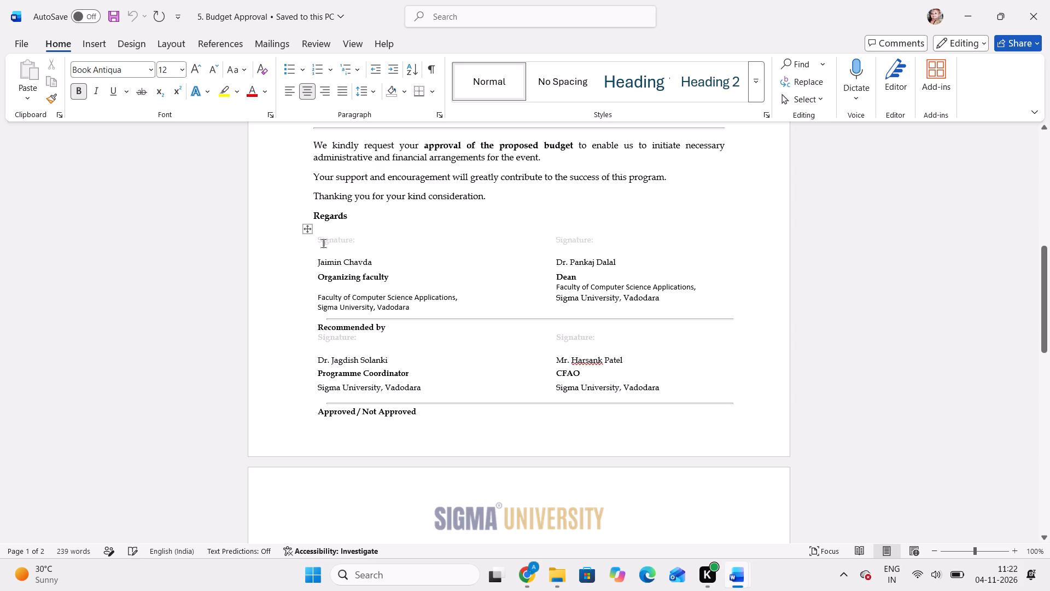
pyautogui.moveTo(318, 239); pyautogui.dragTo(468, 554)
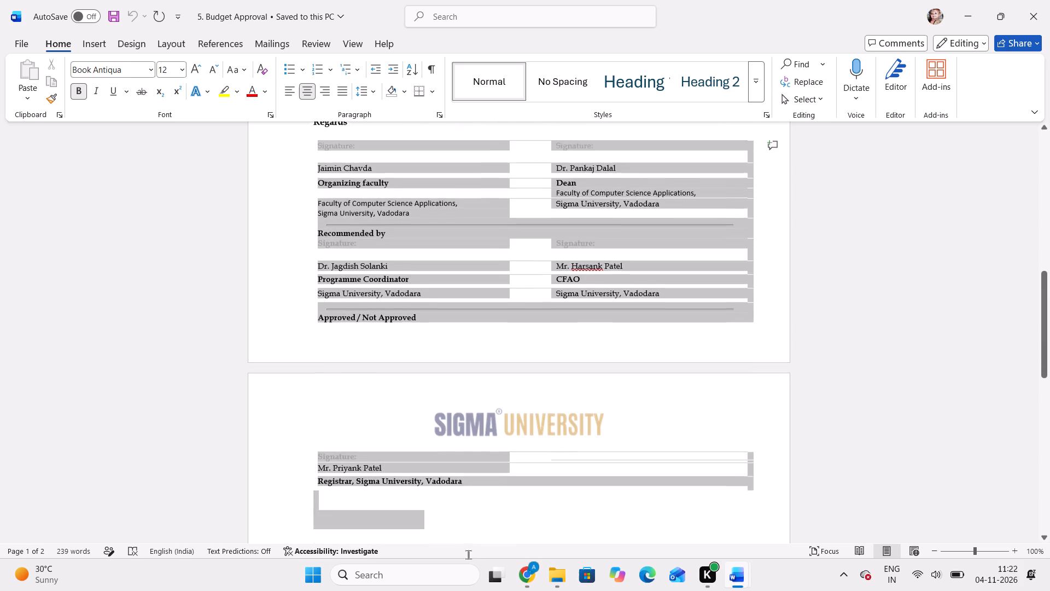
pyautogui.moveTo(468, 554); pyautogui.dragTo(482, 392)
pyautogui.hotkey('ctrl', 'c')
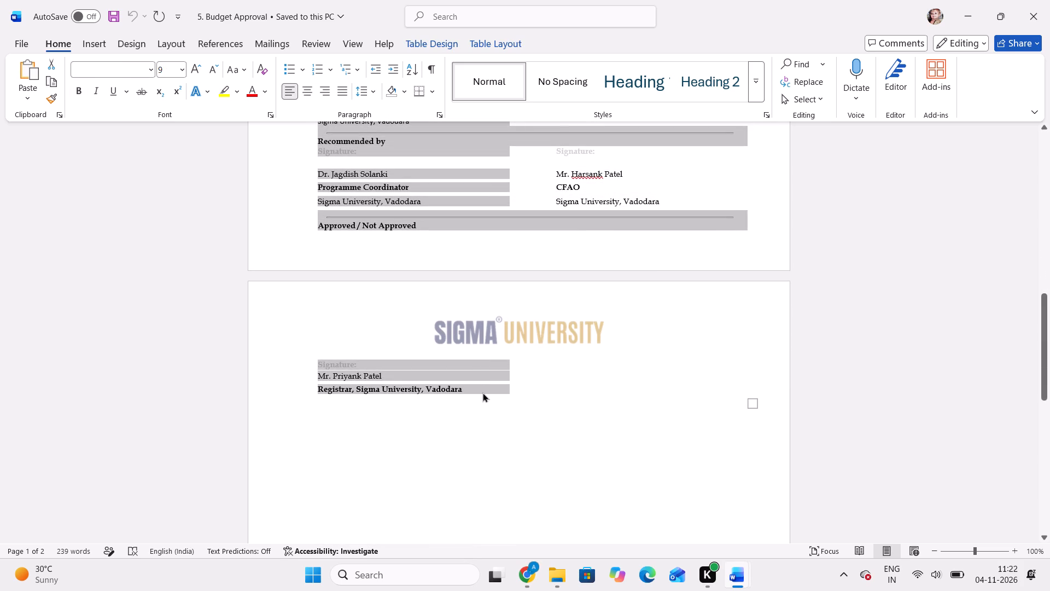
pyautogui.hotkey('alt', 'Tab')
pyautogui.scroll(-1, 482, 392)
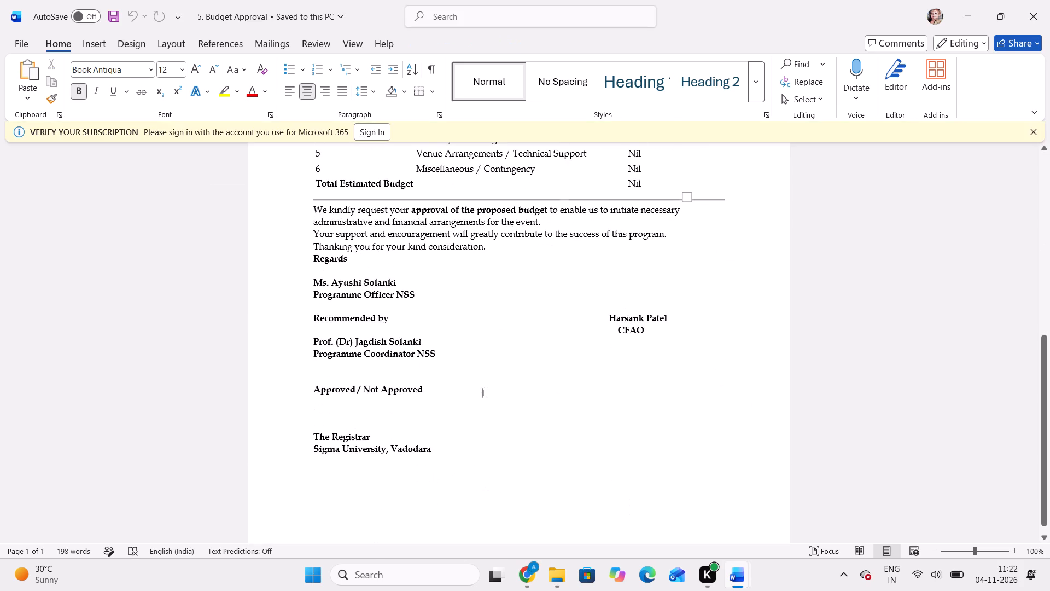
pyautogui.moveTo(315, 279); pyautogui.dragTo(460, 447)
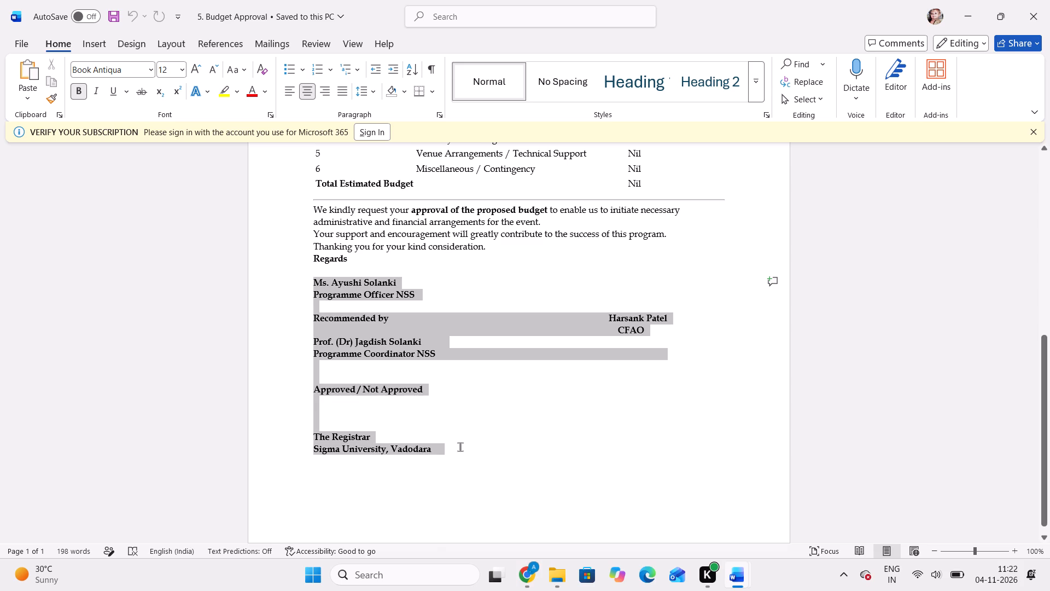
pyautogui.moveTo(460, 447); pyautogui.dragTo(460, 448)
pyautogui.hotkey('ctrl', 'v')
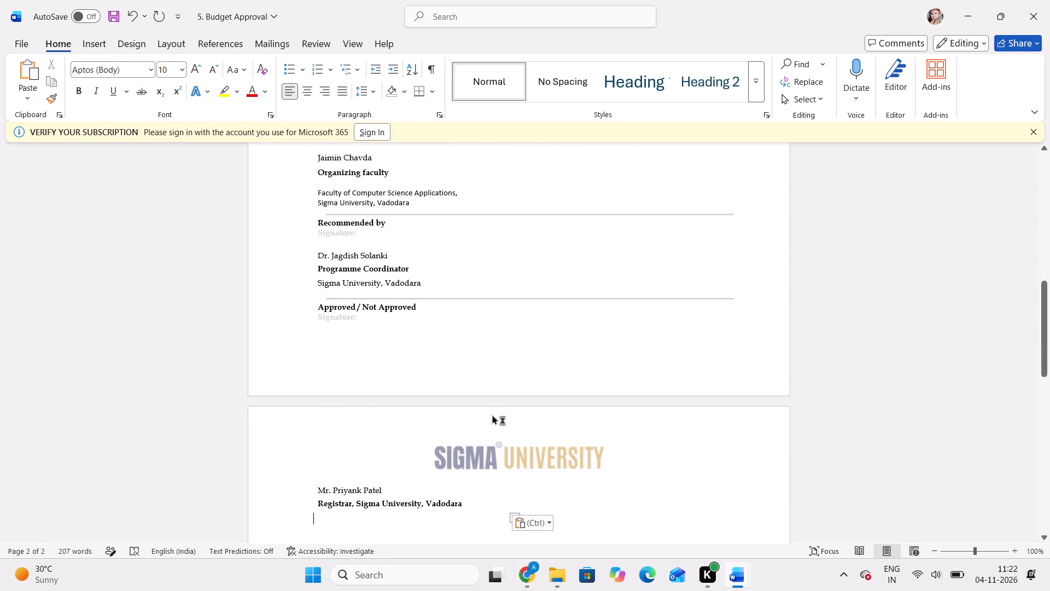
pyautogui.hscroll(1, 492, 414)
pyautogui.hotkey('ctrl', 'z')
# Copy the entire signature table from the Swachh Bharat budget approval and paste it over the Tree Plantation Drive budget approval's signature block.
pyautogui.hotkey('alt', 'Tab')
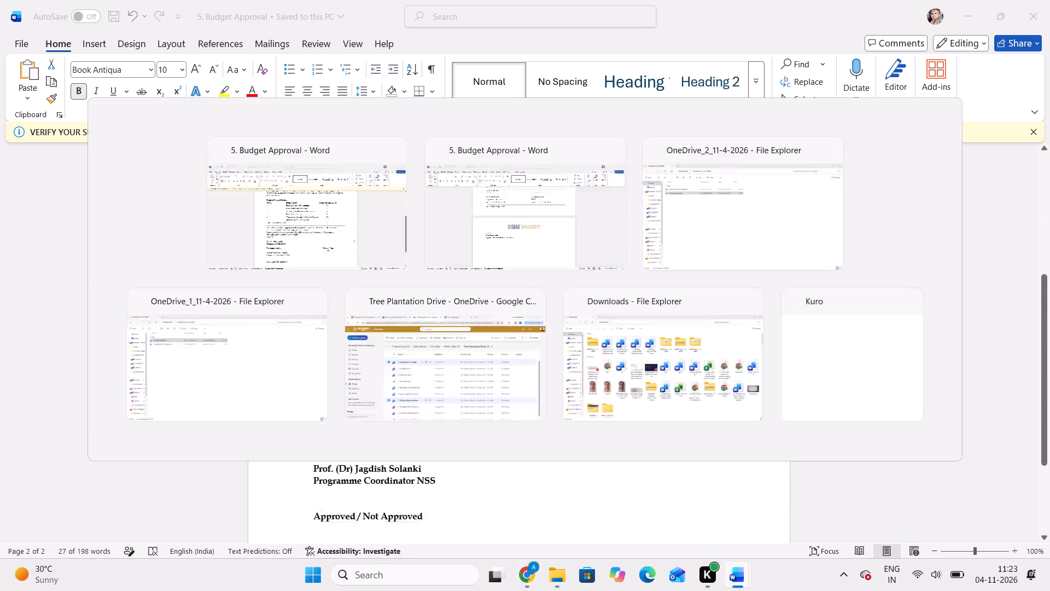
pyautogui.click(483, 332)
pyautogui.scroll(1, 472, 257)
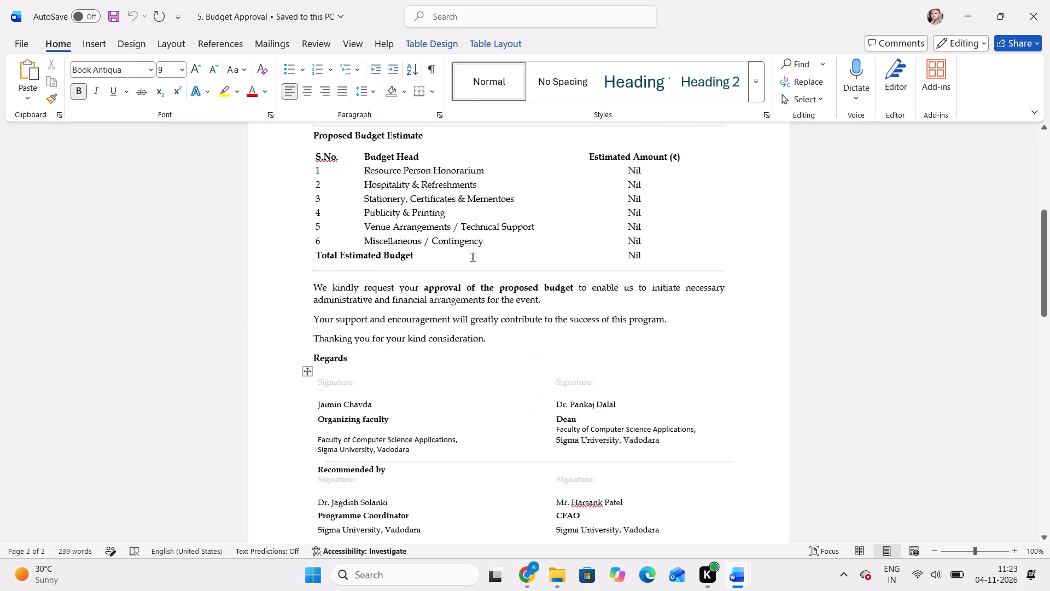
pyautogui.click(306, 372)
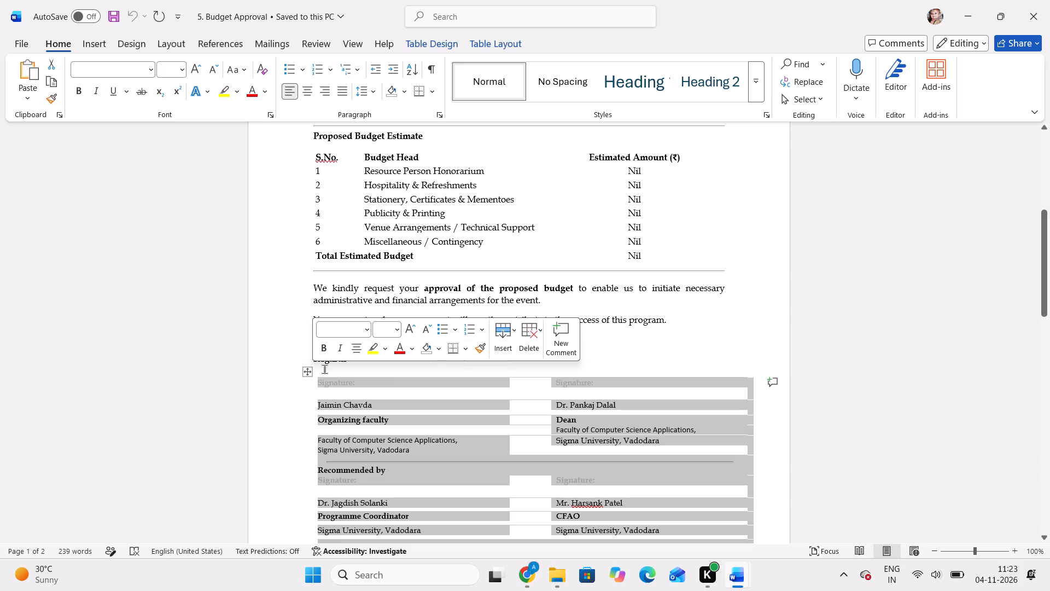
pyautogui.scroll(-2, 499, 352)
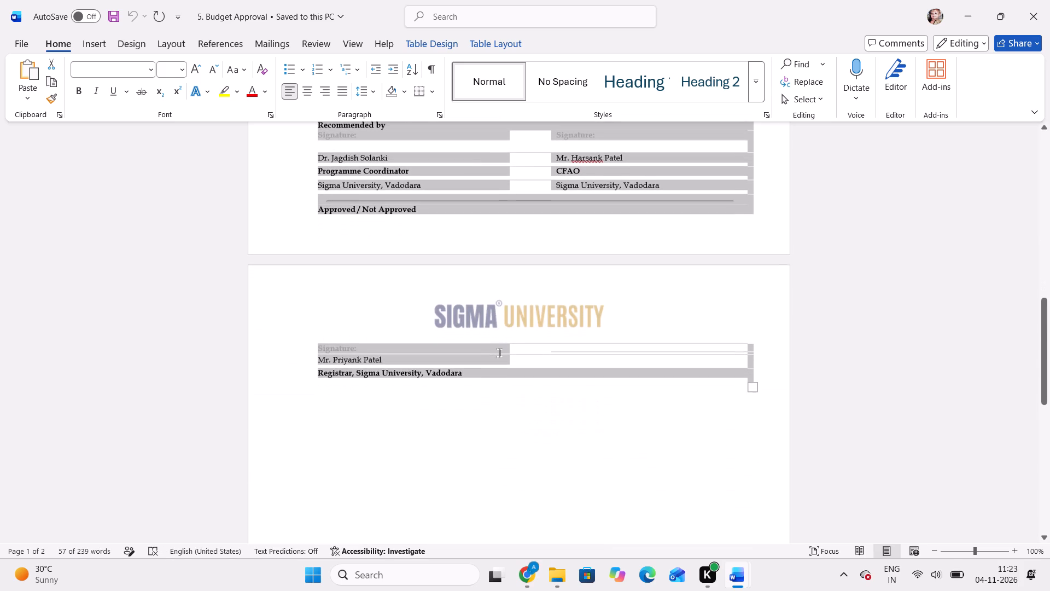
pyautogui.hotkey('ctrl', 'c')
pyautogui.hotkey('alt', 'Tab')
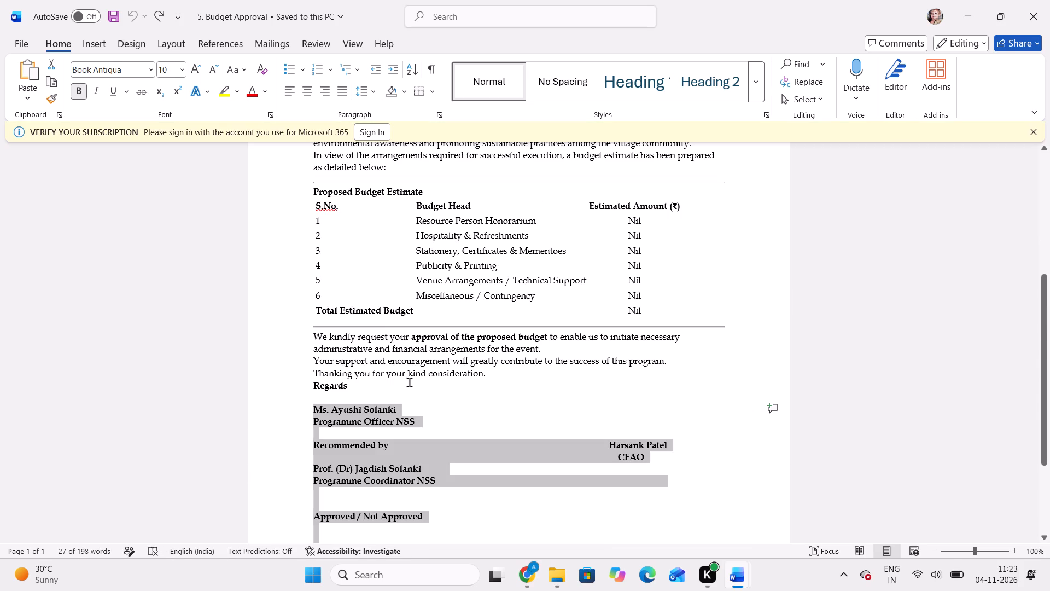
pyautogui.hotkey('ctrl', 'v')
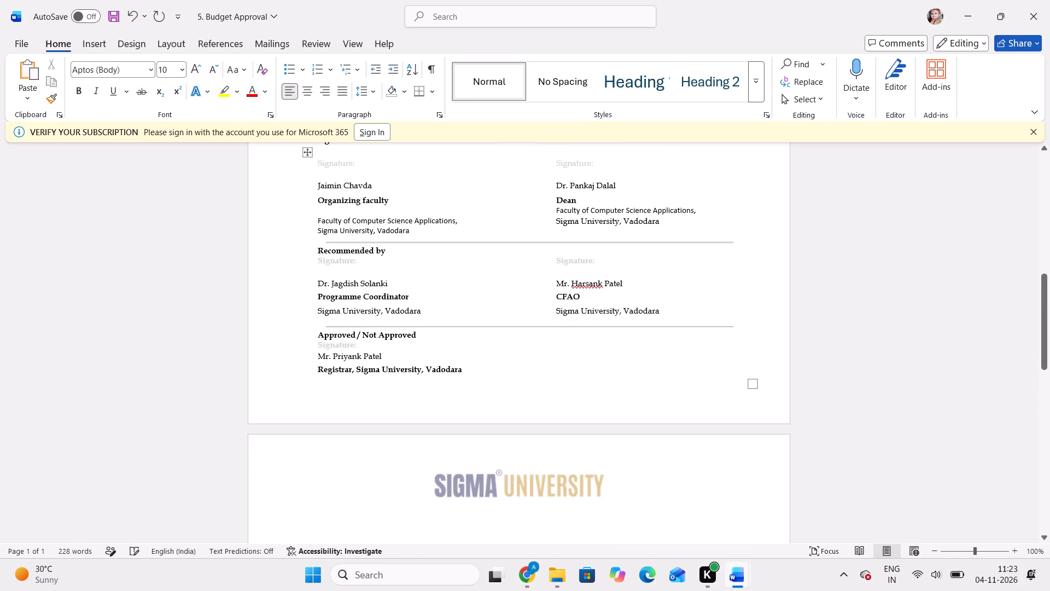
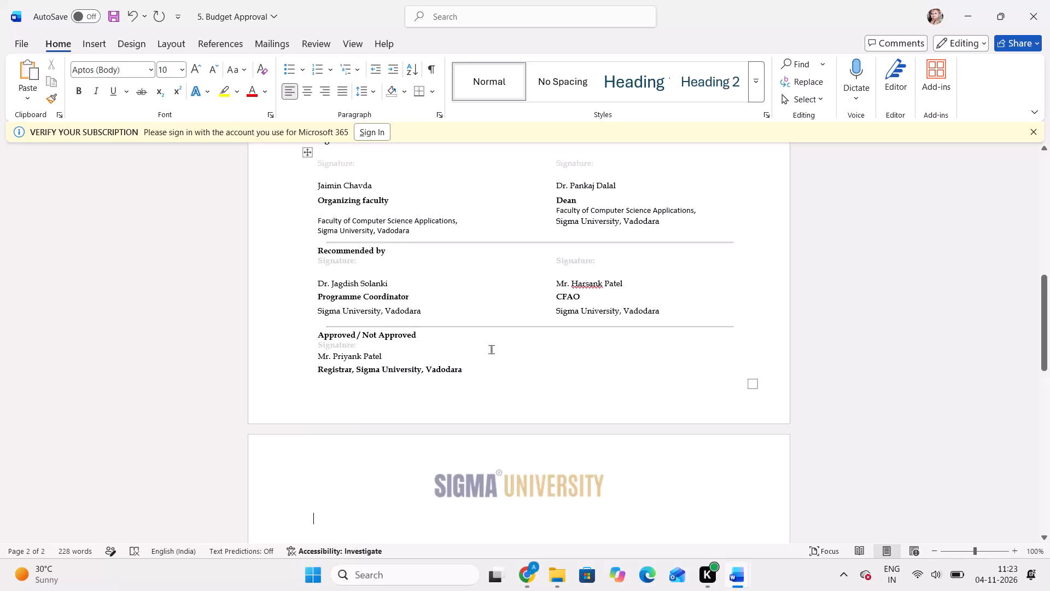
# Check the Tree Plantation Drive budget approval's layout against the Swachh Bharat version, and close the Swachh Bharat document.
pyautogui.scroll(-1, 491, 349)
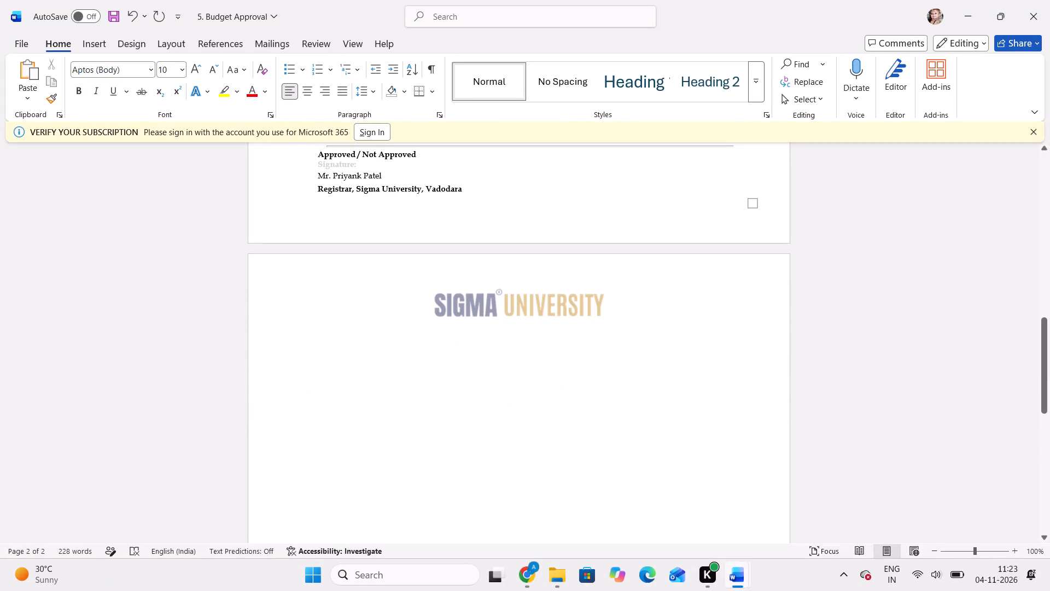
pyautogui.scroll(1, 491, 349)
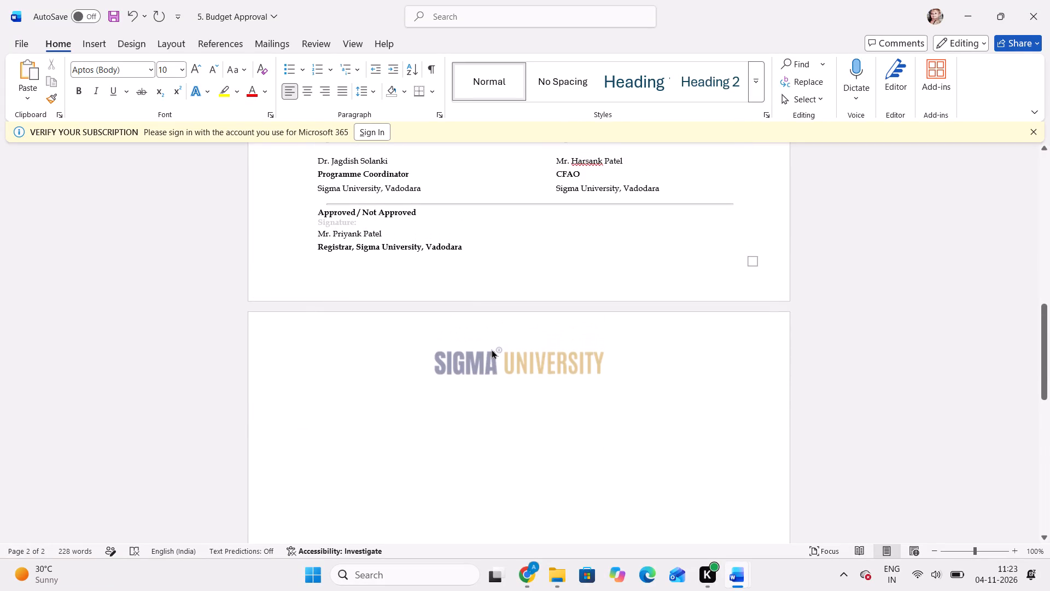
pyautogui.scroll(1, 491, 349)
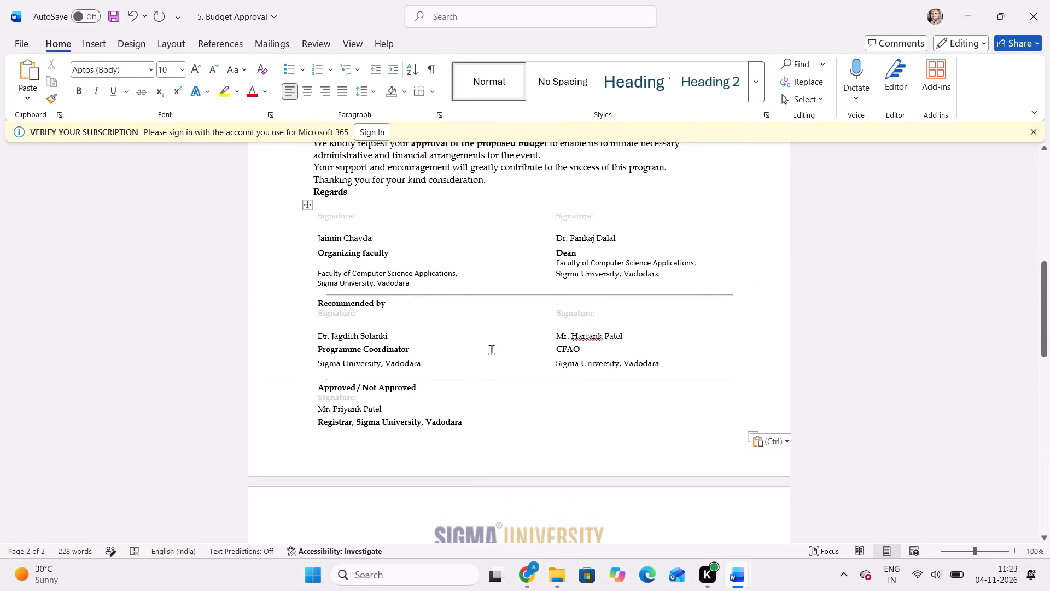
pyautogui.scroll(1, 491, 349)
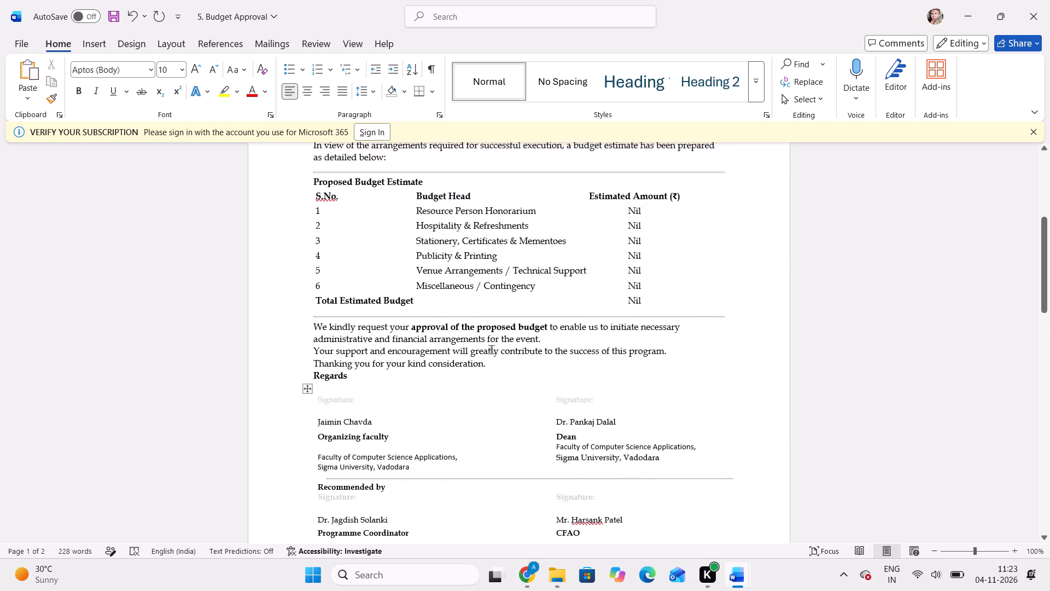
pyautogui.scroll(1, 491, 349)
pyautogui.hotkey('alt', 'Tab')
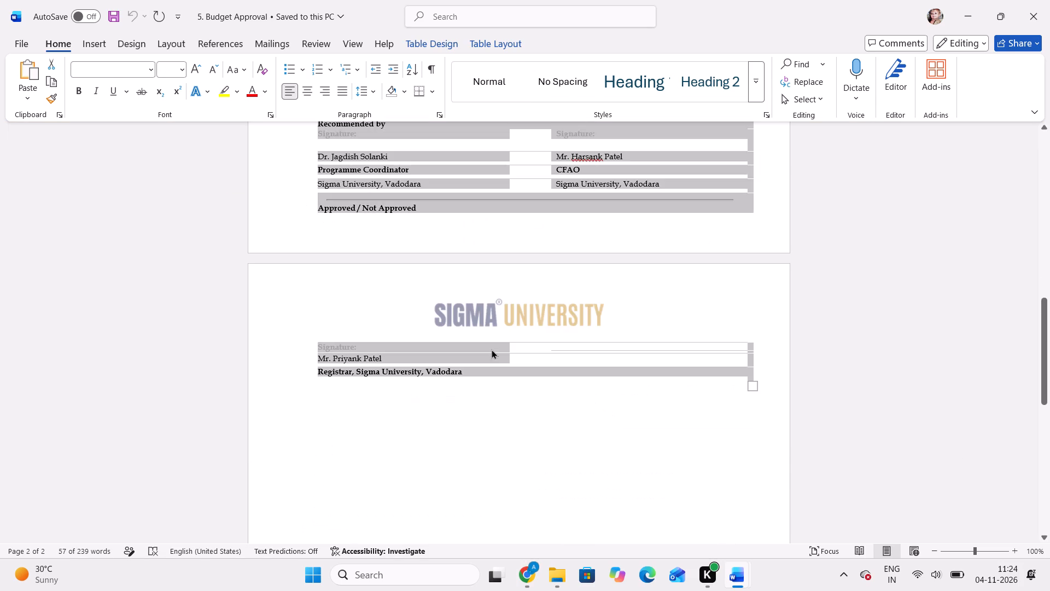
pyautogui.scroll(2, 512, 318)
pyautogui.scroll(-1, 512, 318)
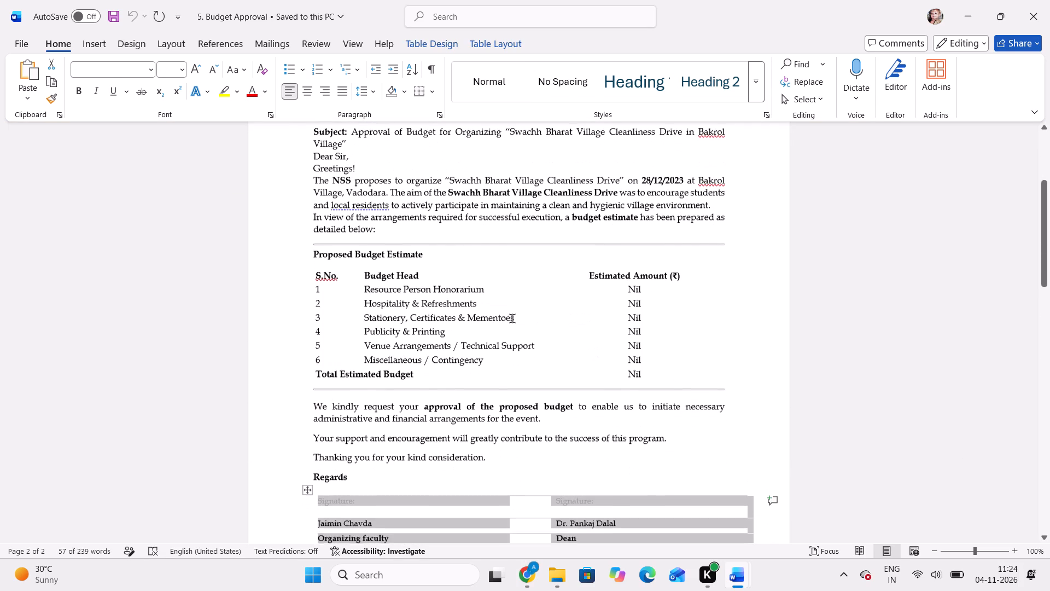
pyautogui.scroll(1, 512, 318)
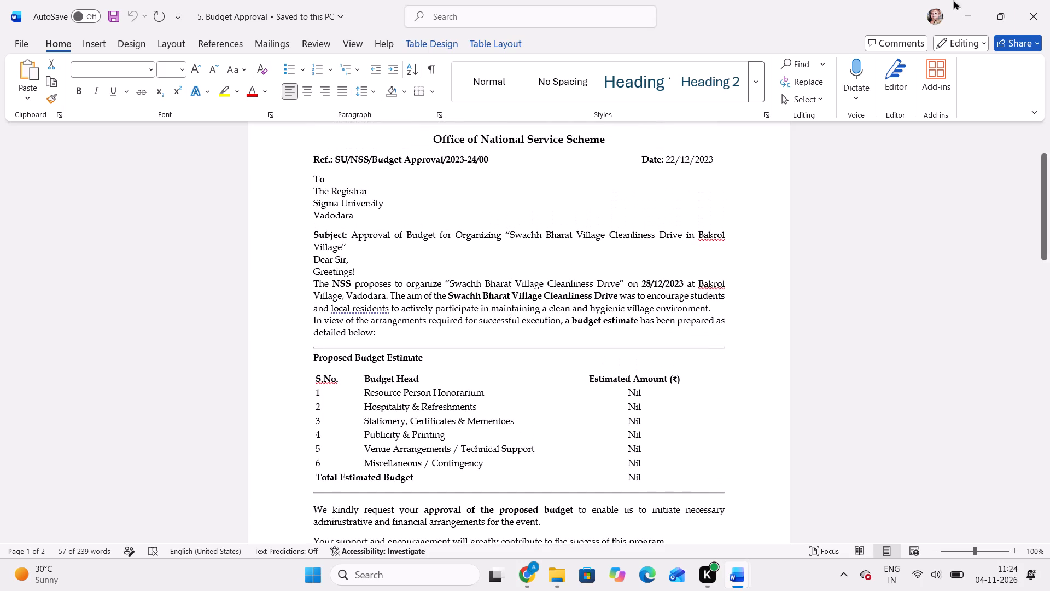
pyautogui.click(1049, 0)
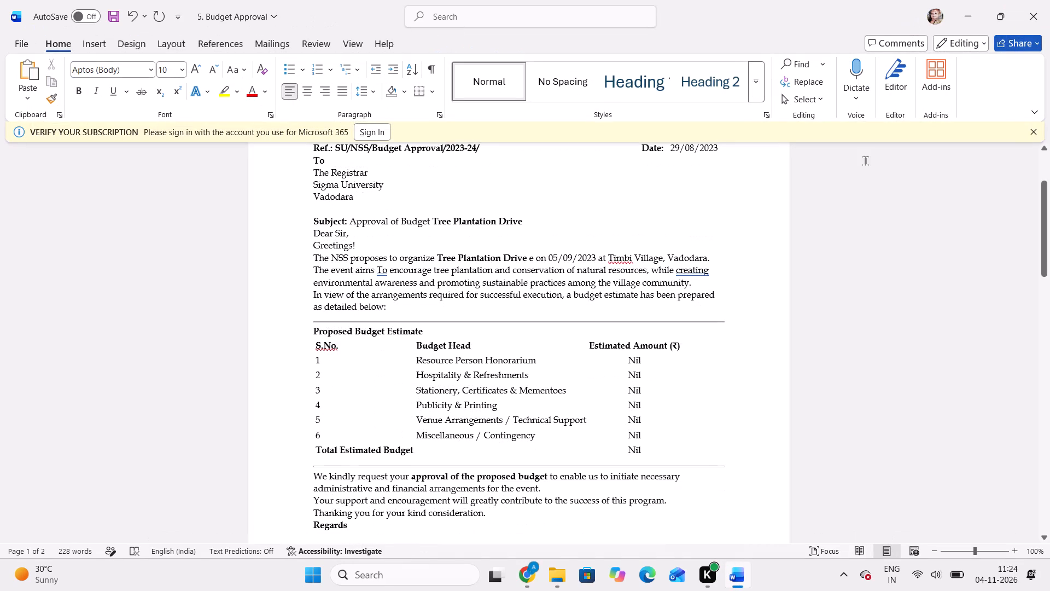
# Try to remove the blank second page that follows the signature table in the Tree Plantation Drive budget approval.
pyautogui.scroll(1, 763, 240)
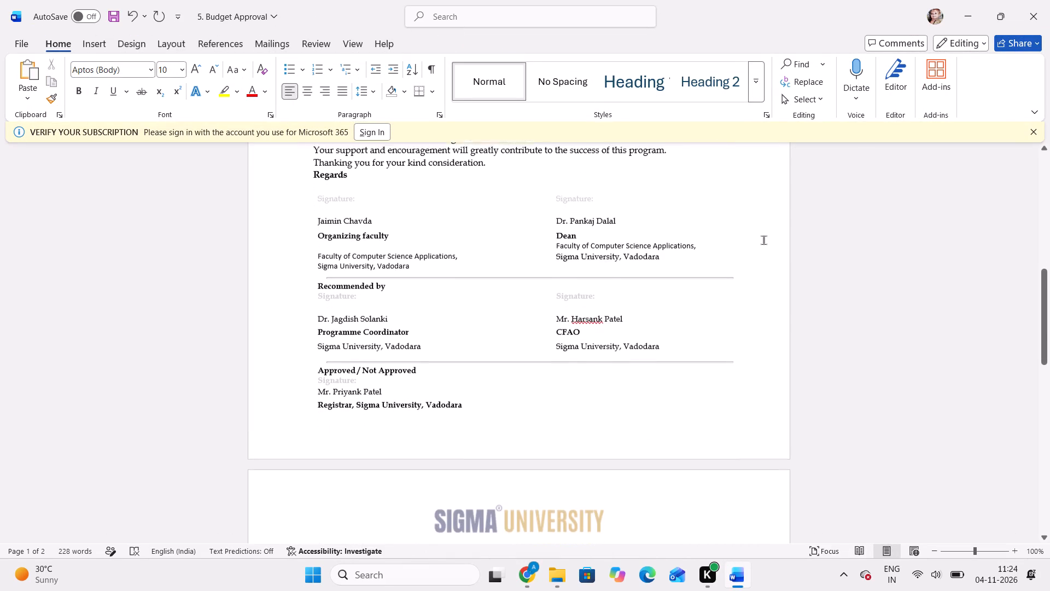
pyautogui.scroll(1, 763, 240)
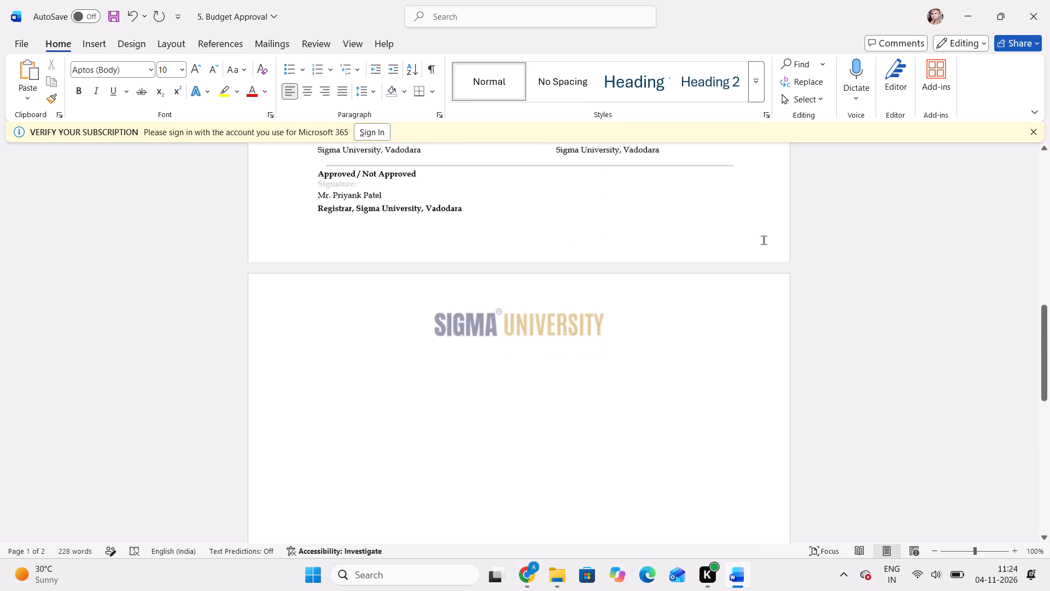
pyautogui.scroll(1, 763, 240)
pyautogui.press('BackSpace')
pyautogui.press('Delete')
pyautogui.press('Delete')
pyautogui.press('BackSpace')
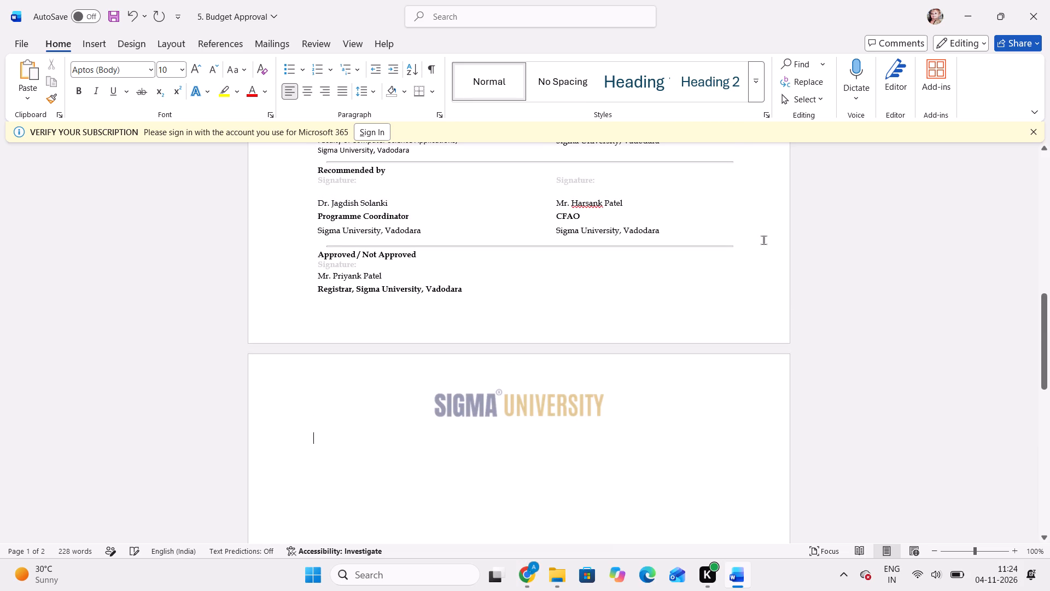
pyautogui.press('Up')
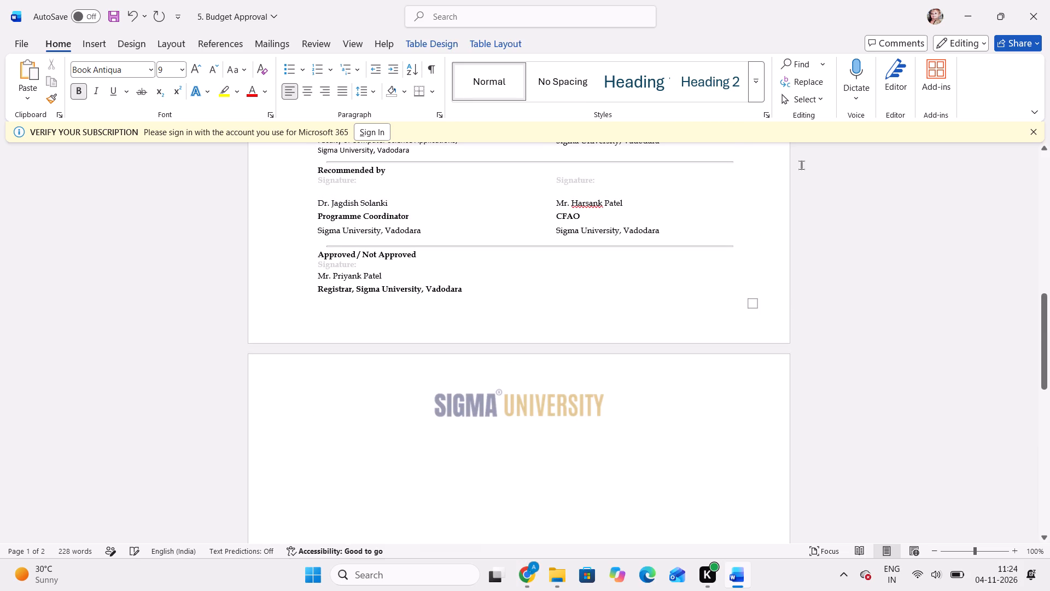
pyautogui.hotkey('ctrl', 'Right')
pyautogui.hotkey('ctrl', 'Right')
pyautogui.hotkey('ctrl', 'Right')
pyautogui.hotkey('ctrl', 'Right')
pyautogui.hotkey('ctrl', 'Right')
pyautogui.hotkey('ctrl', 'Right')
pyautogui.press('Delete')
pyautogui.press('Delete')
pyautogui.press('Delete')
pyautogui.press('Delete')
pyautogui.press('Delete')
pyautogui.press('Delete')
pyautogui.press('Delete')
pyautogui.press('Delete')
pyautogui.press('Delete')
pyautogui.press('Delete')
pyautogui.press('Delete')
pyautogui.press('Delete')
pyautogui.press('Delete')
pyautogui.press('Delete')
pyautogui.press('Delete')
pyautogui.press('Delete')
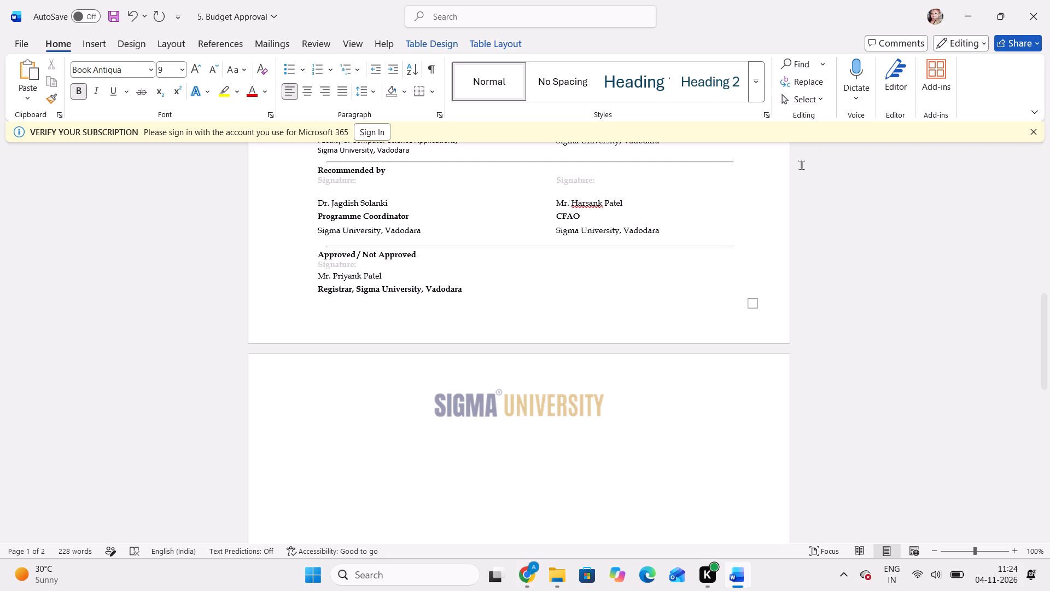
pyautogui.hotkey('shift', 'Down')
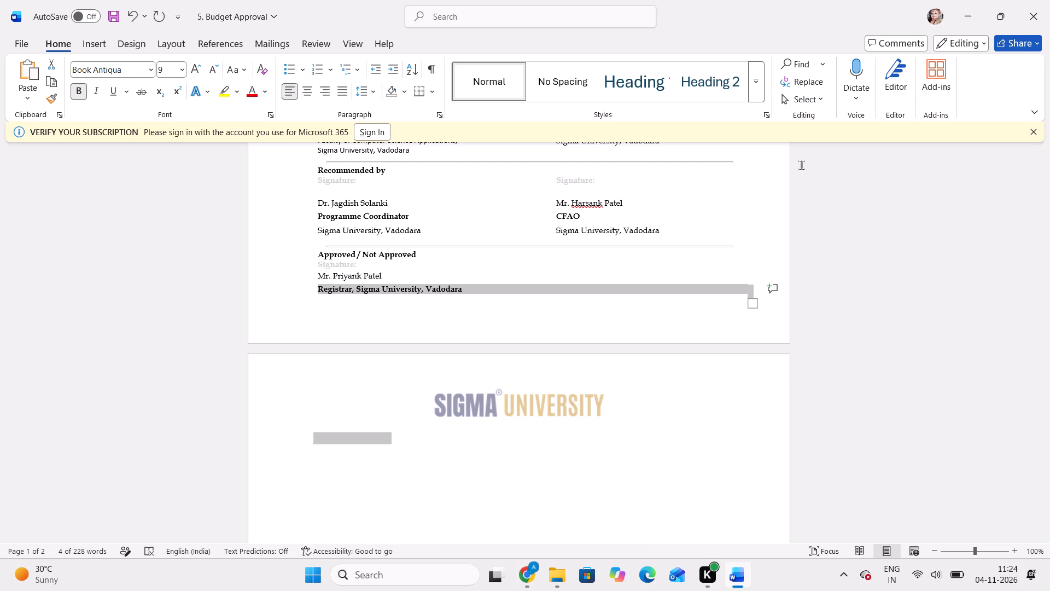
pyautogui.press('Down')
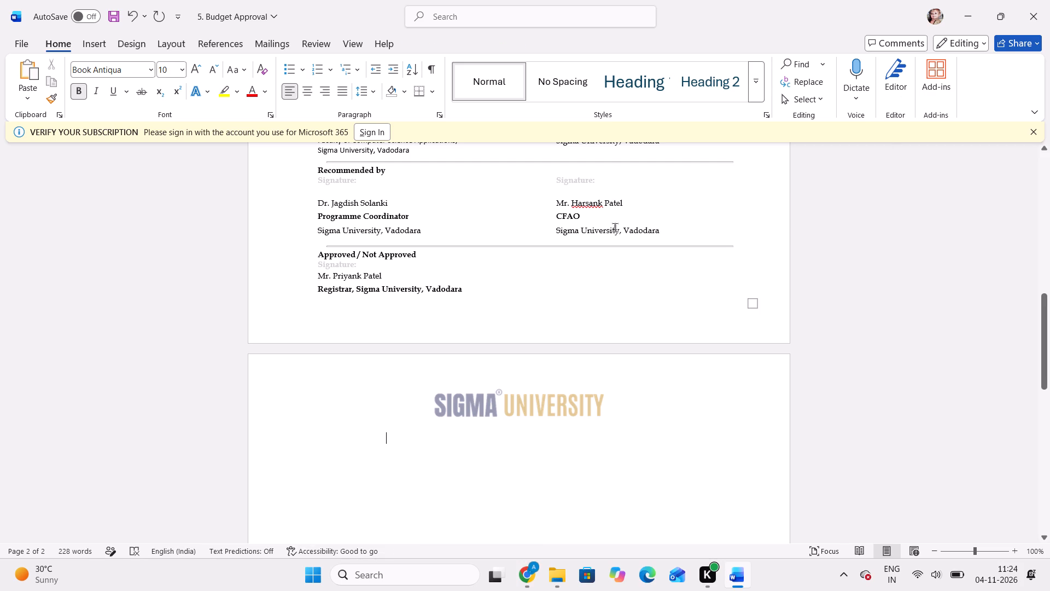
# Save the Tree Plantation Drive budget approval and close the document.
pyautogui.scroll(1, 583, 271)
pyautogui.hotkey('ctrl', 's')
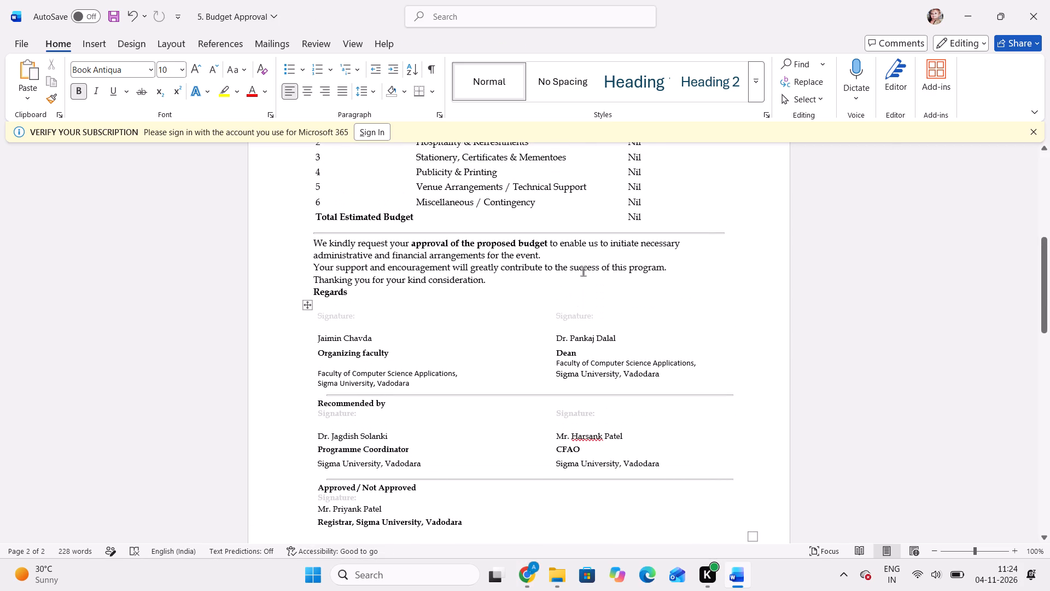
pyautogui.click(1049, 0)
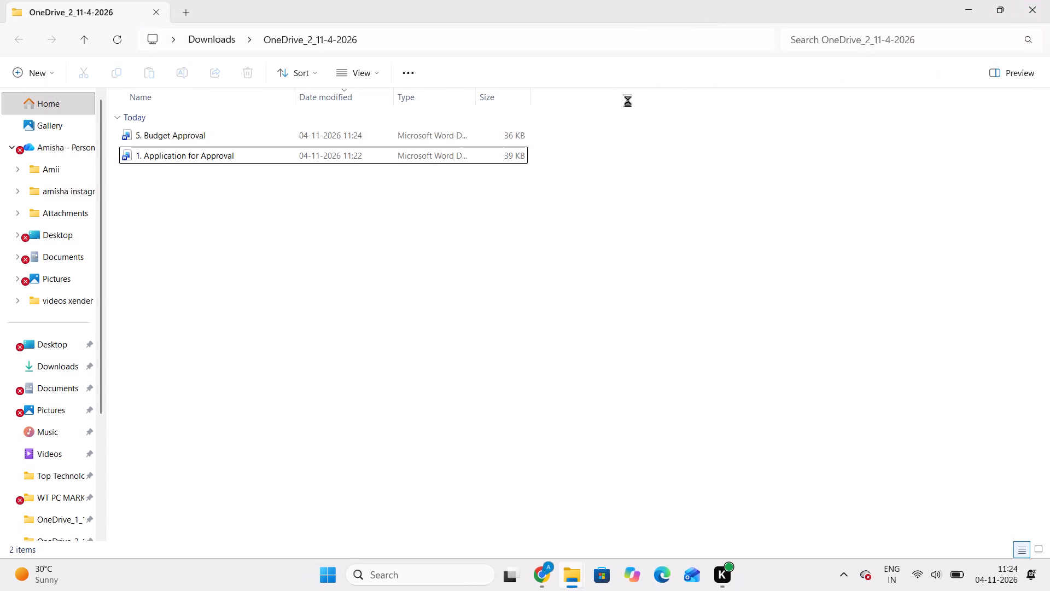
# Switch to Chrome and delete the selected old Application for Approval and Budget Approval files from OneDrive's Tree Plantation Drive folder.
pyautogui.click(540, 590)
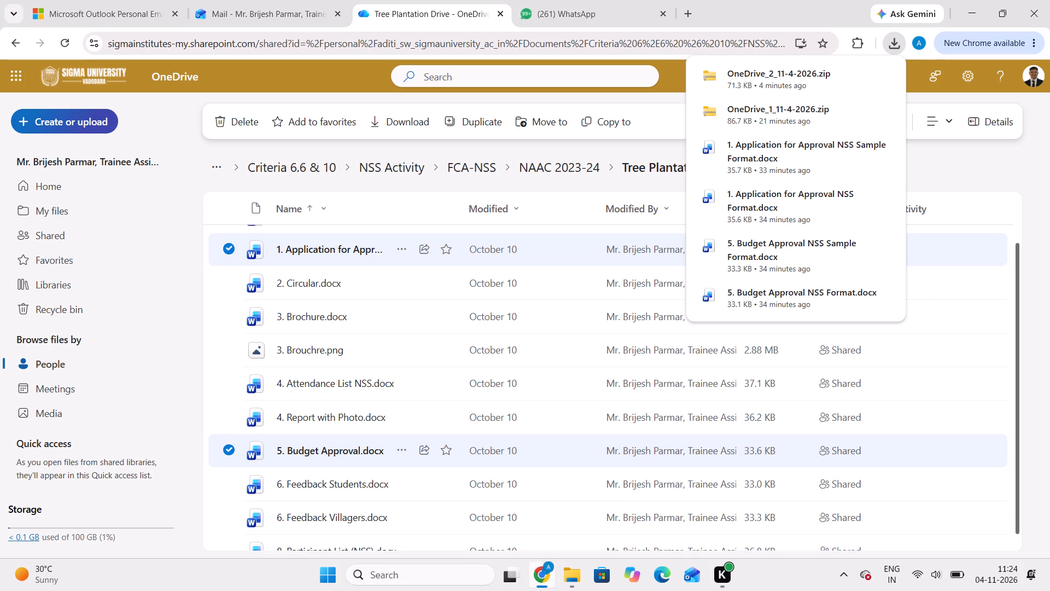
pyautogui.click(226, 120)
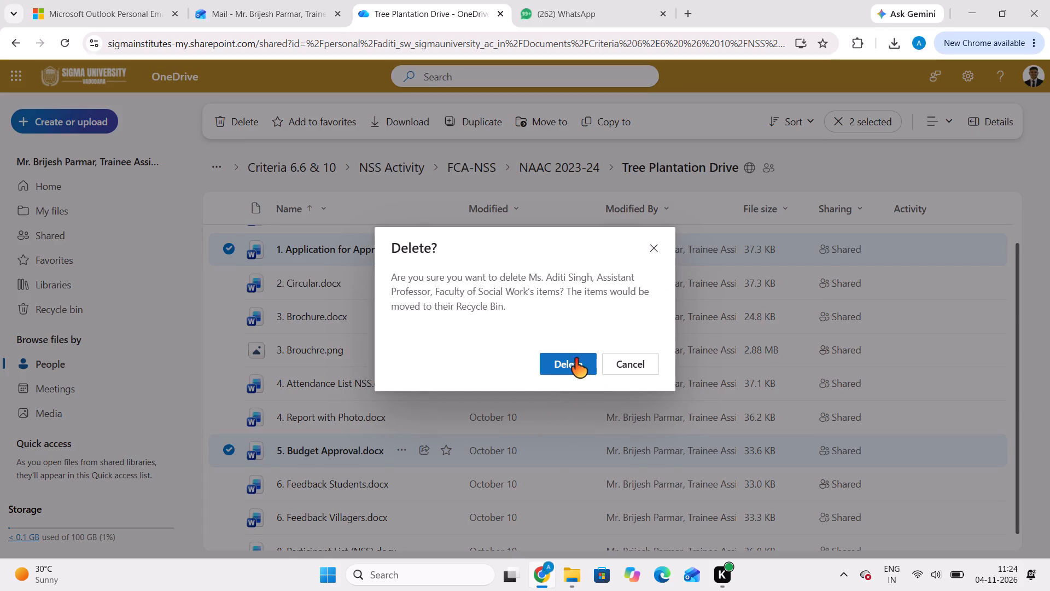
pyautogui.click(575, 358)
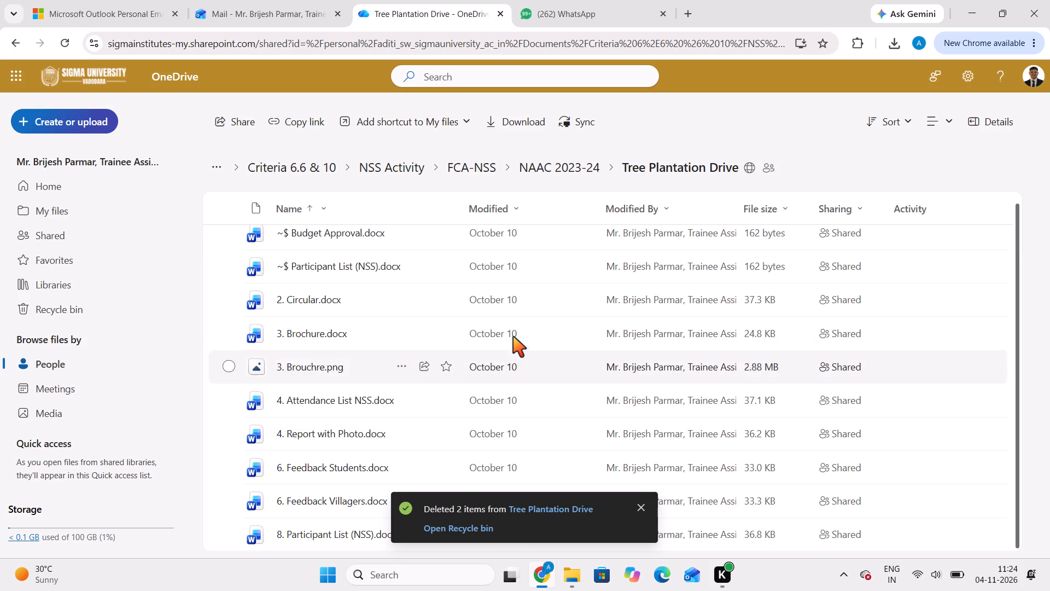
# Switch from the online Tree Plantation Drive folder to the OneDrive_2_11-4-2026 folder in File Explorer with the edited documents.
pyautogui.scroll(2, 513, 337)
pyautogui.hotkey('alt', 'Tab')
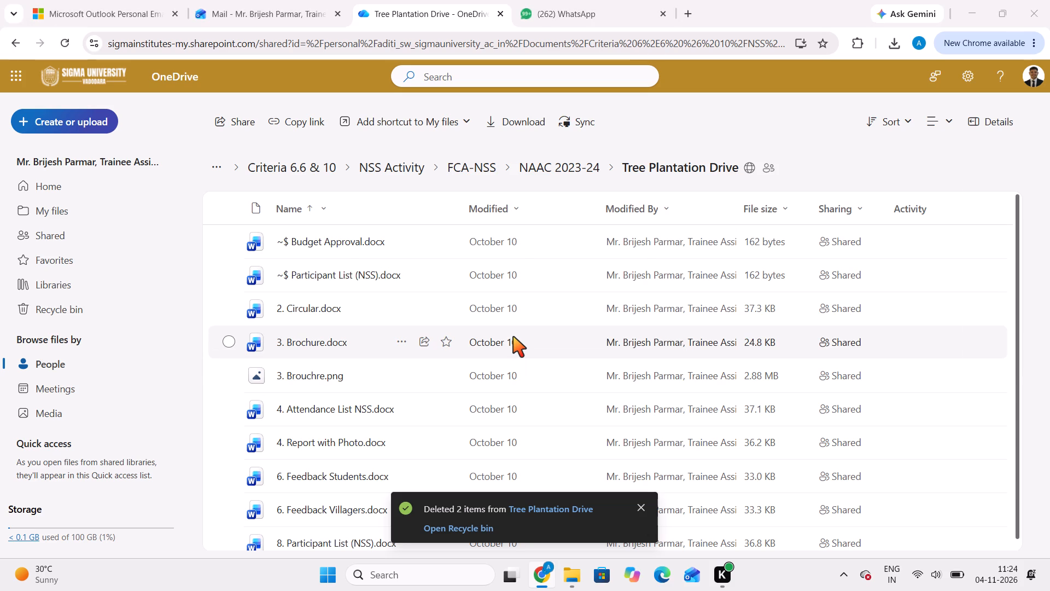
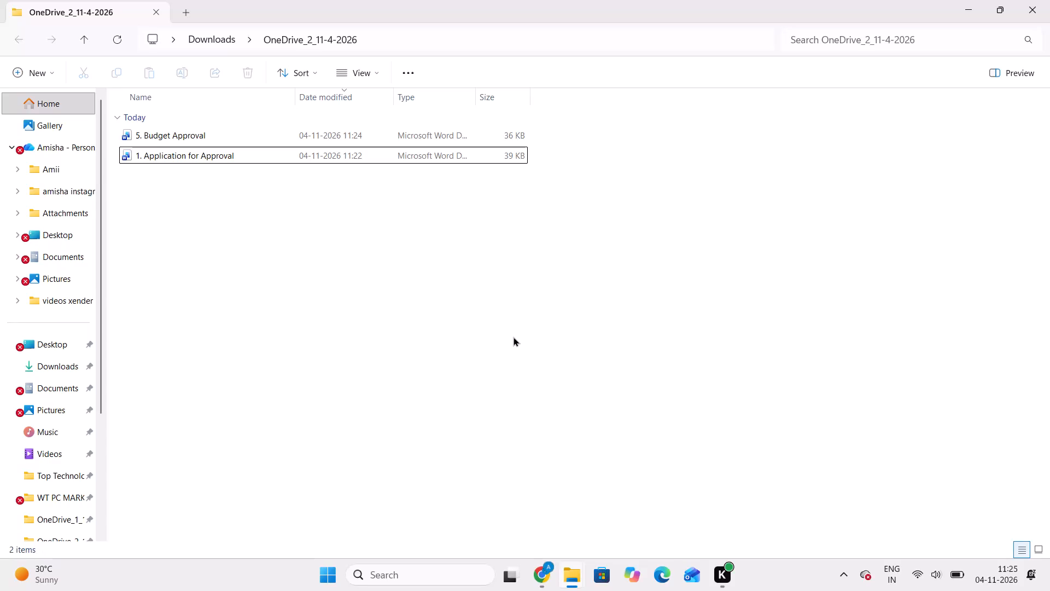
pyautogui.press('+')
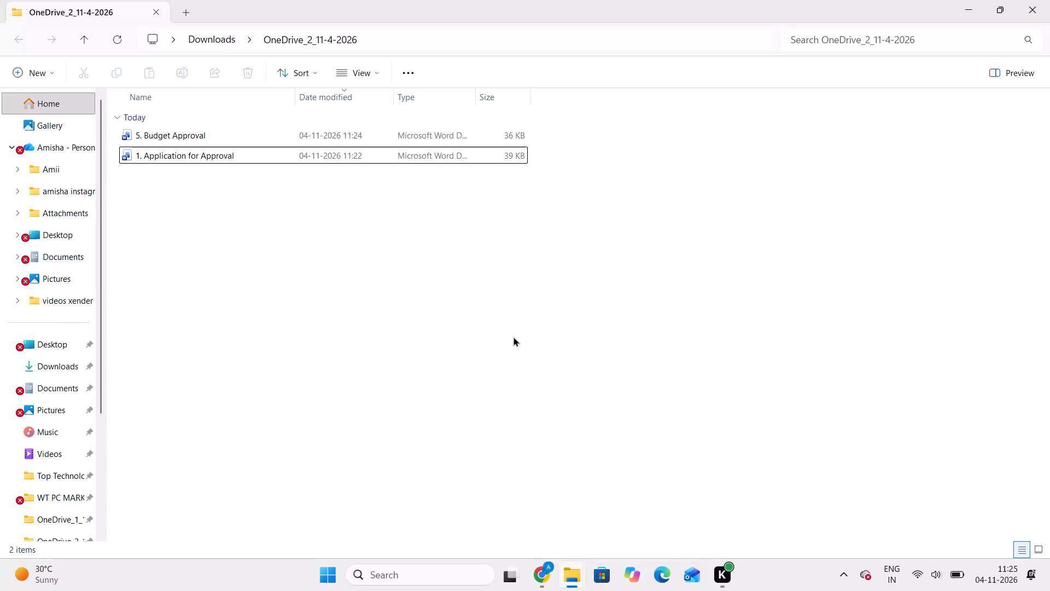
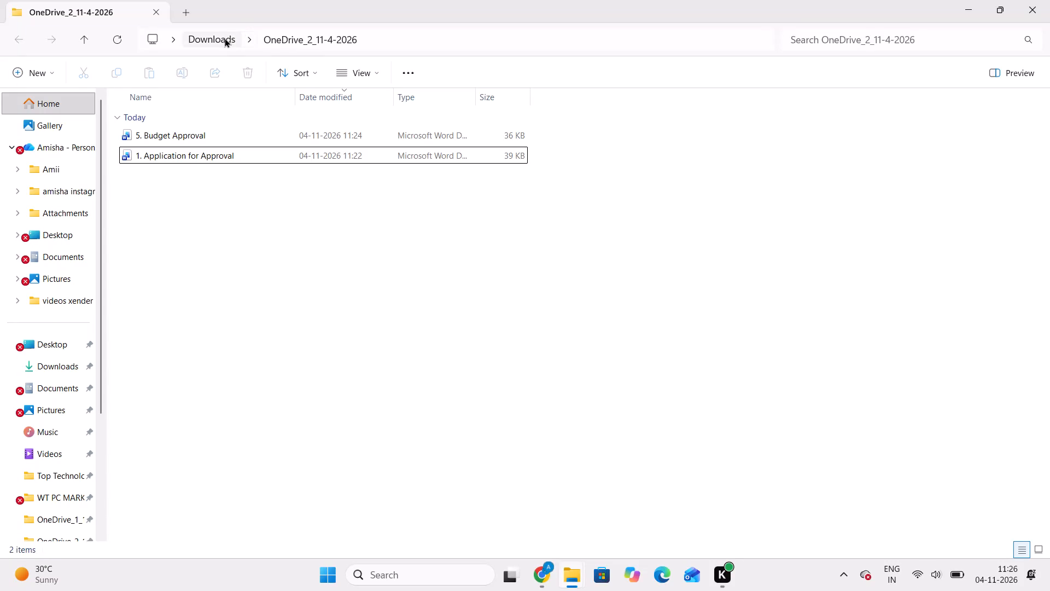
# Check the OneDrive_1_11-4-2026 and OneDrive_2_11-4-2026 download folders and view the latter's Application for Approval document to identify the Tree Plantation Drive version.
pyautogui.click(224, 38)
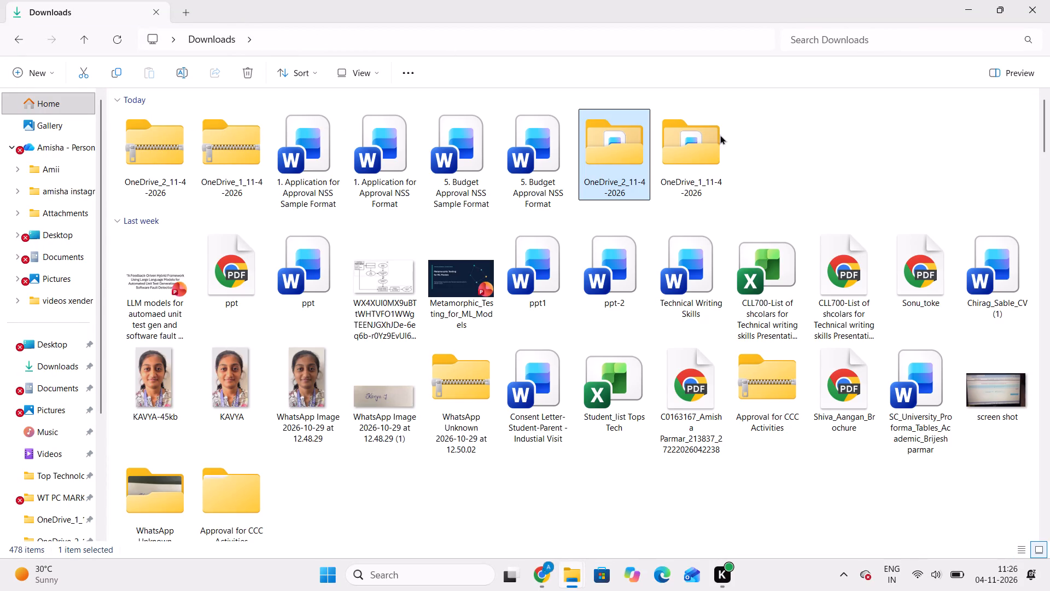
pyautogui.doubleClick(698, 153)
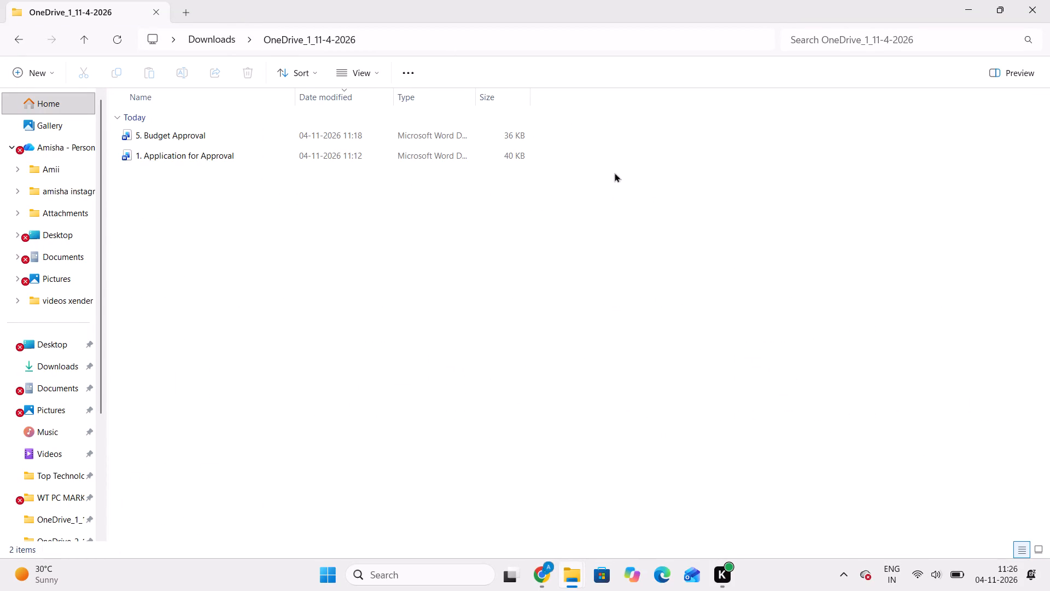
pyautogui.click(193, 36)
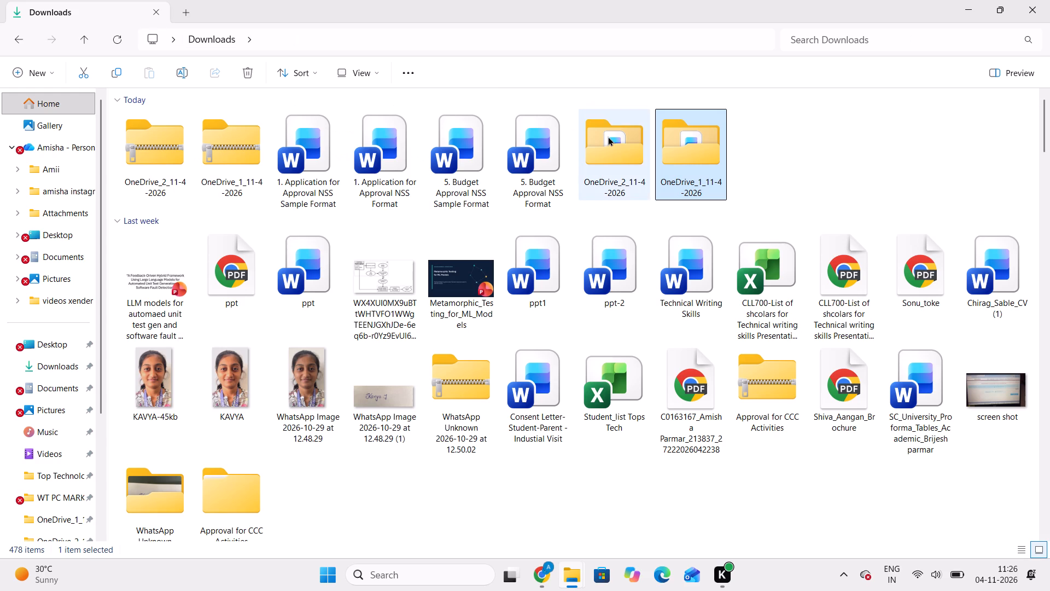
pyautogui.tripleClick(608, 136)
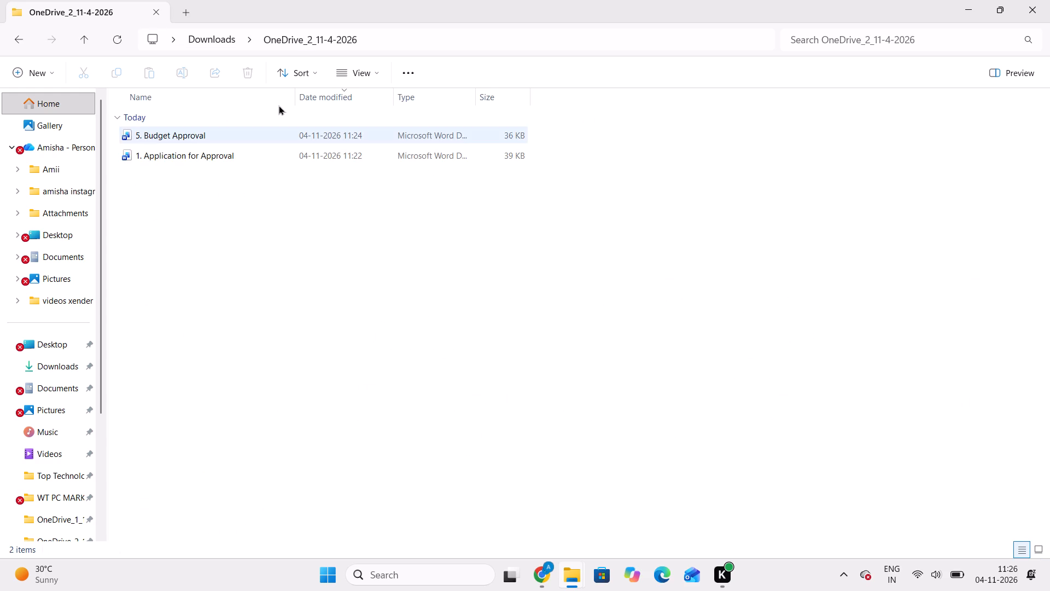
pyautogui.doubleClick(178, 148)
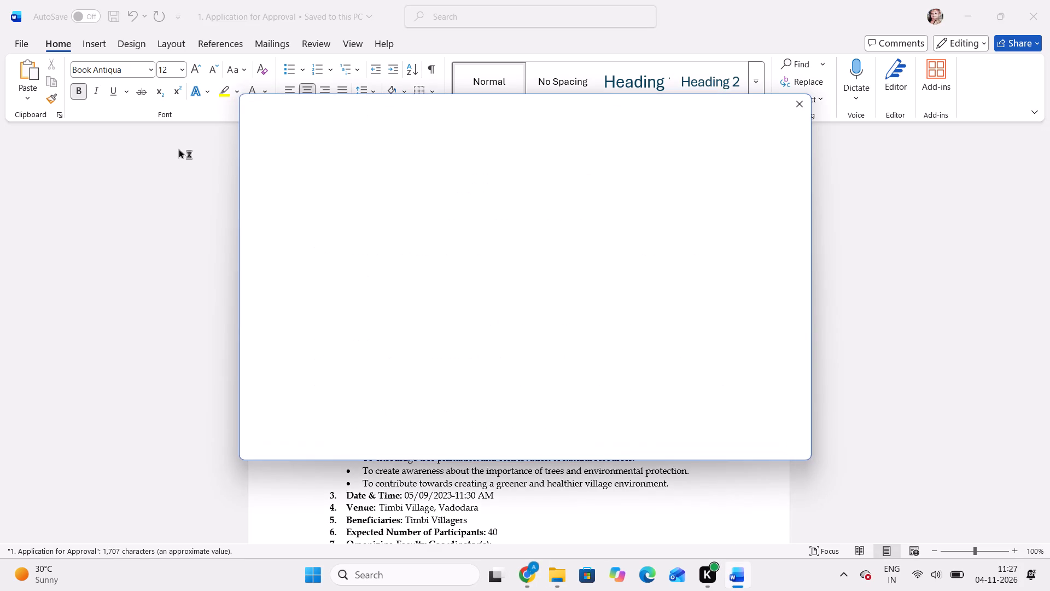
pyautogui.click(795, 104)
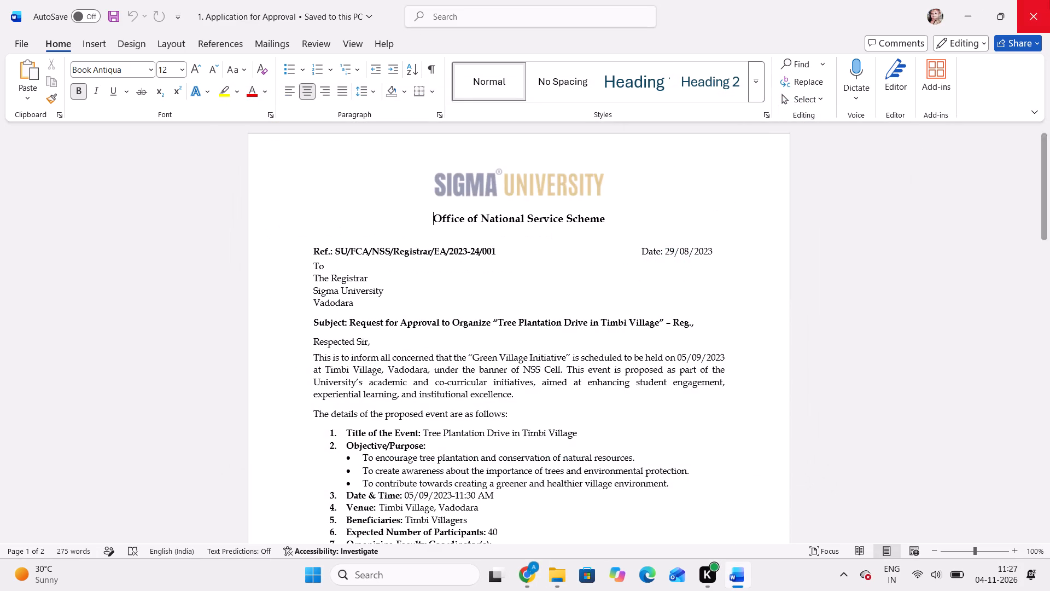
pyautogui.click(1049, 0)
# Upload both the Budget Approval and Application for Approval documents from OneDrive_2_11-4-2026 to the Tree Plantation Drive folder in OneDrive in Chrome.
pyautogui.hotkey('alt', 'Tab')
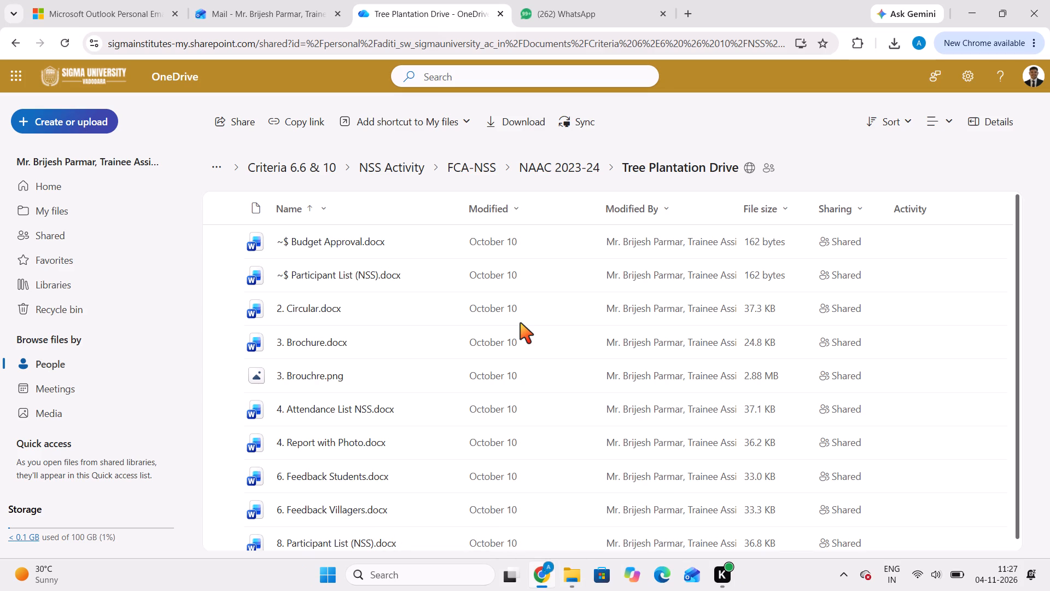
pyautogui.scroll(2, 516, 333)
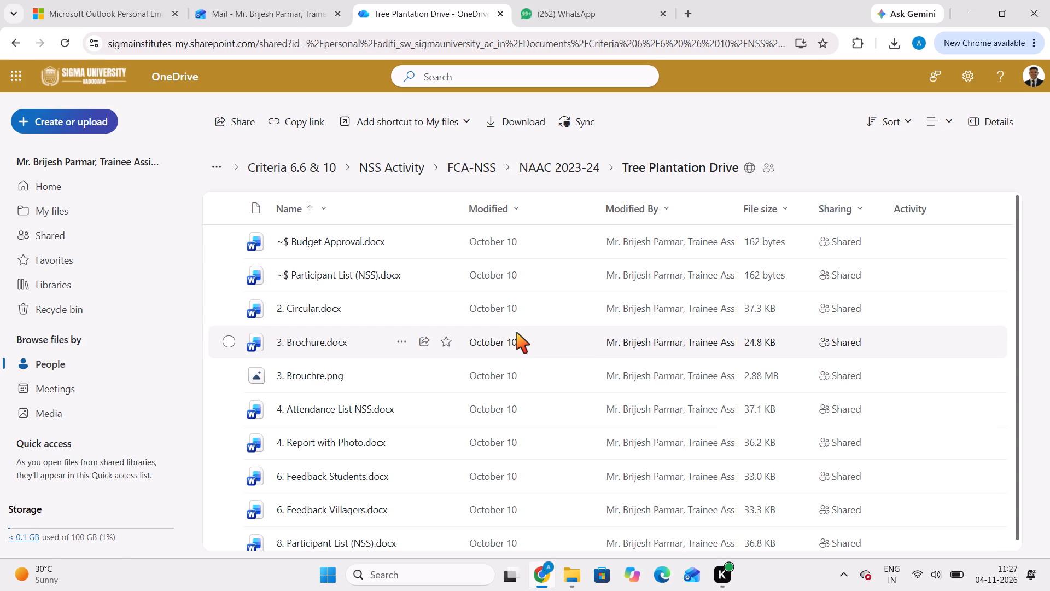
pyautogui.hotkey('alt', 'Tab')
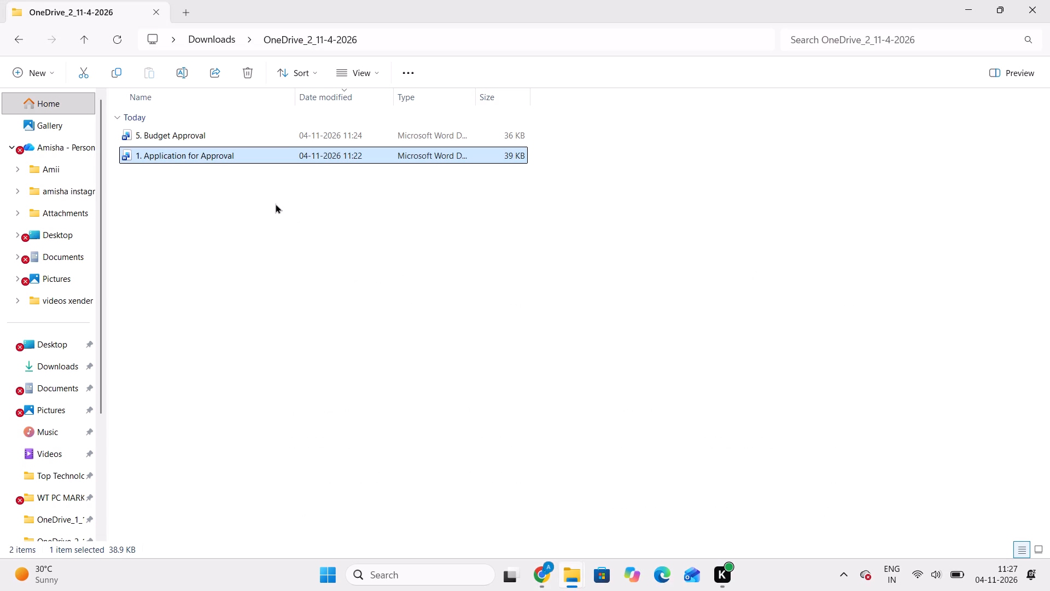
pyautogui.hotkey('ctrl', 'a')
pyautogui.moveTo(188, 144); pyautogui.dragTo(296, 215)
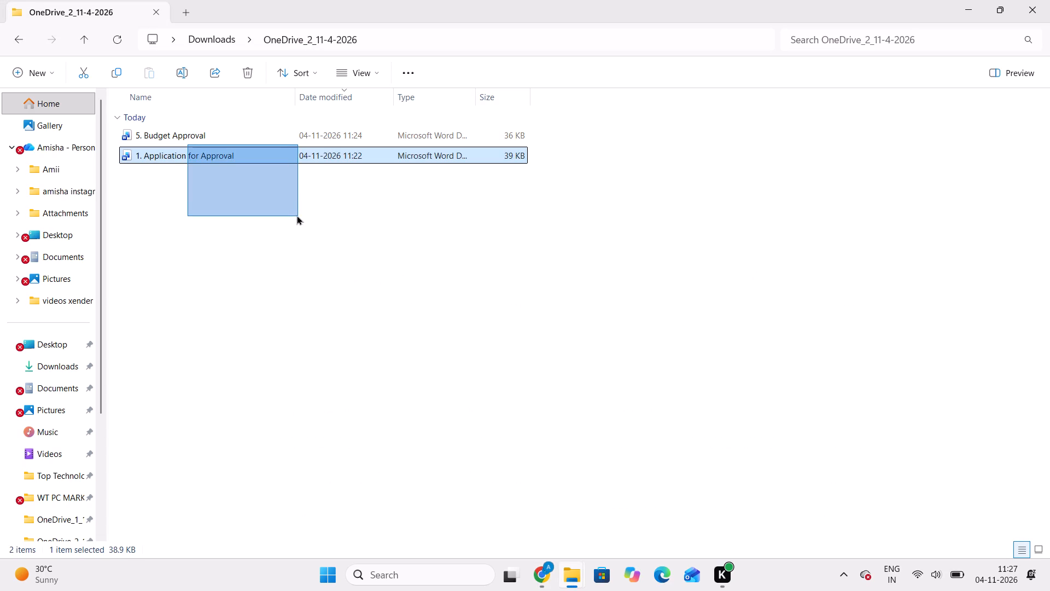
pyautogui.moveTo(296, 215); pyautogui.dragTo(257, 206)
pyautogui.click(257, 206)
pyautogui.hotkey('ctrl', 'a')
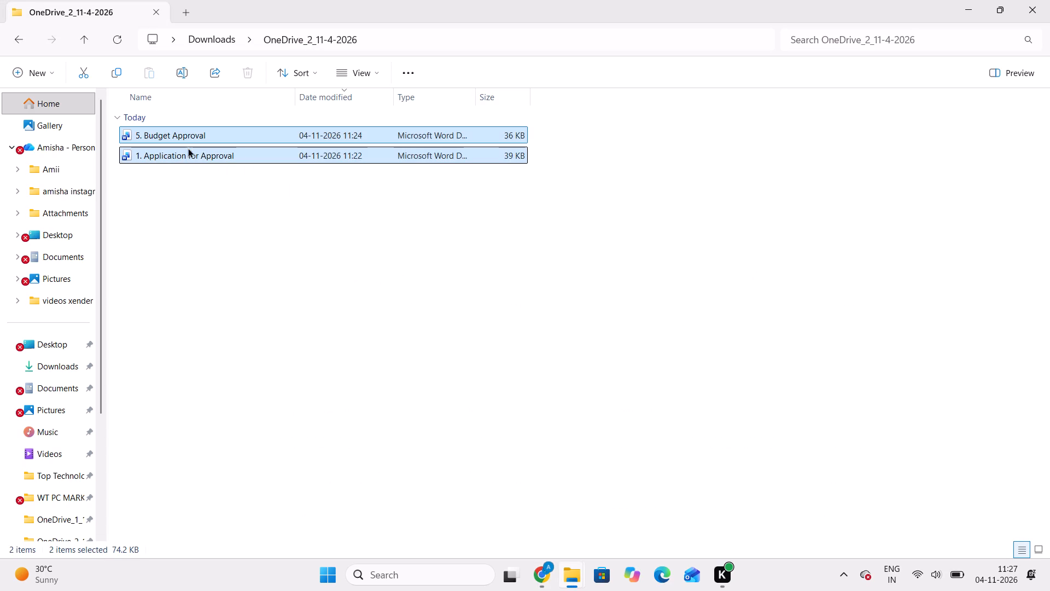
pyautogui.moveTo(188, 134); pyautogui.dragTo(283, 248)
pyautogui.hotkey('alt', 'Tab')
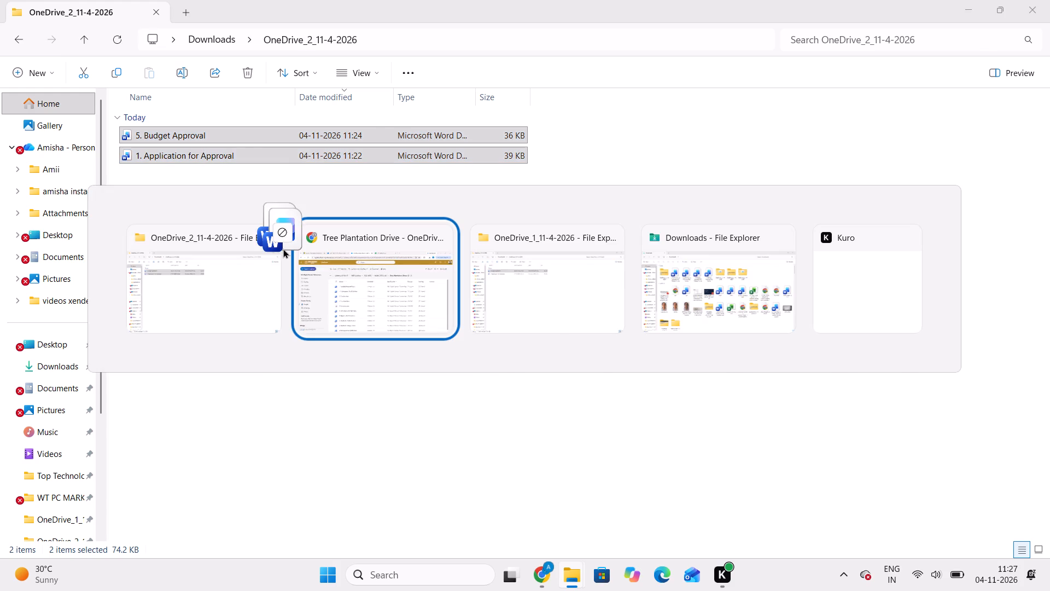
pyautogui.moveTo(283, 248); pyautogui.dragTo(441, 327)
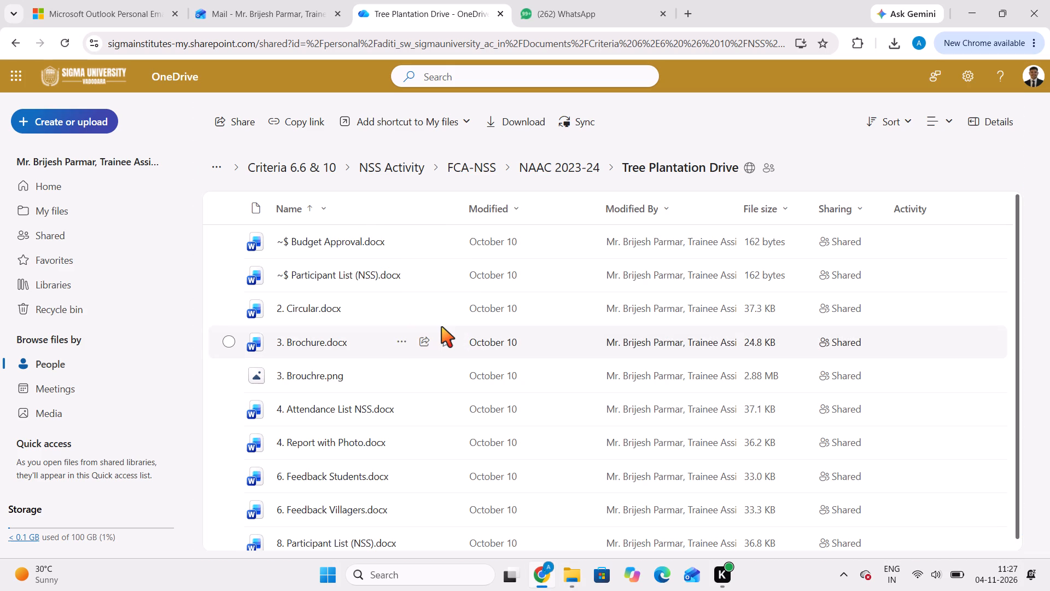
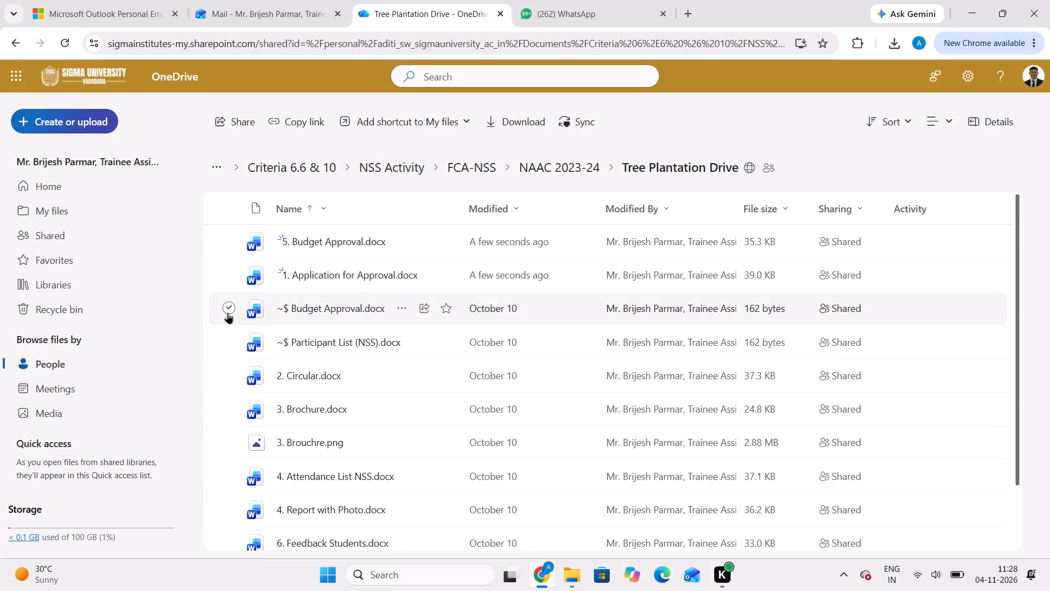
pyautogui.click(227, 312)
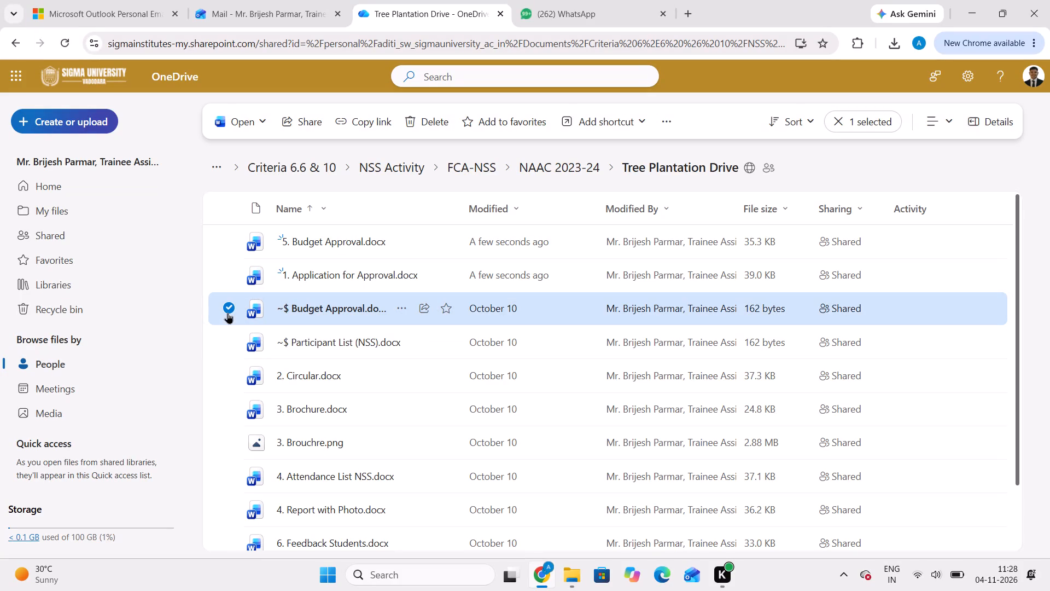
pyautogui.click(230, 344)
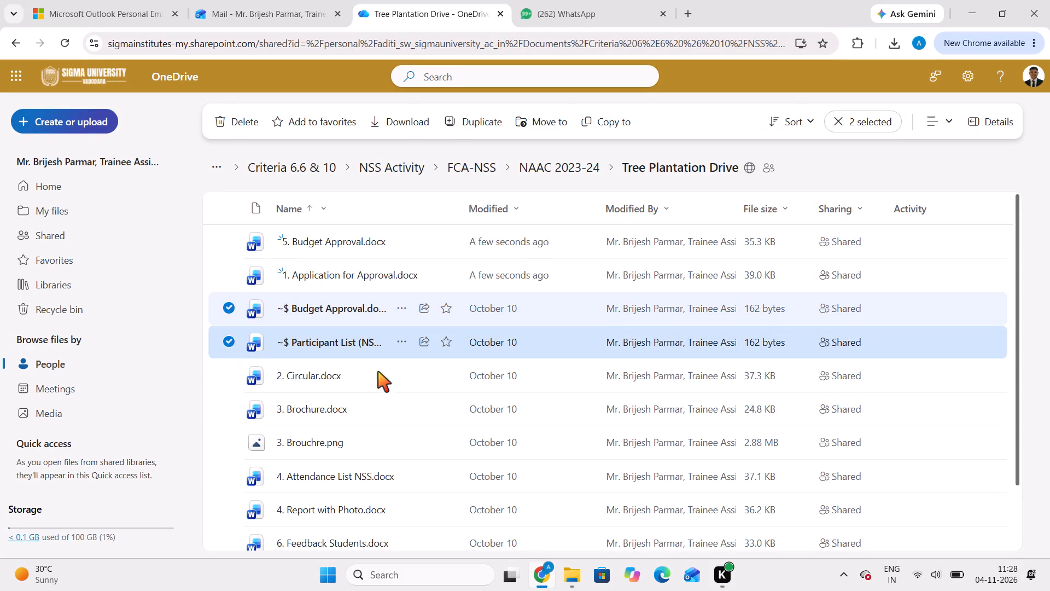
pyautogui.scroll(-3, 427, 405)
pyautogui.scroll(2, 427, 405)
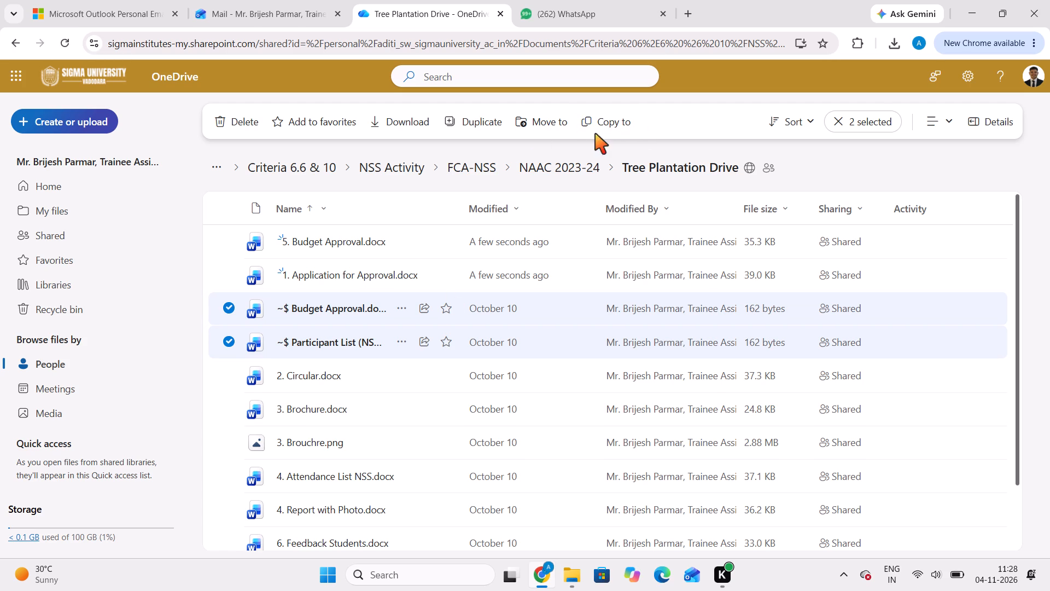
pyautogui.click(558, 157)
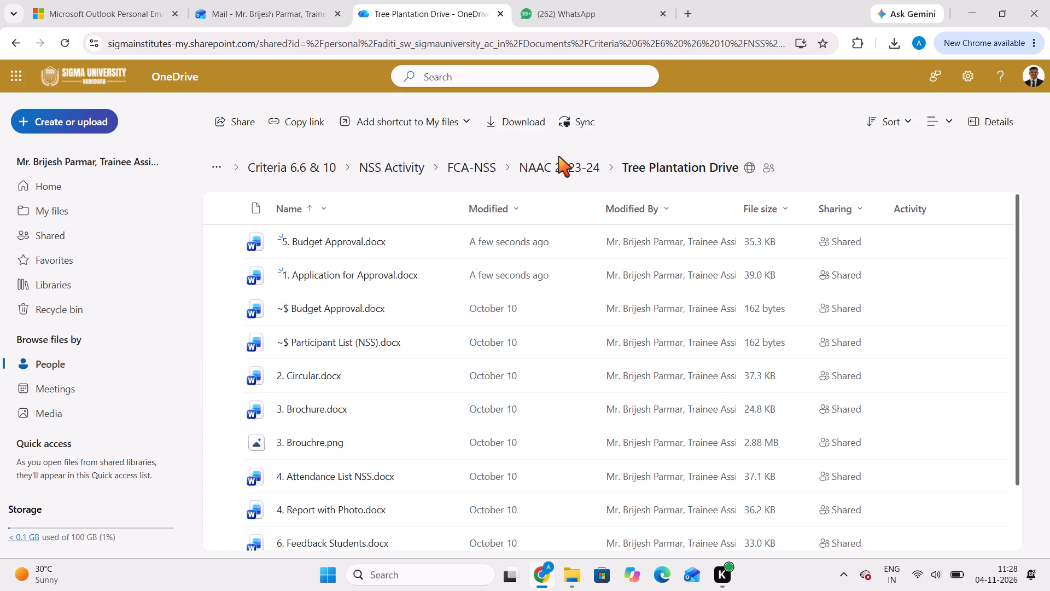
# Download the Application for Approval and Budget Approval documents from the Green Village Initiative folder under FCA-NSS, NAAC 2024-25.
pyautogui.click(559, 163)
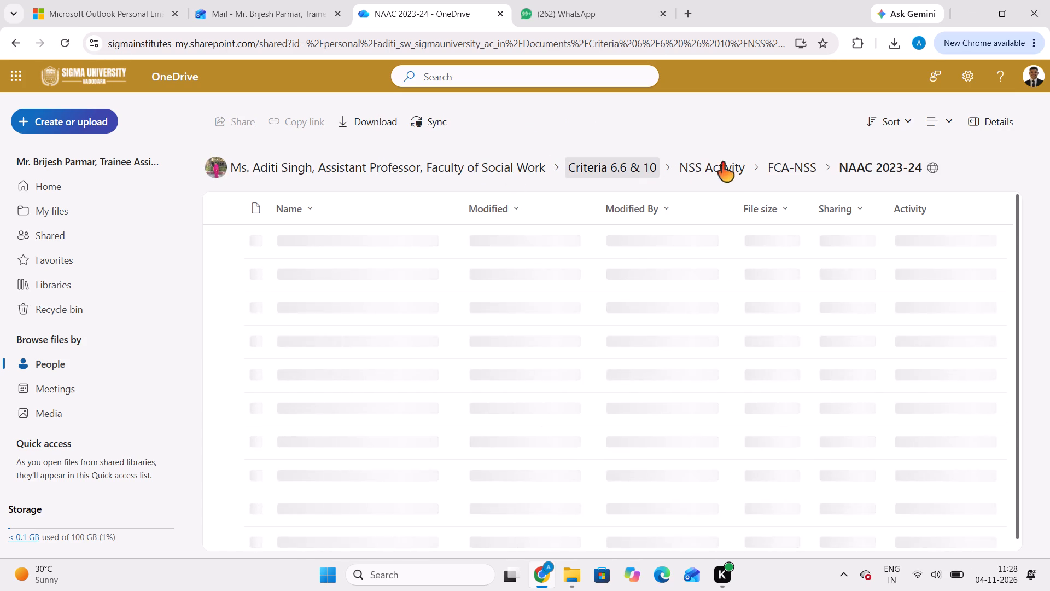
pyautogui.click(797, 161)
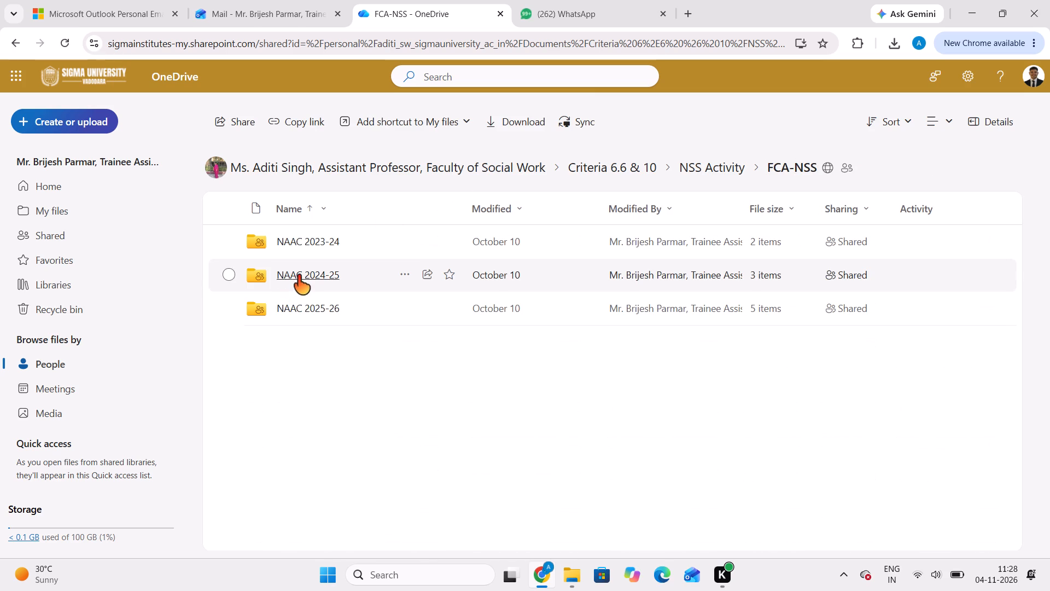
pyautogui.click(297, 275)
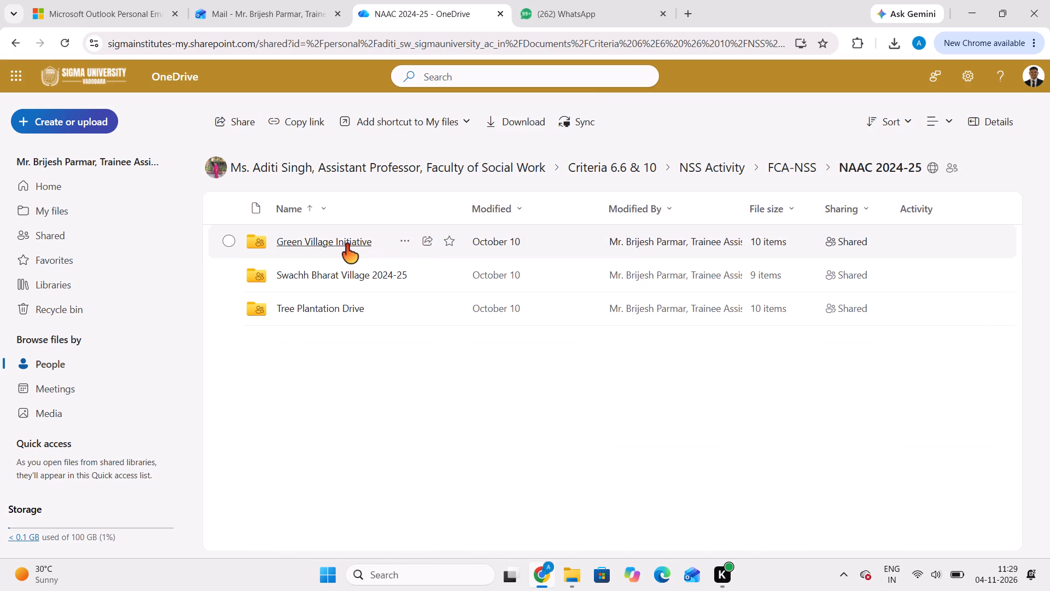
pyautogui.click(346, 244)
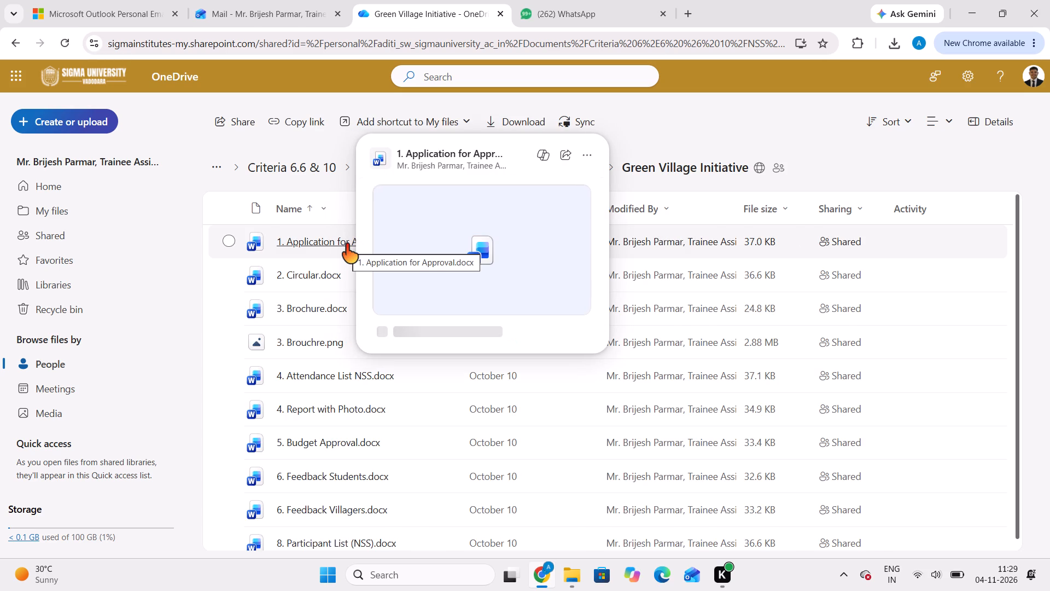
pyautogui.click(229, 239)
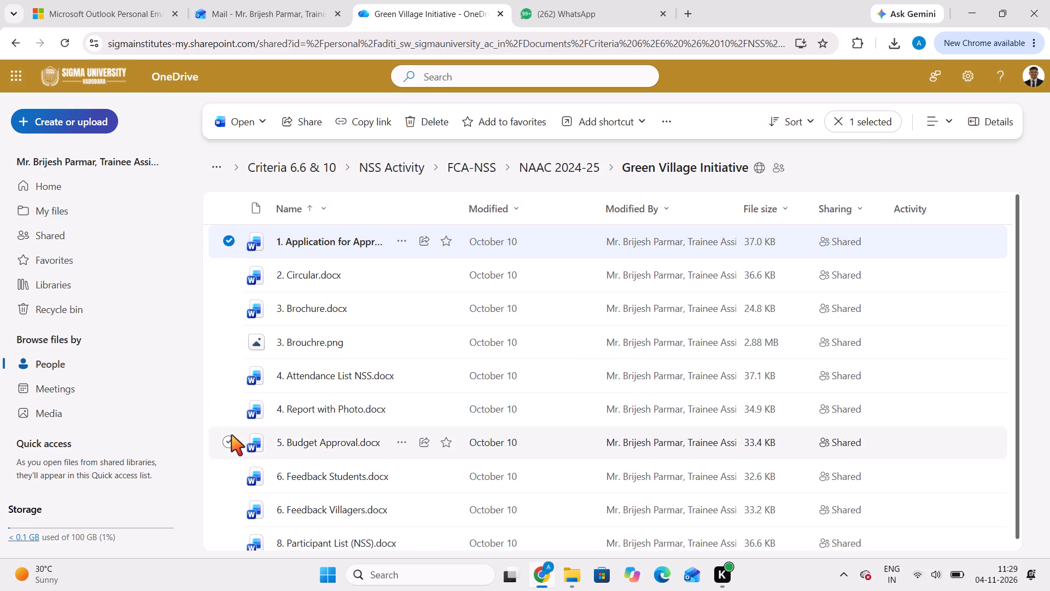
pyautogui.click(232, 445)
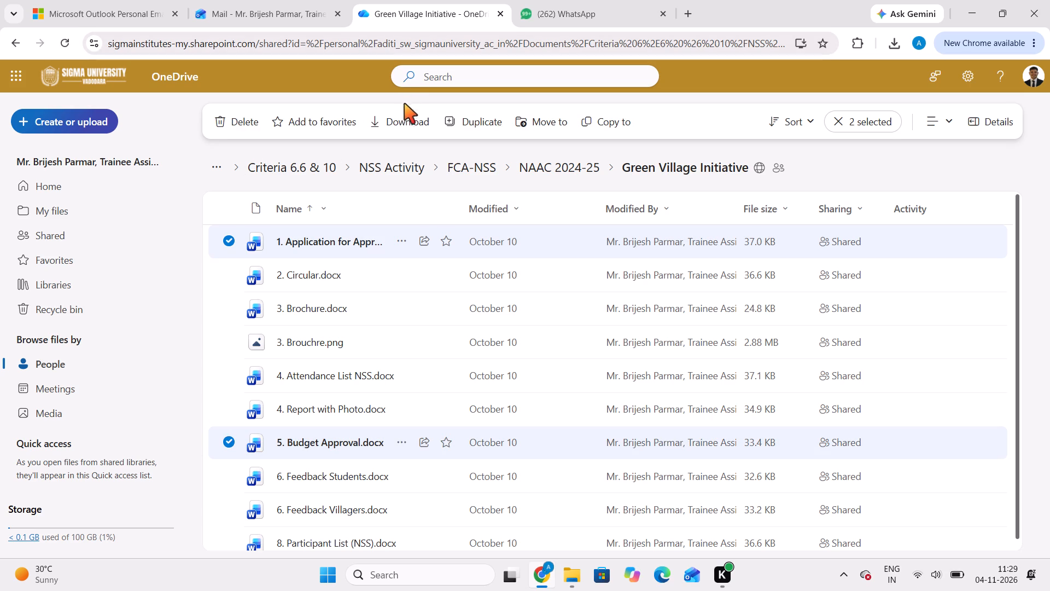
pyautogui.click(402, 115)
# In File Explorer, rename the OneDrive_1_11-4-2026 folder in Downloads as aazaza.
pyautogui.hotkey('alt', 'Tab')
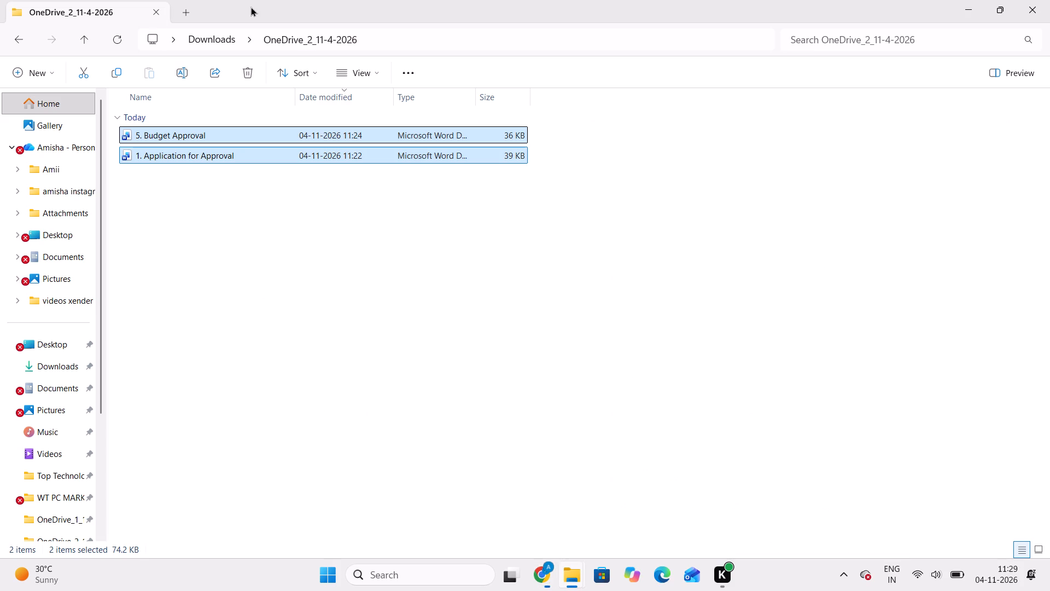
pyautogui.click(216, 40)
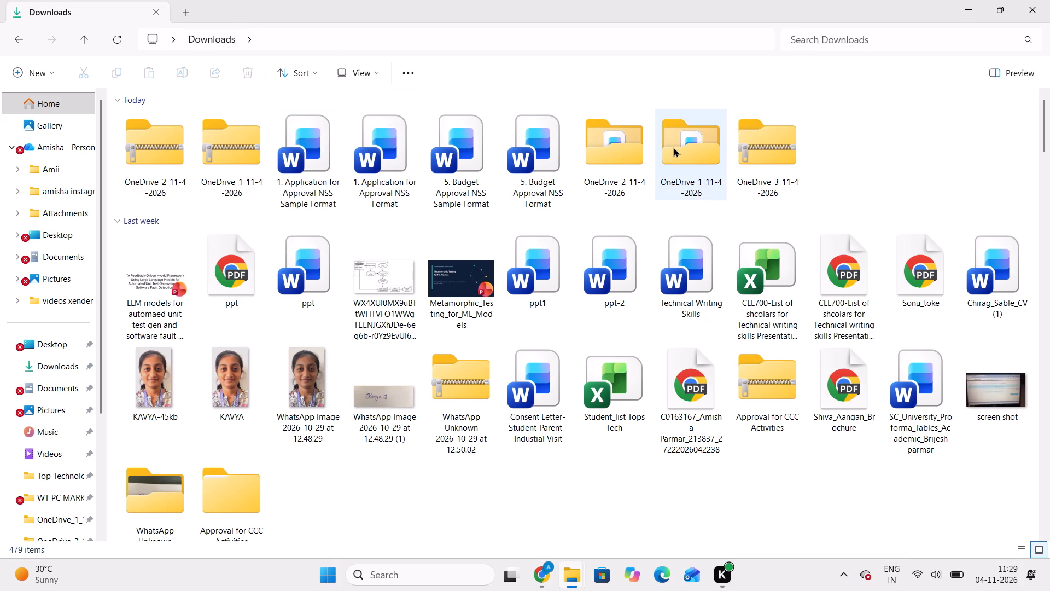
pyautogui.click(673, 147)
pyautogui.hotkey('shift', 'Left')
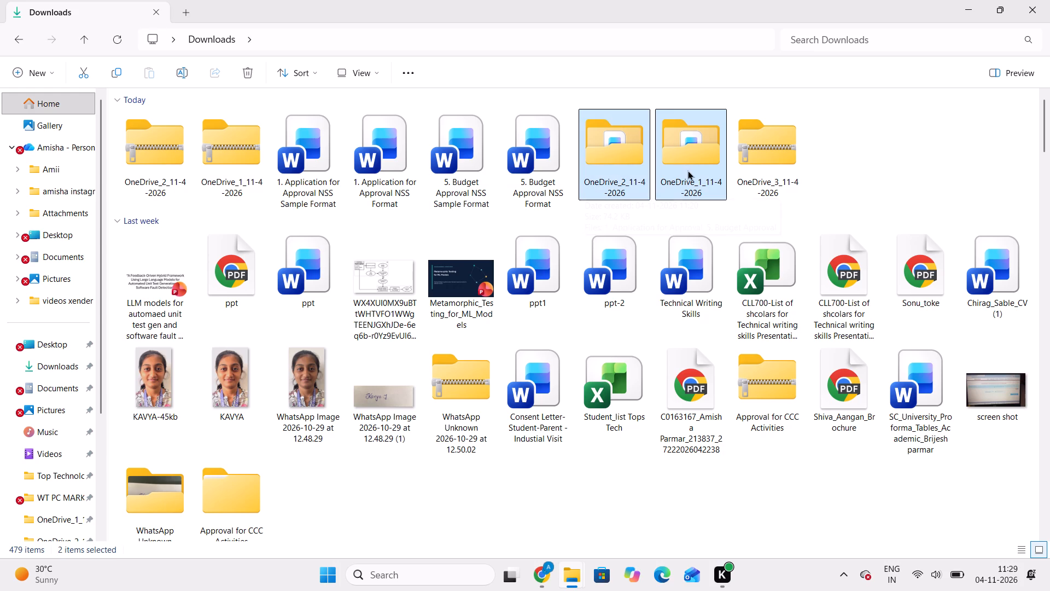
pyautogui.click(692, 184)
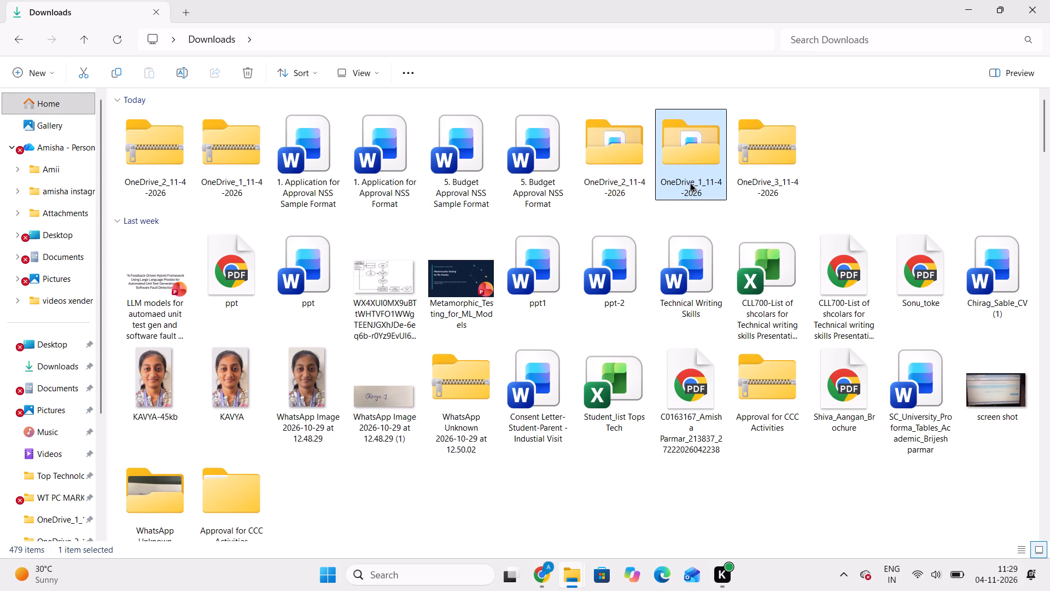
pyautogui.click(690, 182)
pyautogui.write('aazaza')
pyautogui.press('Return')
# Delete the OneDrive_2_11-4-2026 folder and the zipped OneDrive_1_11-4-2026 and OneDrive_2_11-4-2026 archives from Downloads.
pyautogui.click(631, 169)
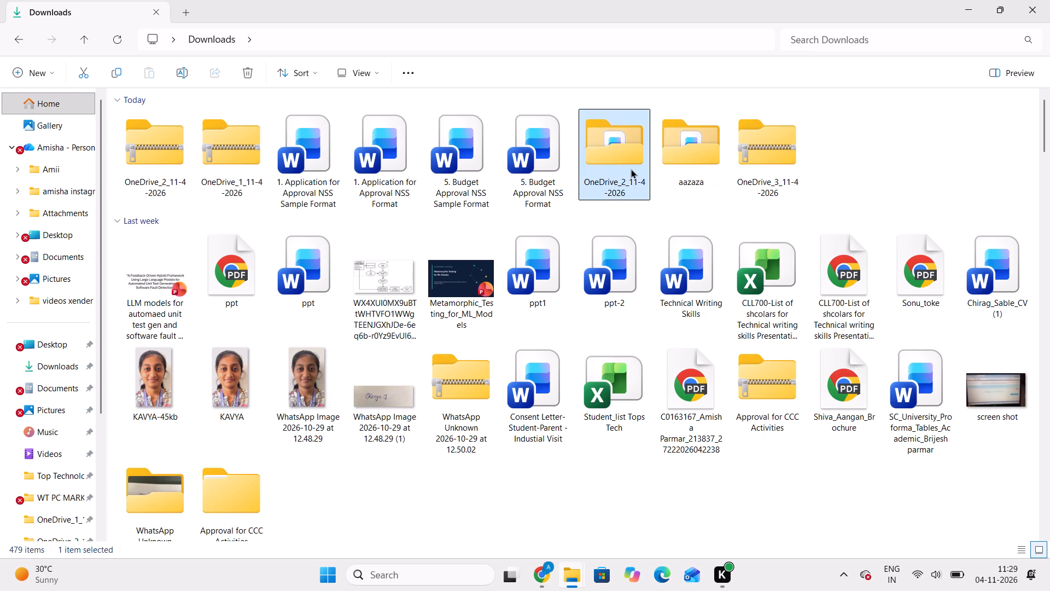
pyautogui.press('Delete')
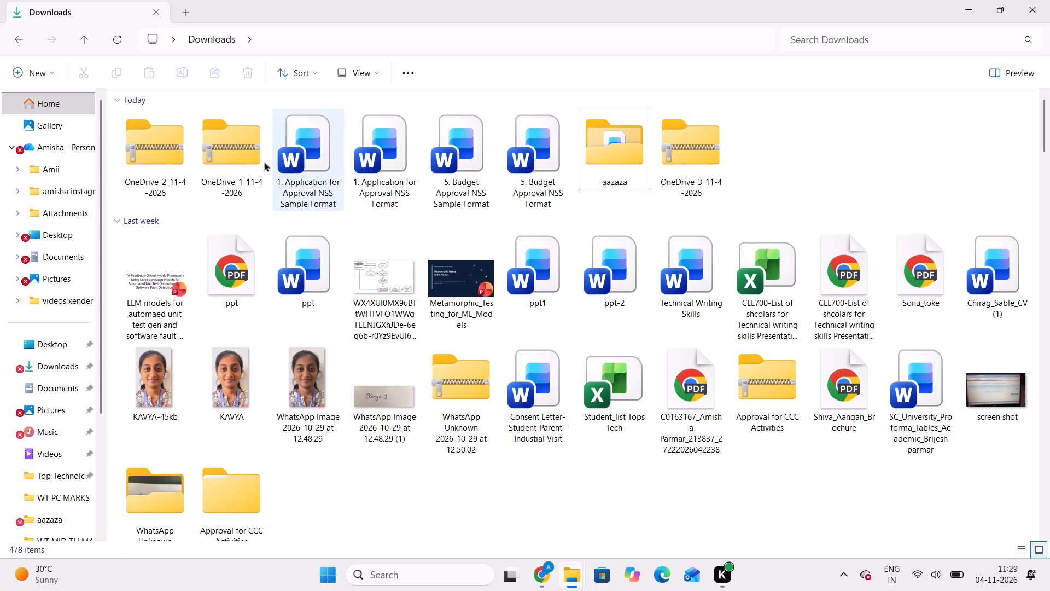
pyautogui.click(237, 165)
pyautogui.hotkey('shift', 'Left')
pyautogui.press('Delete')
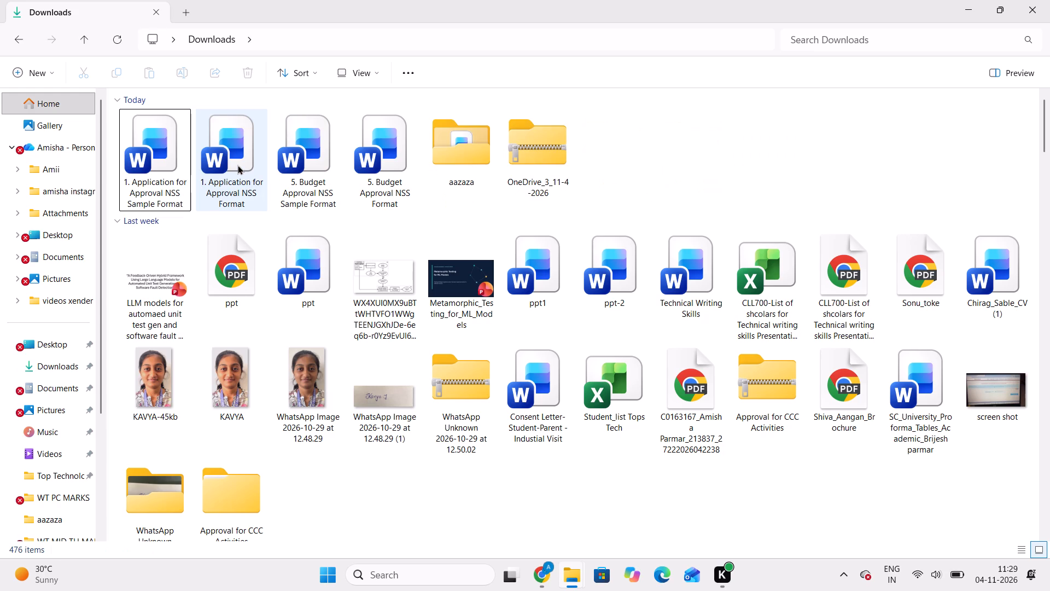
# Extract the OneDrive_3_11-4-2026 archive in Downloads to its default destination folder.
pyautogui.click(559, 164)
pyautogui.rightClick(559, 164)
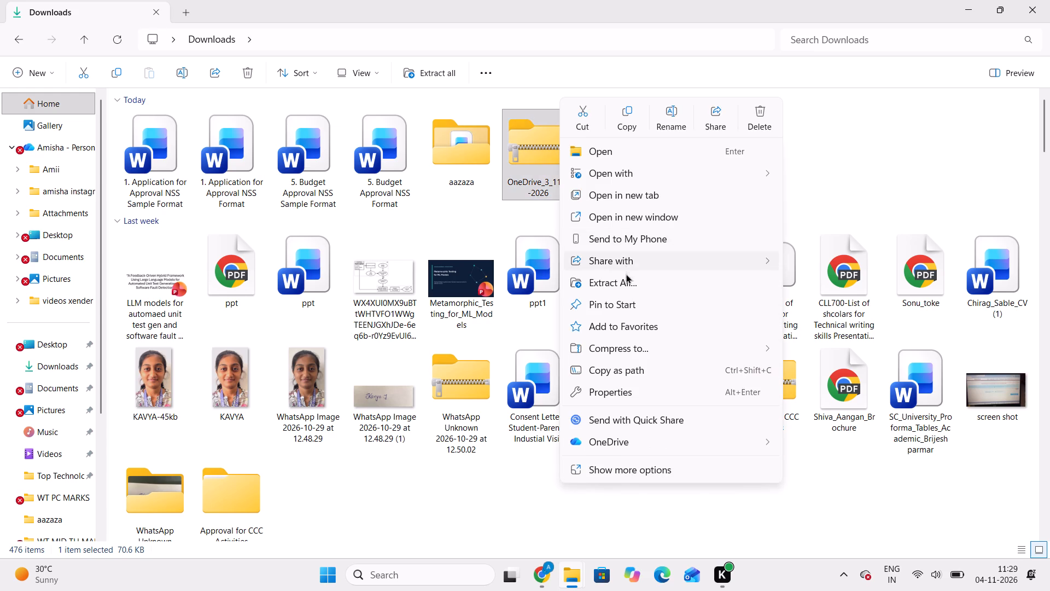
pyautogui.click(626, 286)
pyautogui.press('Return')
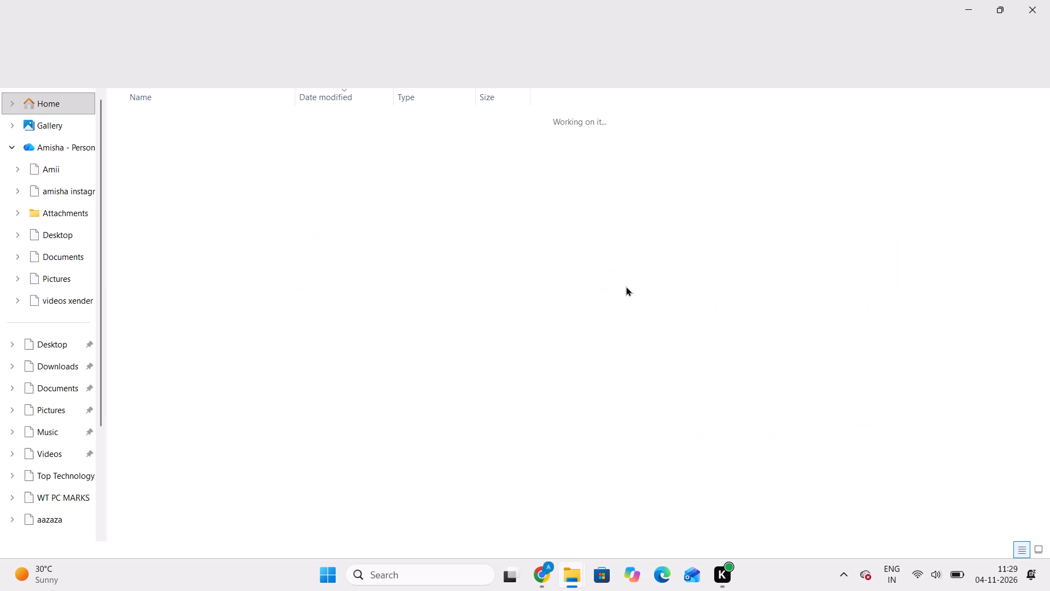
# Open the extracted Application for Approval document in Word, enable editing, and review it down to the signature blocks.
pyautogui.press('Down')
pyautogui.press('Up')
pyautogui.press('Return')
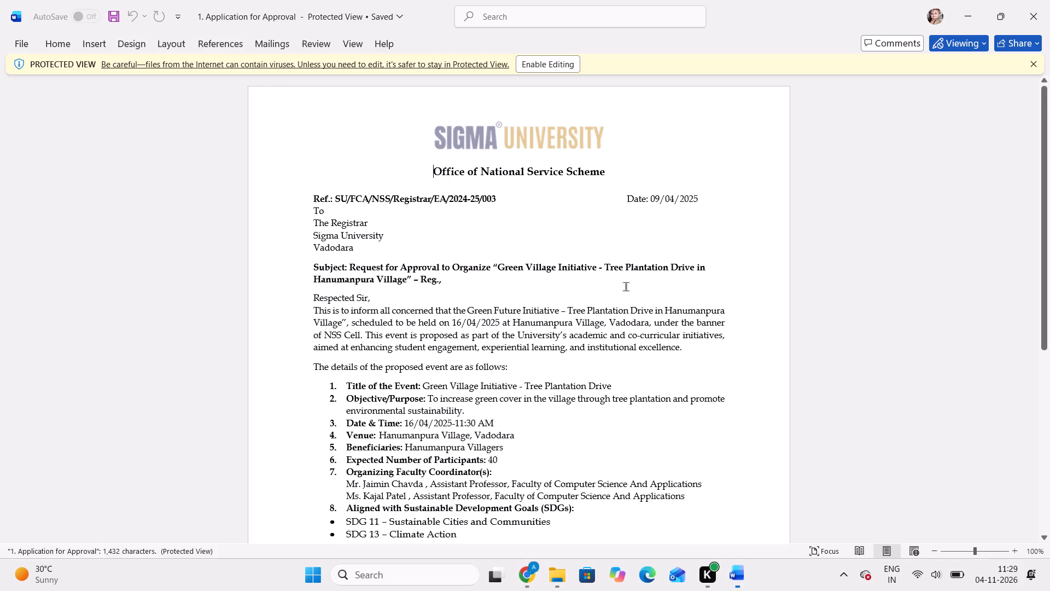
pyautogui.click(549, 66)
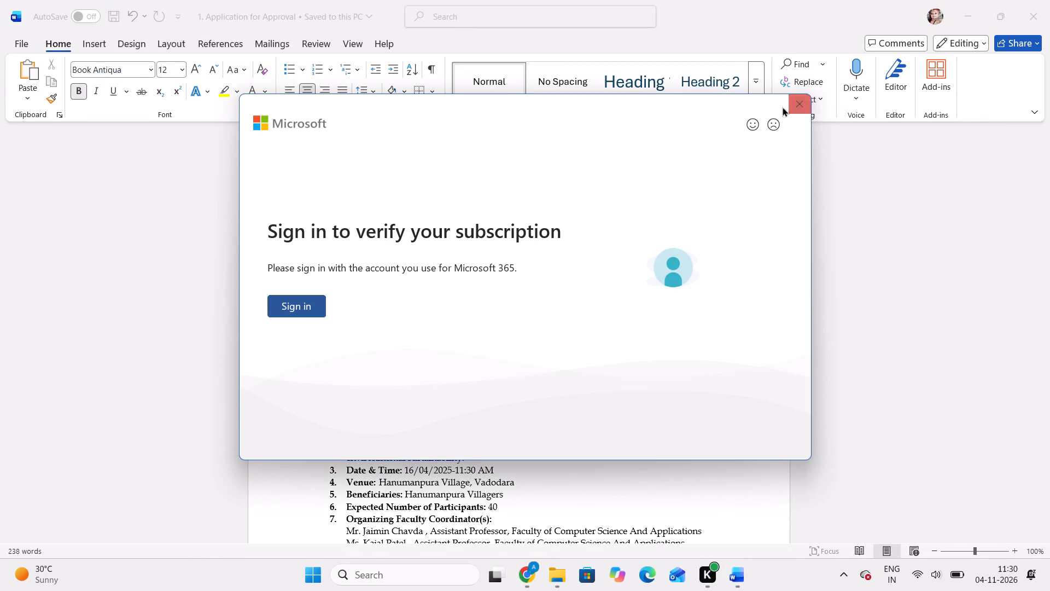
pyautogui.click(792, 102)
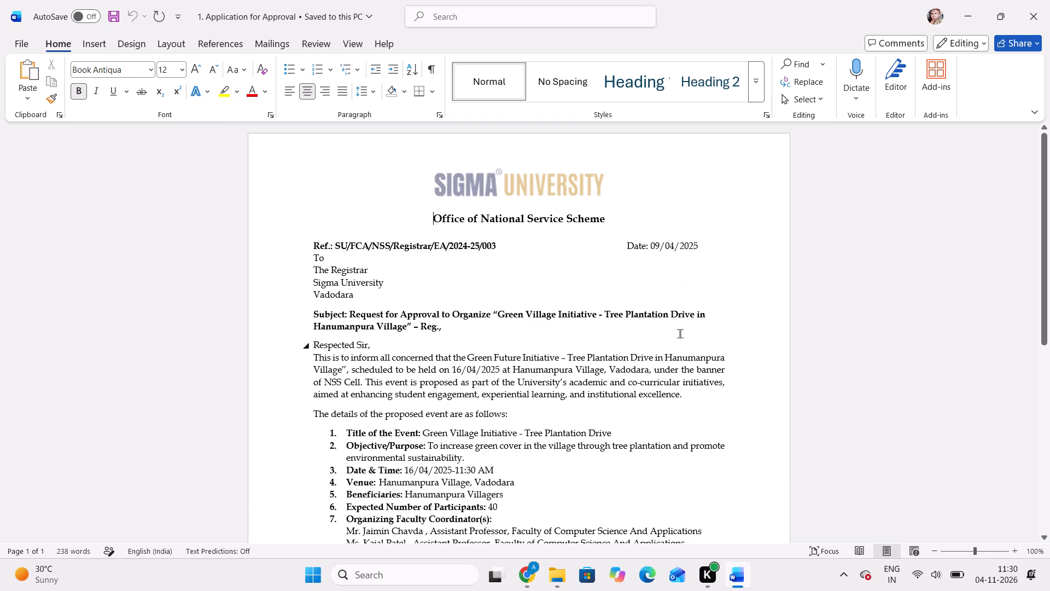
pyautogui.scroll(-1, 680, 333)
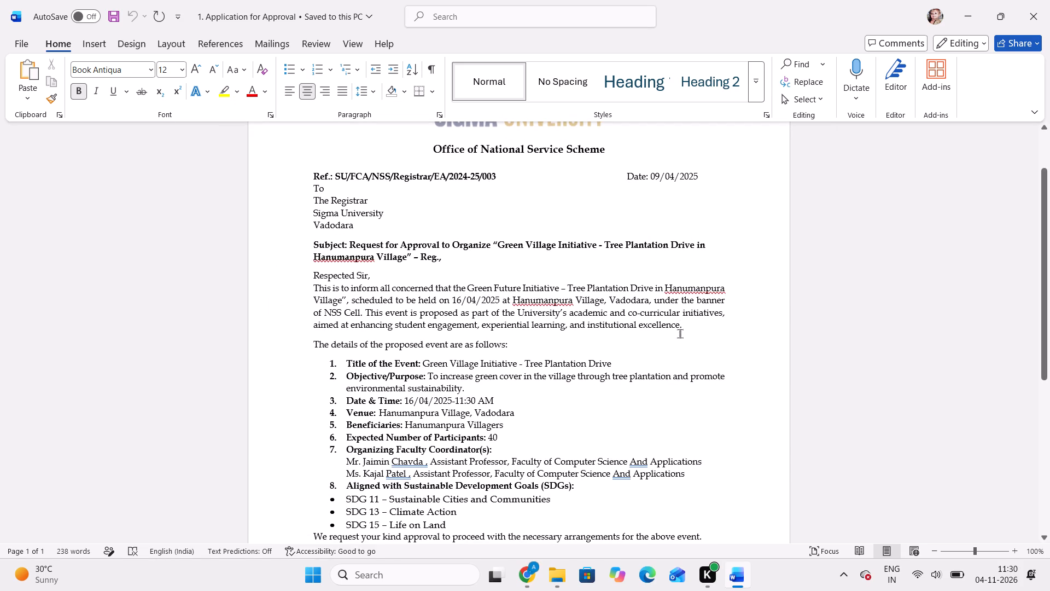
pyautogui.scroll(-1, 680, 333)
pyautogui.scroll(-1, 601, 381)
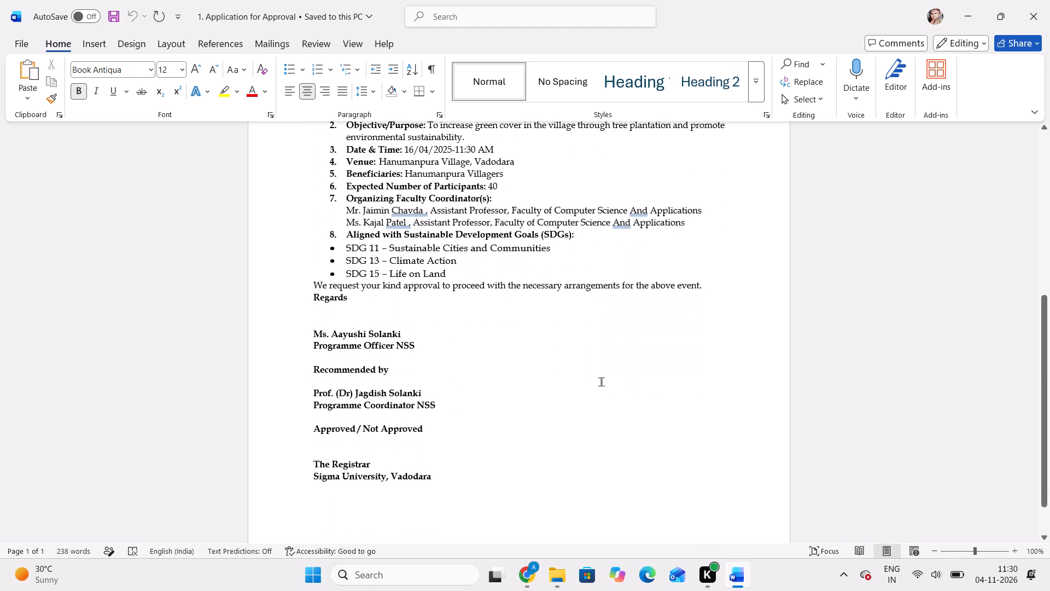
# Copy the complete signature block, through the Registrar lines, from the Swachh Bharat Application for Approval in the aazaza folder.
pyautogui.hotkey('alt', 'Tab')
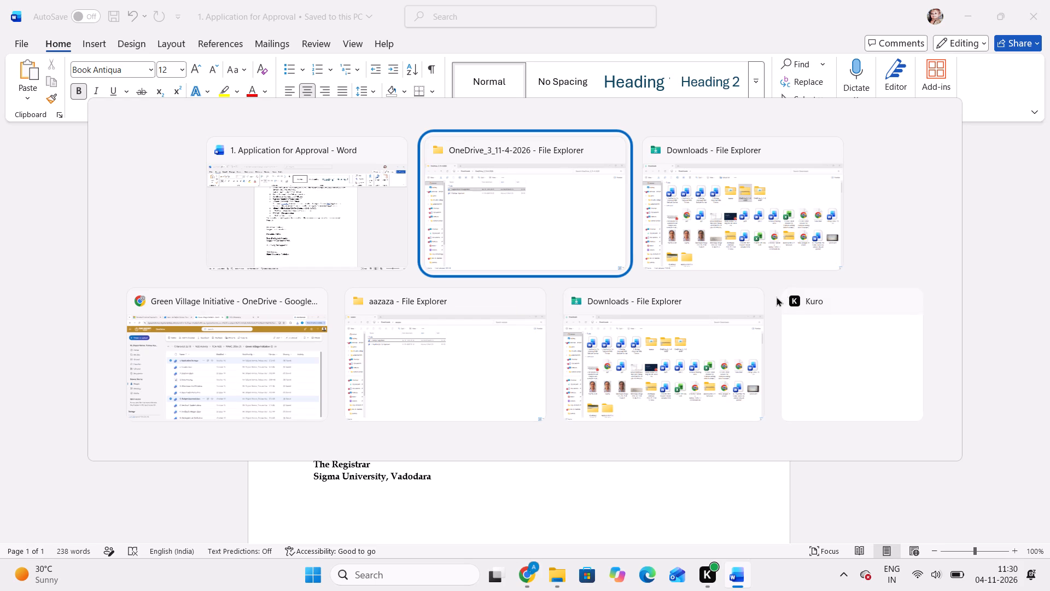
pyautogui.keyDown('alt'); pyautogui.click(762, 297); pyautogui.keyUp('alt')
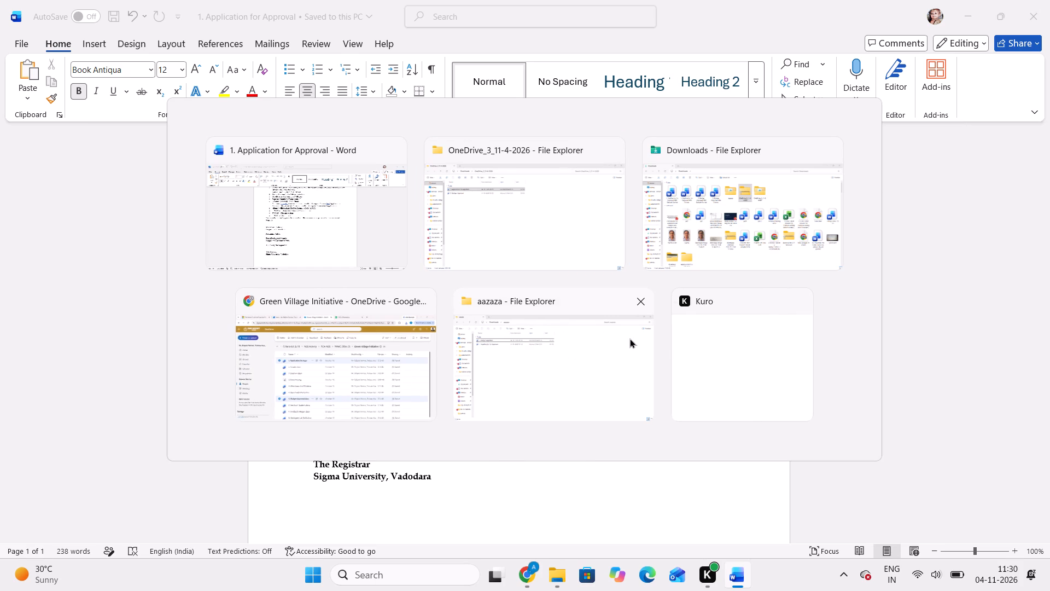
pyautogui.keyDown('alt'); pyautogui.click(629, 338); pyautogui.keyUp('alt')
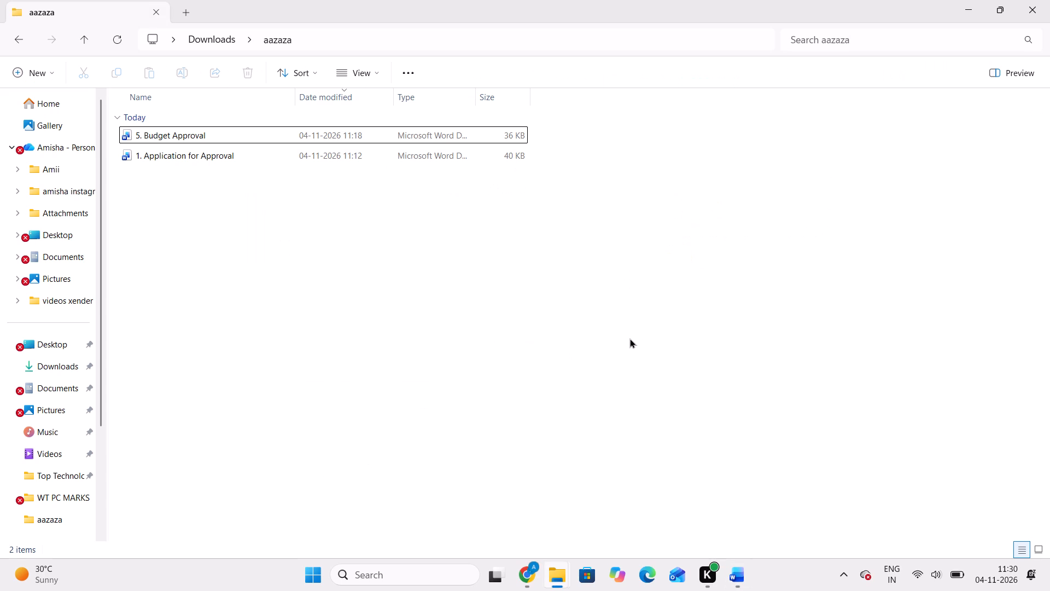
pyautogui.doubleClick(168, 157)
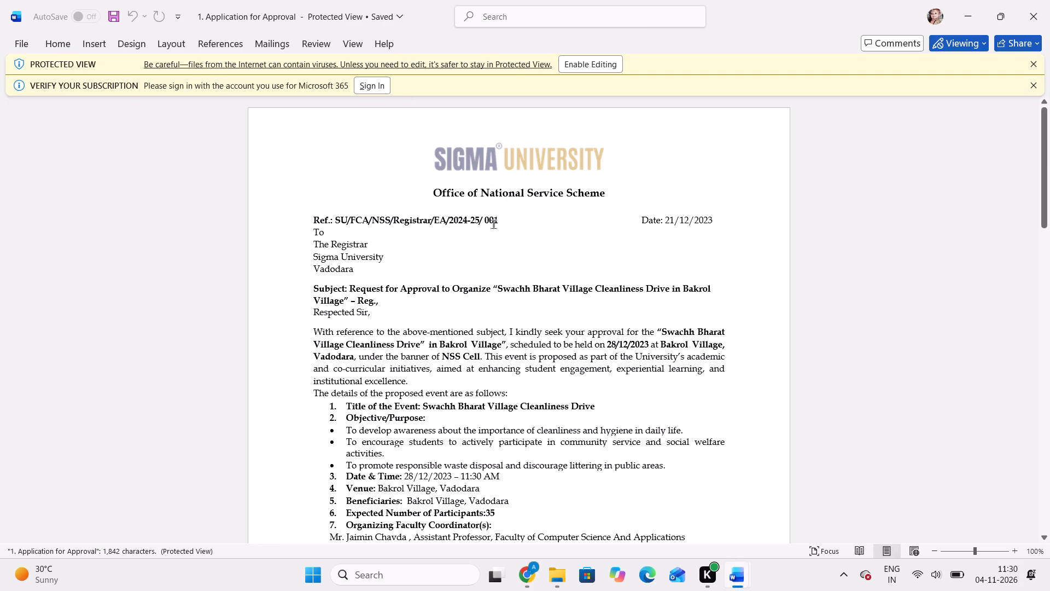
pyautogui.scroll(-1, 493, 224)
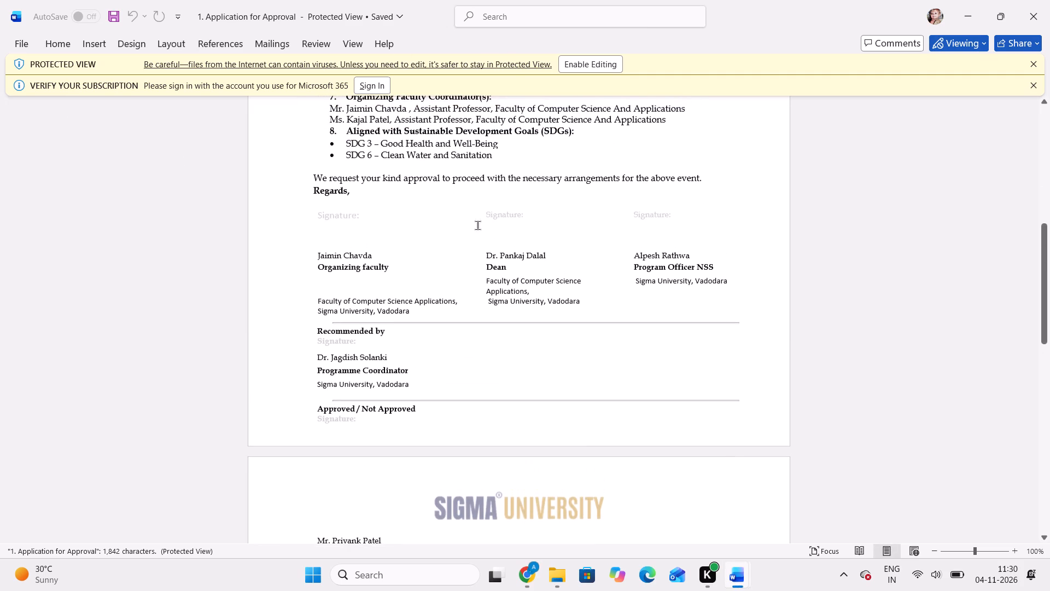
pyautogui.click(316, 217)
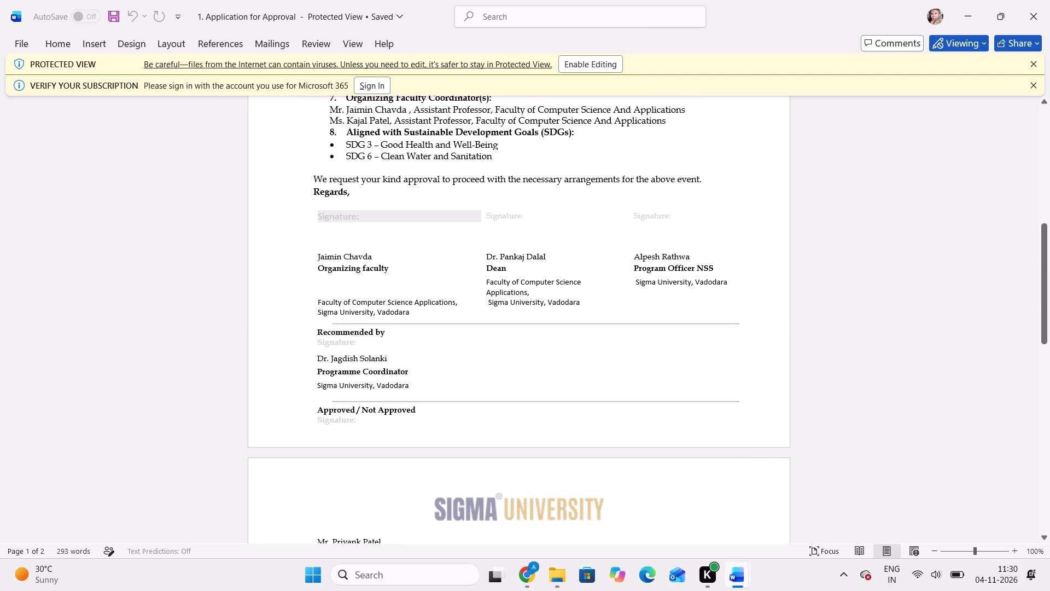
pyautogui.click(345, 233)
pyautogui.moveTo(322, 217); pyautogui.dragTo(496, 581)
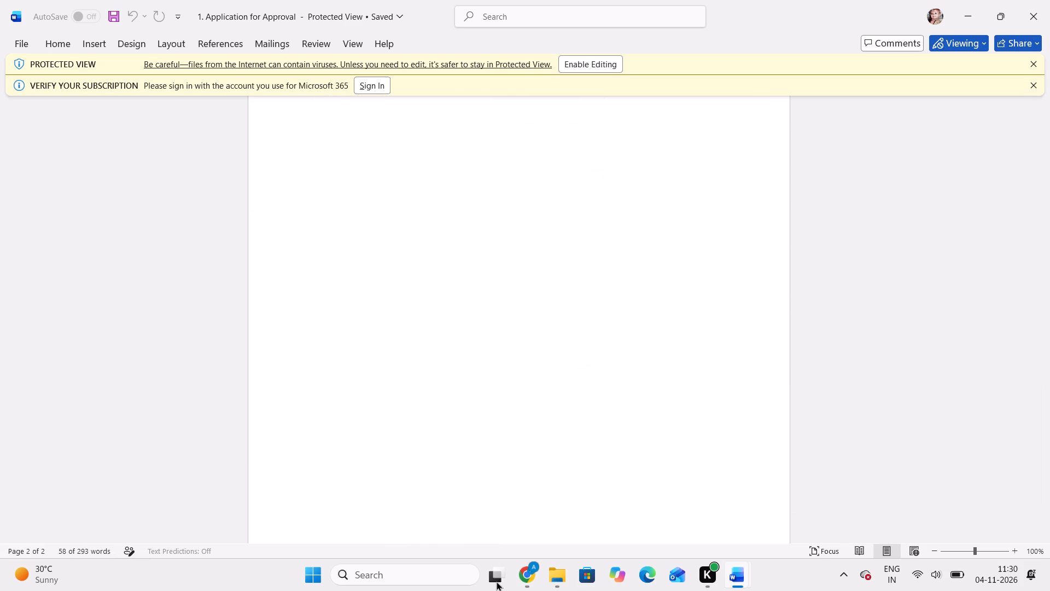
pyautogui.scroll(1, 569, 431)
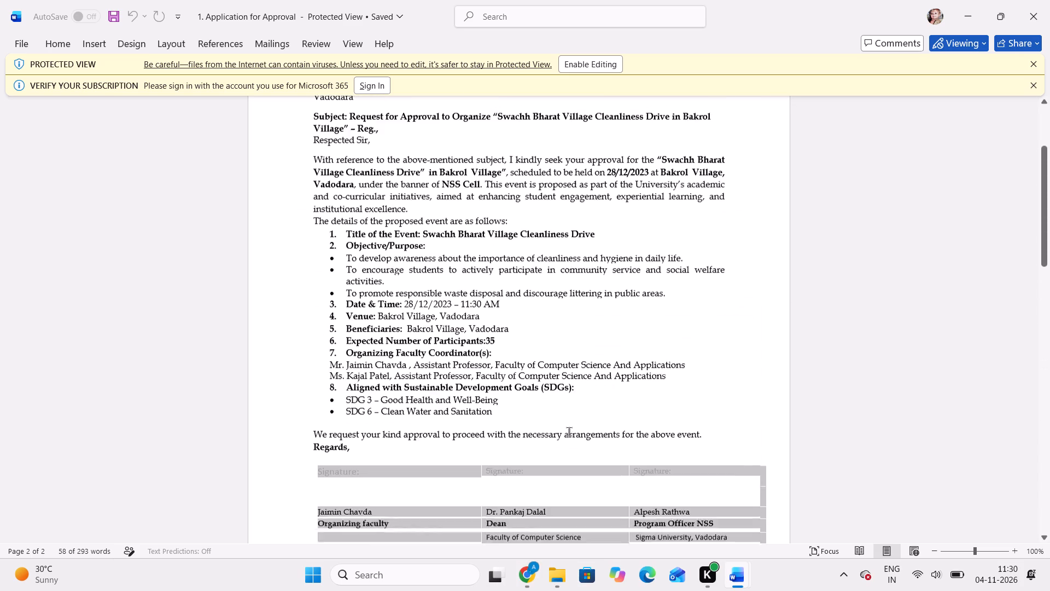
pyautogui.scroll(1, 569, 431)
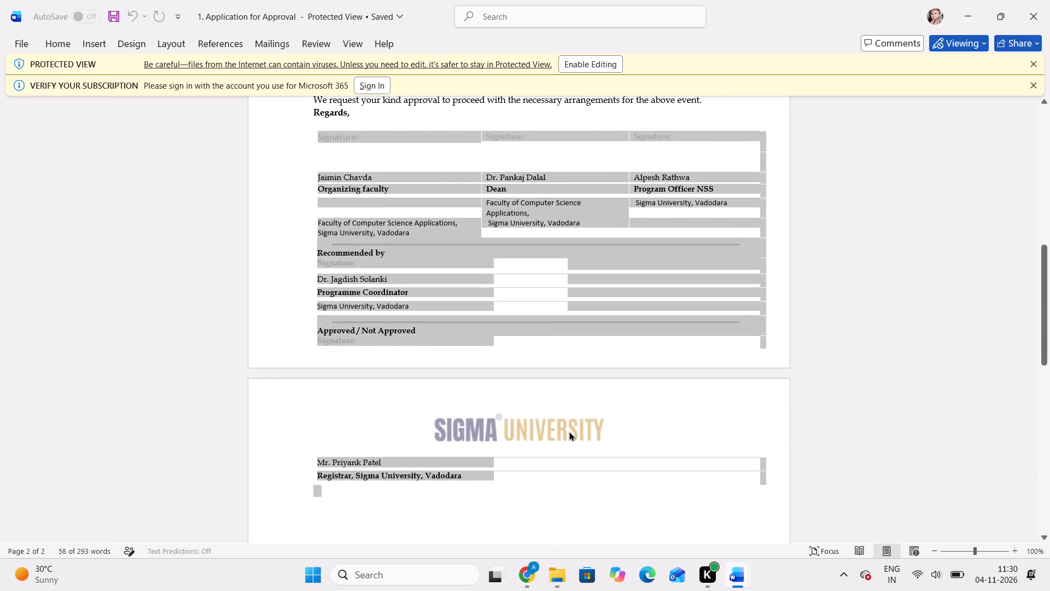
pyautogui.hotkey('ctrl', 'c')
# Replace the old sign-off block below Regards in the Green Village Initiative application with the copied signature block, choosing a paste formatting option.
pyautogui.hotkey('alt', 'Tab')
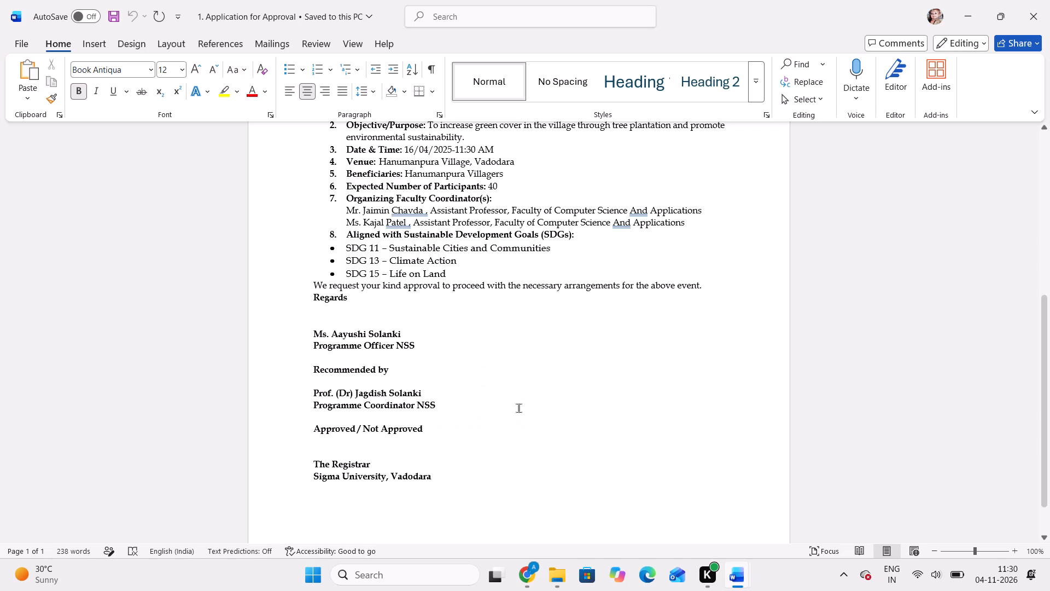
pyautogui.moveTo(317, 332); pyautogui.dragTo(416, 430)
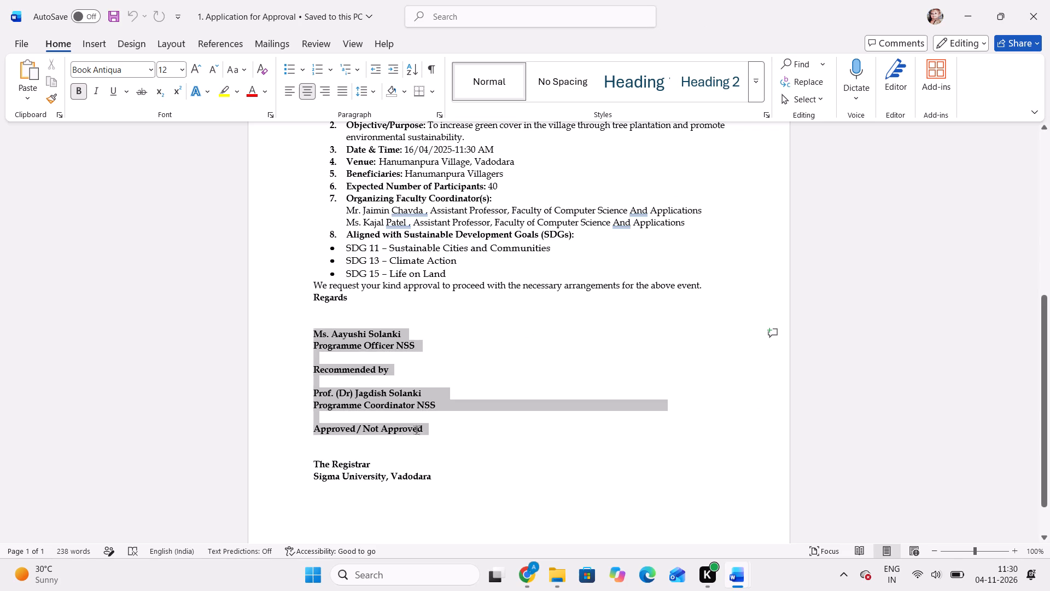
pyautogui.moveTo(416, 430); pyautogui.dragTo(436, 475)
pyautogui.hotkey('ctrl', 'v')
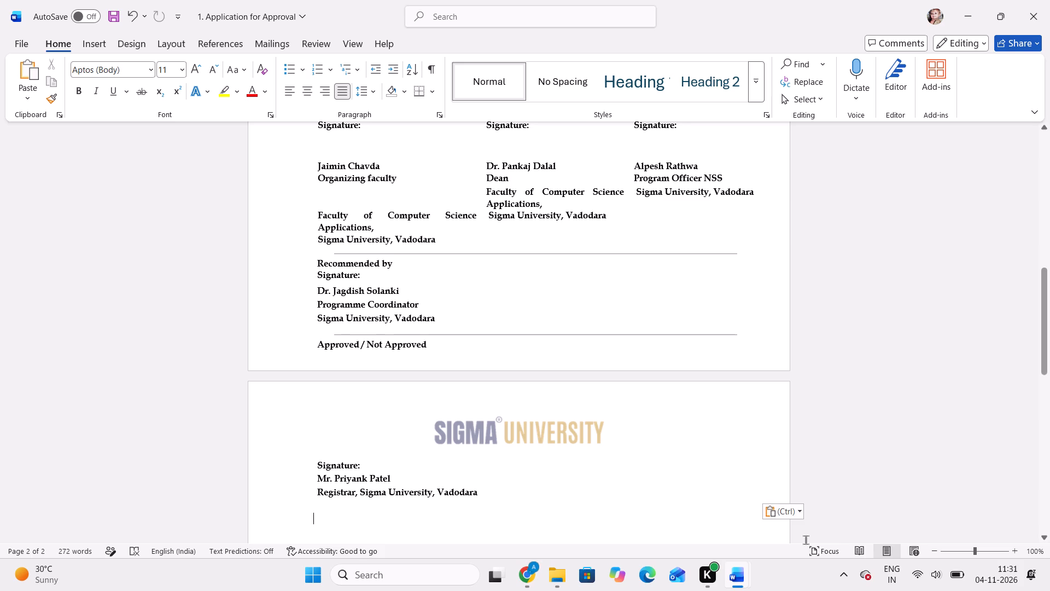
pyautogui.click(784, 512)
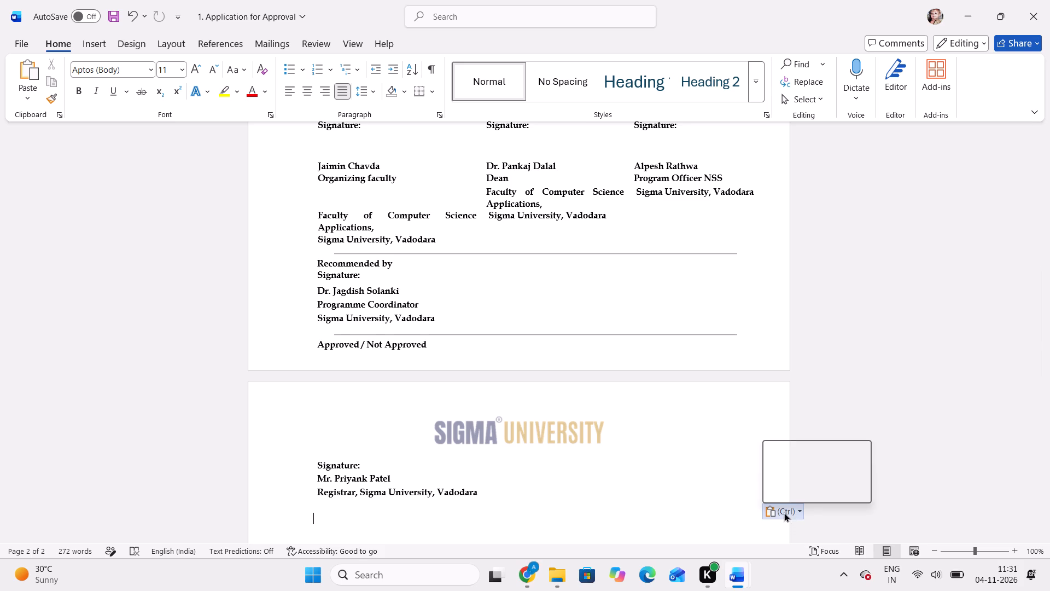
pyautogui.click(859, 471)
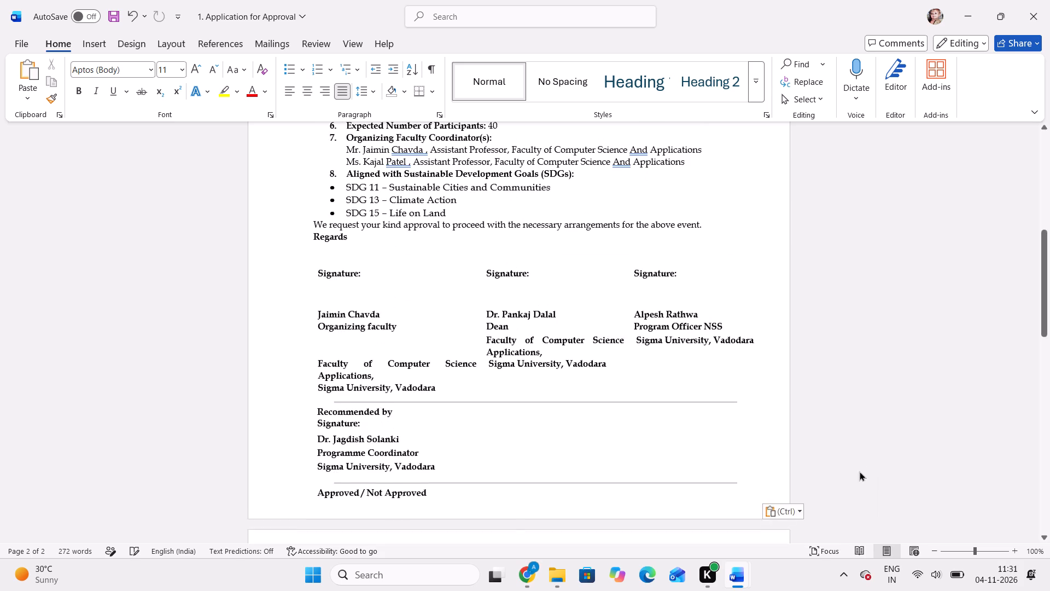
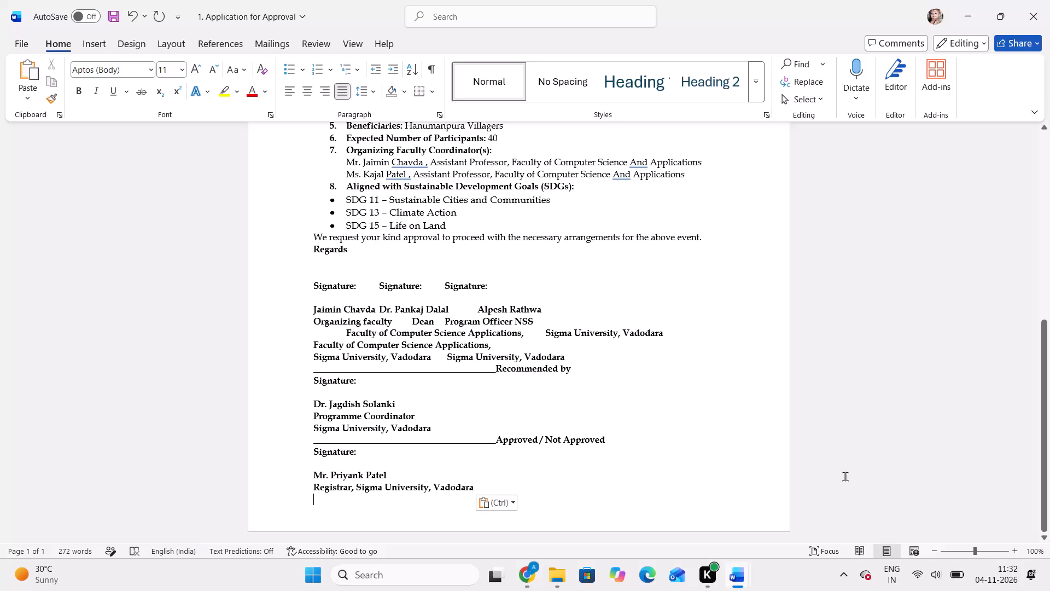
# Undo the last signature block paste in the Green Village Initiative application.
pyautogui.hotkey('ctrl', 'z')
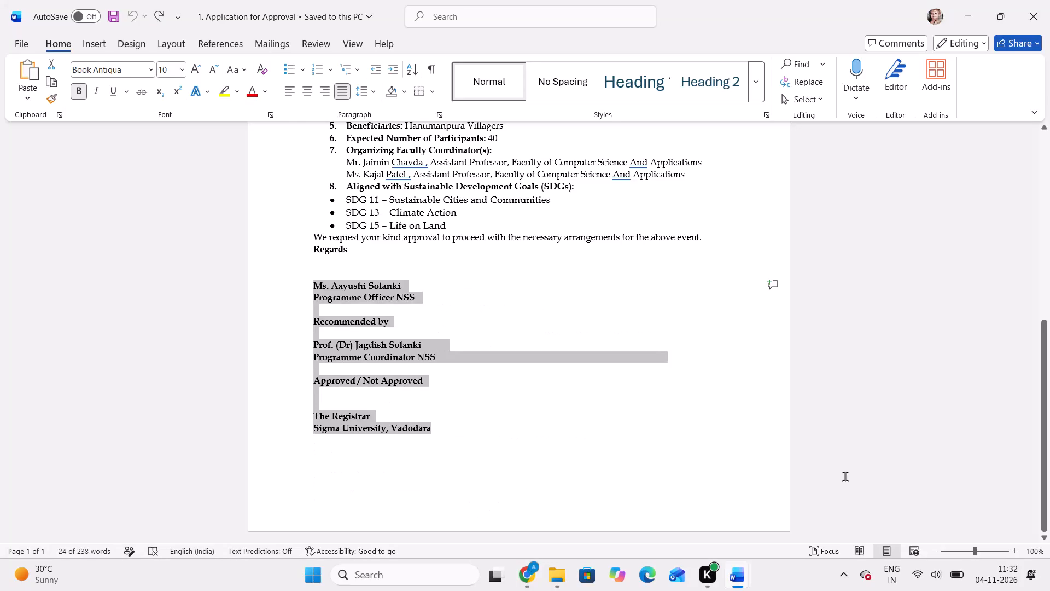
# Enable editing in the Swachh Bharat Application for Approval and copy its complete signature table, from the first Signature row through the Registrar line.
pyautogui.hotkey('alt', 'Tab')
pyautogui.click(682, 317)
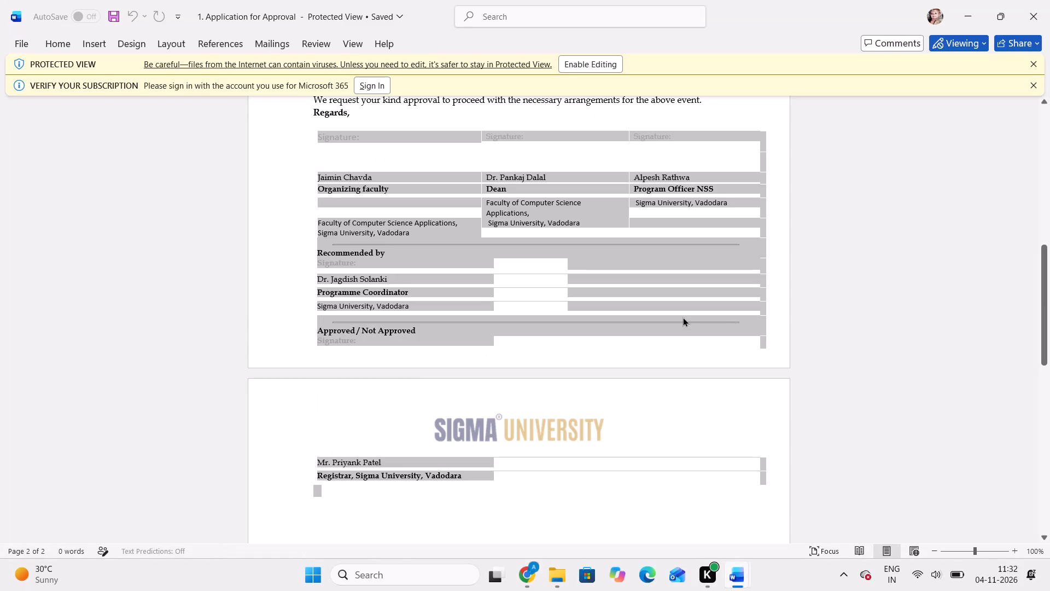
pyautogui.click(587, 62)
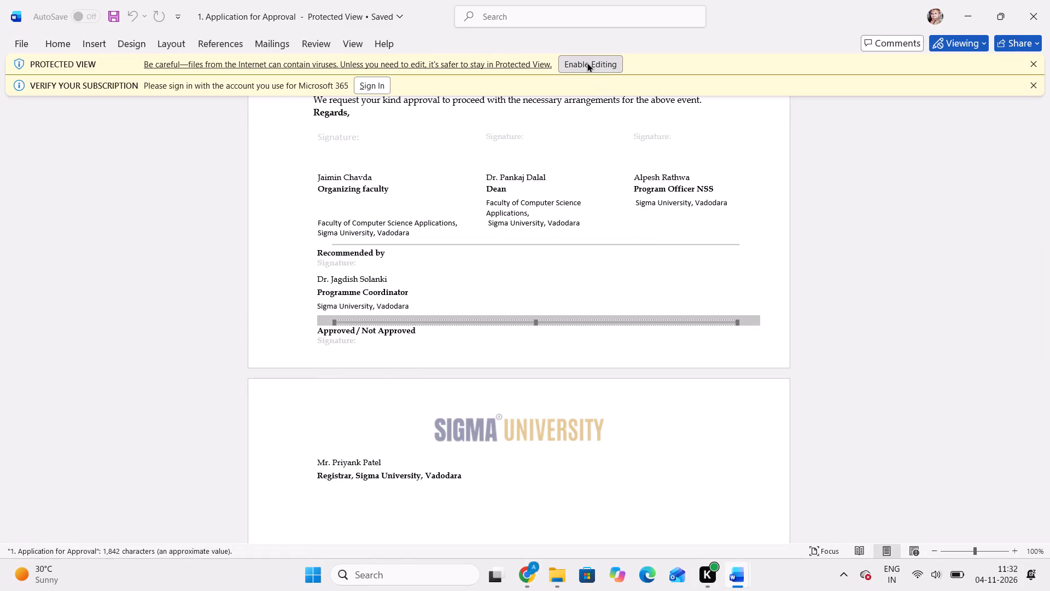
pyautogui.click(561, 332)
pyautogui.scroll(-1, 561, 332)
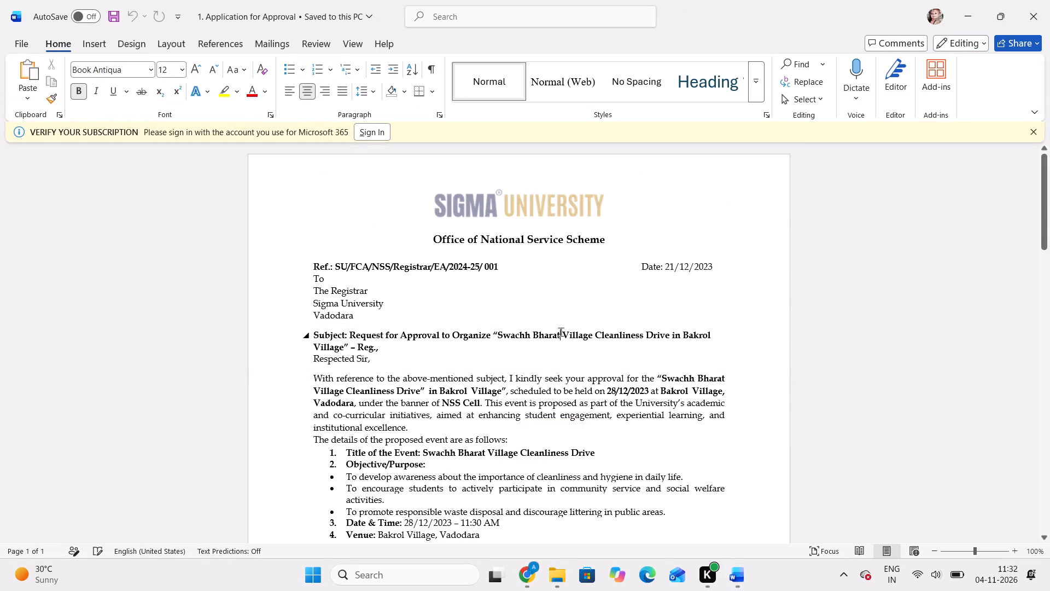
pyautogui.scroll(-2, 561, 332)
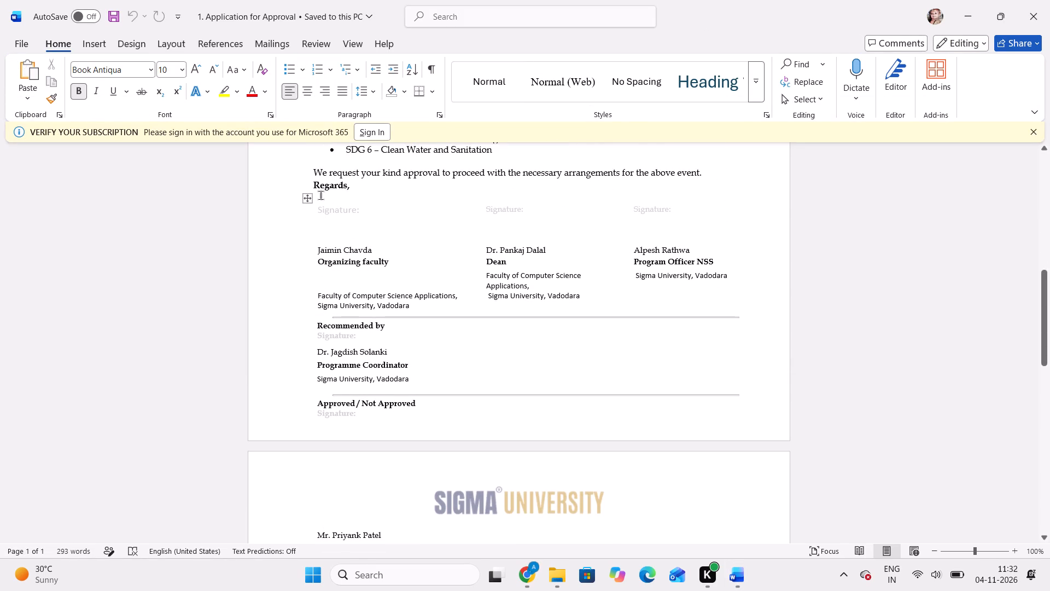
pyautogui.moveTo(319, 208); pyautogui.dragTo(453, 561)
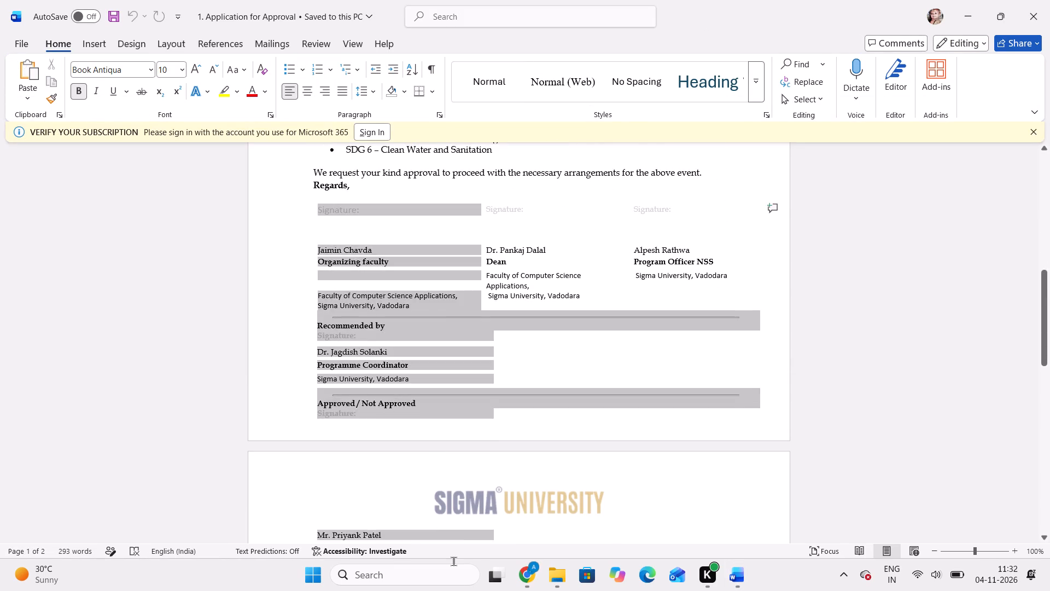
pyautogui.moveTo(453, 561); pyautogui.dragTo(472, 270)
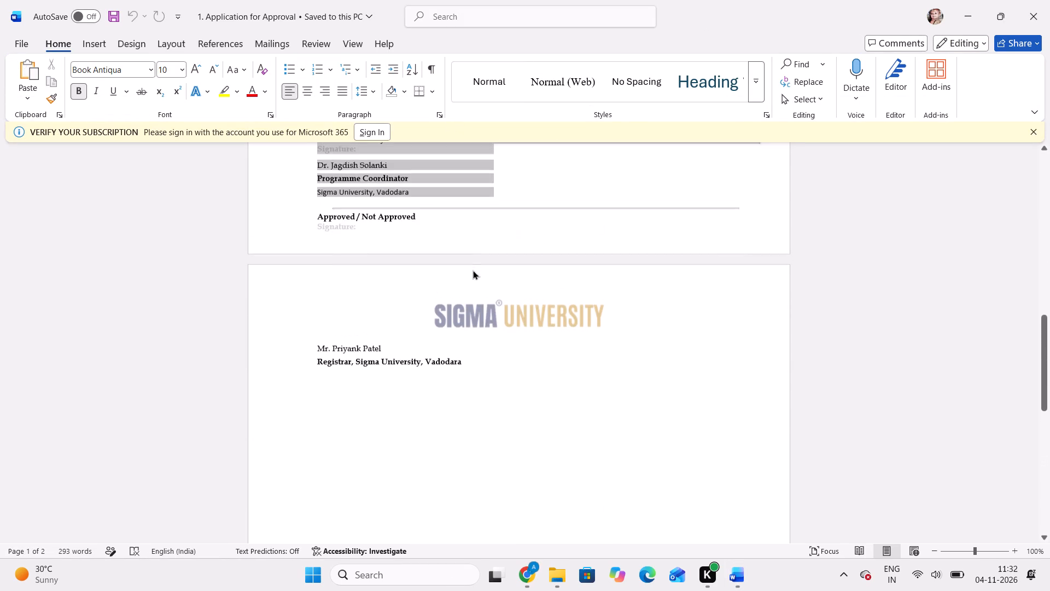
pyautogui.moveTo(472, 270); pyautogui.dragTo(748, 355)
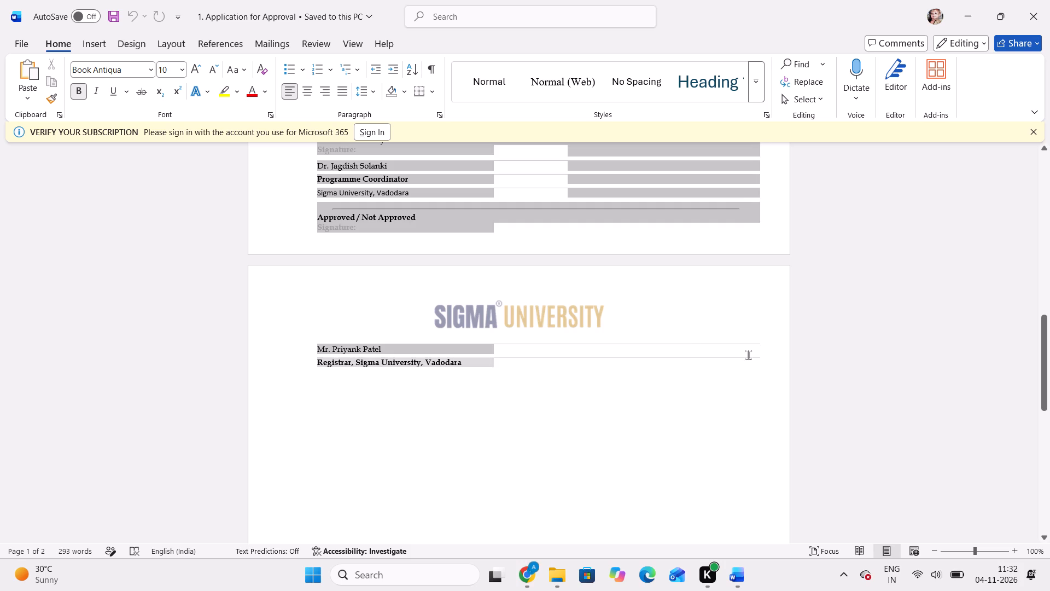
pyautogui.moveTo(748, 355); pyautogui.dragTo(831, 371)
pyautogui.hotkey('ctrl', 'c')
# Replace the selected old sign-off block below Regards in the Green Village Initiative application with the copied signature table.
pyautogui.hotkey('alt', 'Tab')
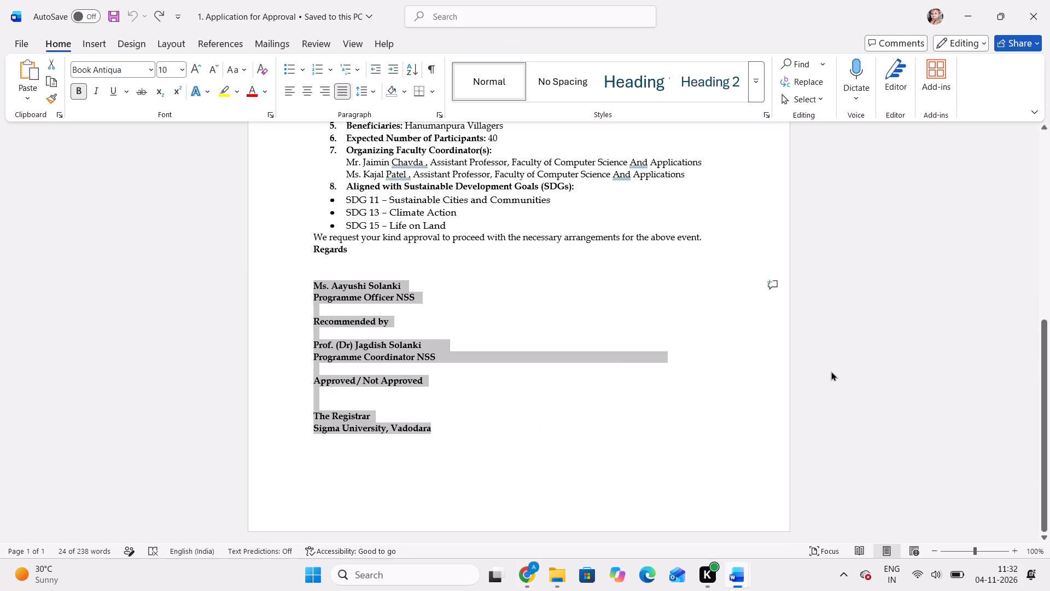
pyautogui.hotkey('ctrl', 'v')
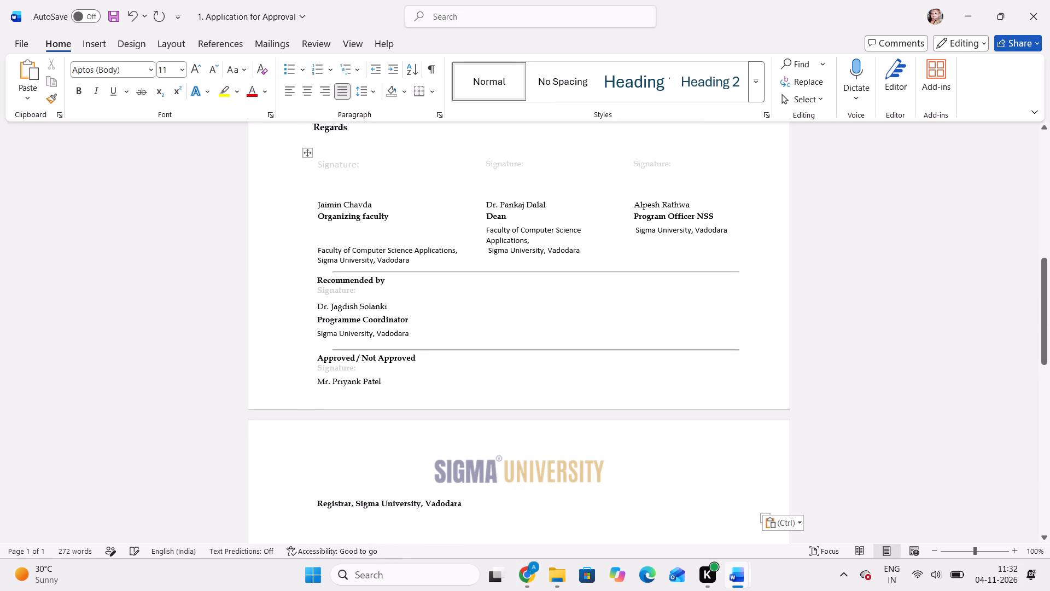
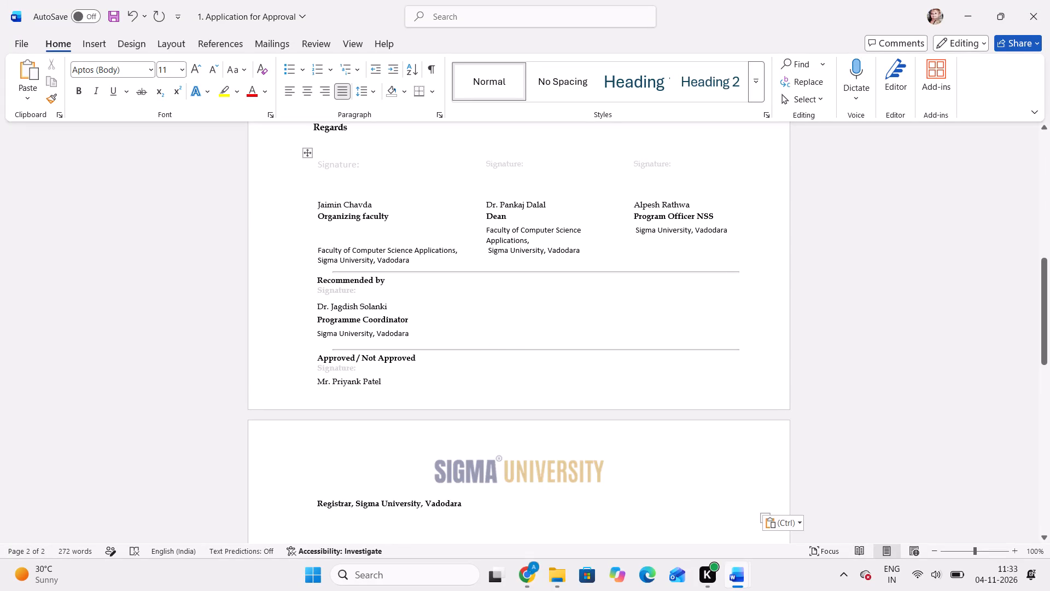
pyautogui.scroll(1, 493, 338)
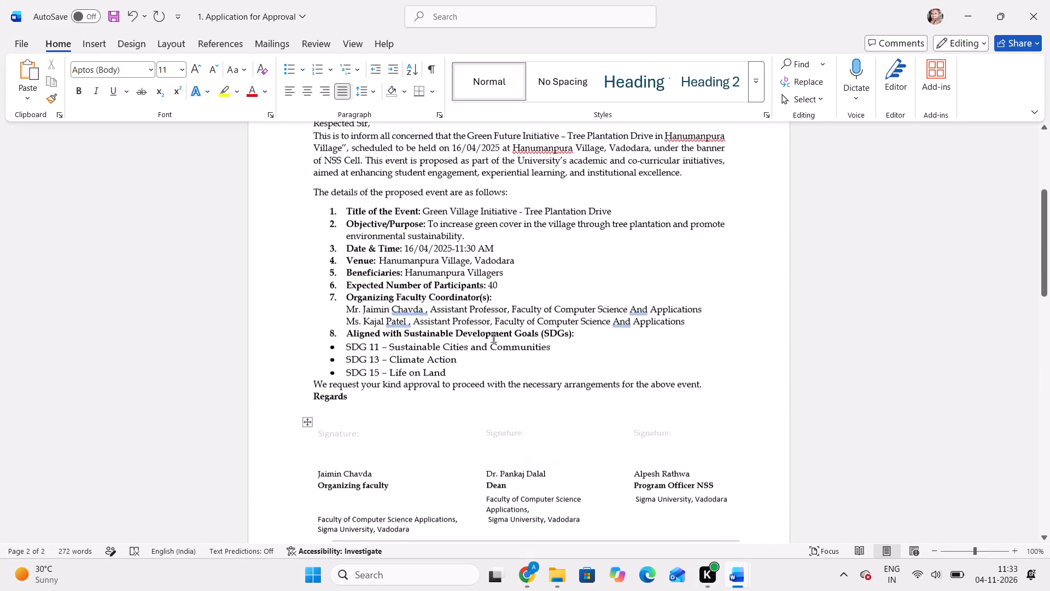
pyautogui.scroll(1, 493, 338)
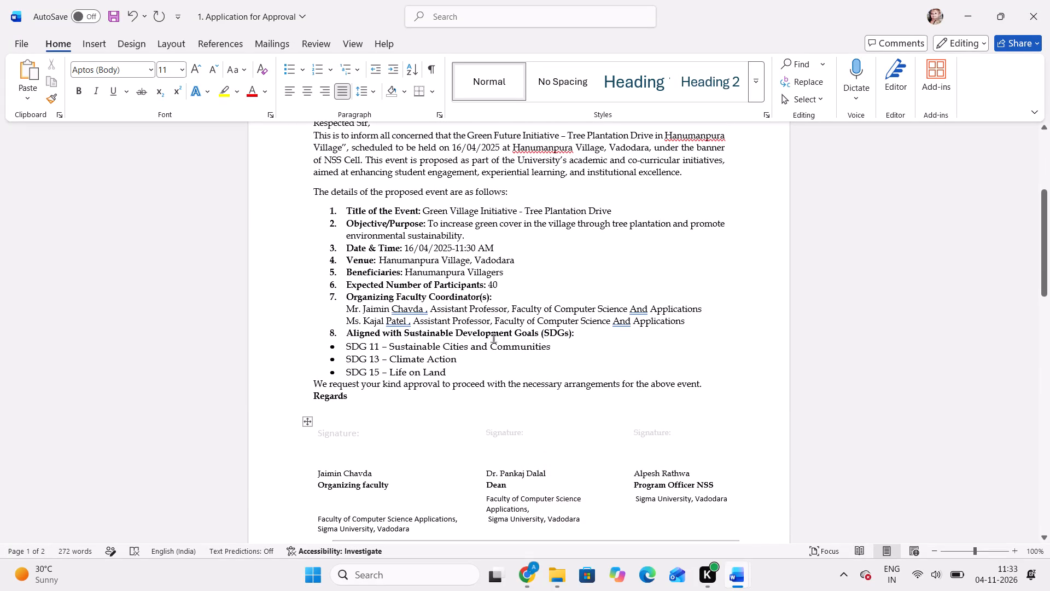
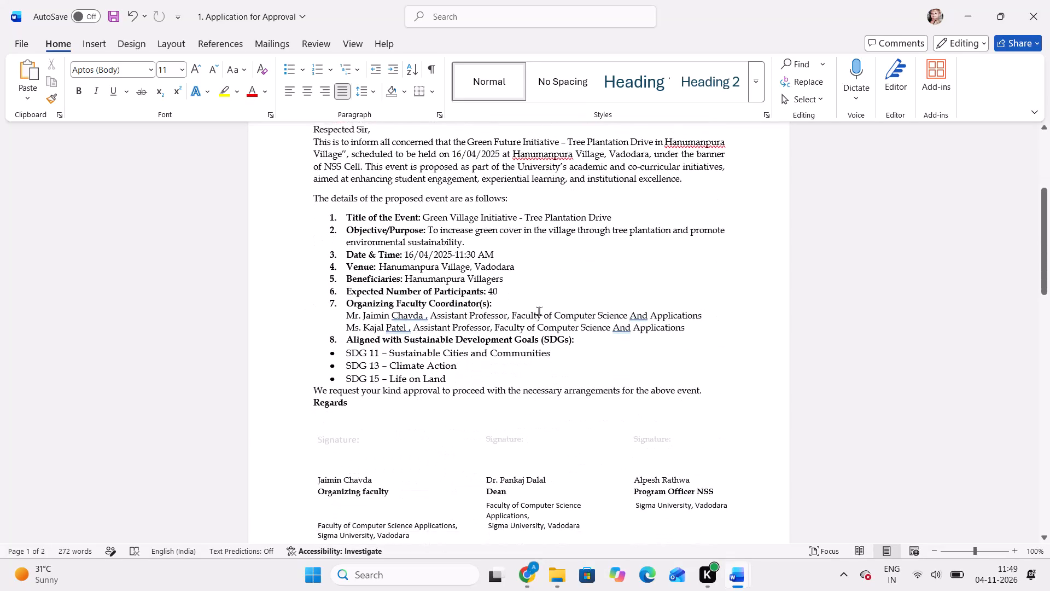
# Review the pasted signature table through the Registrar line and save the Green Village Initiative application.
pyautogui.scroll(-1, 539, 311)
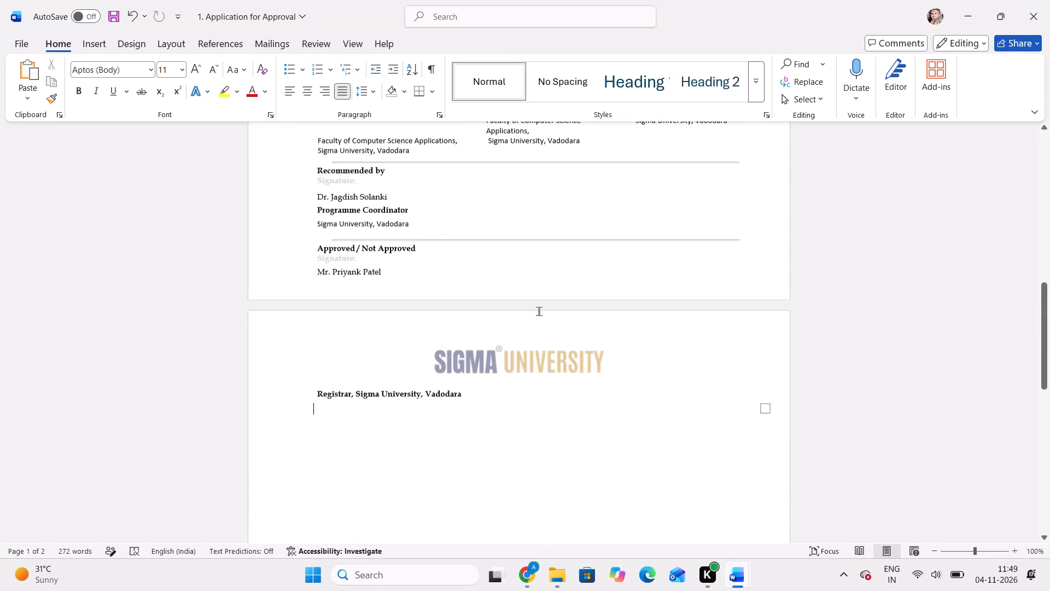
pyautogui.scroll(-1, 539, 311)
pyautogui.hotkey('ctrl', 's')
pyautogui.scroll(1, 539, 311)
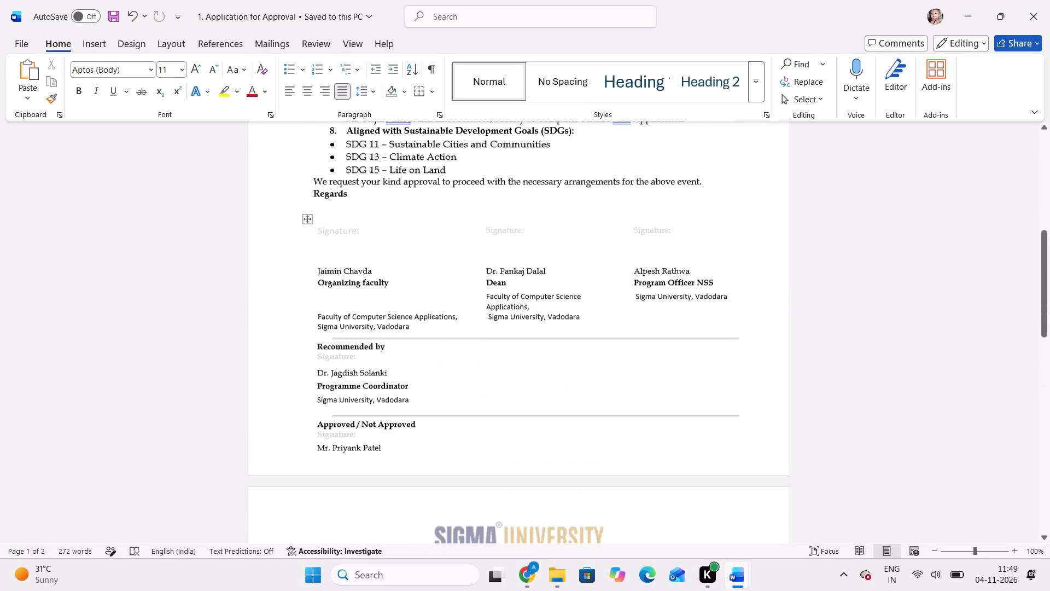
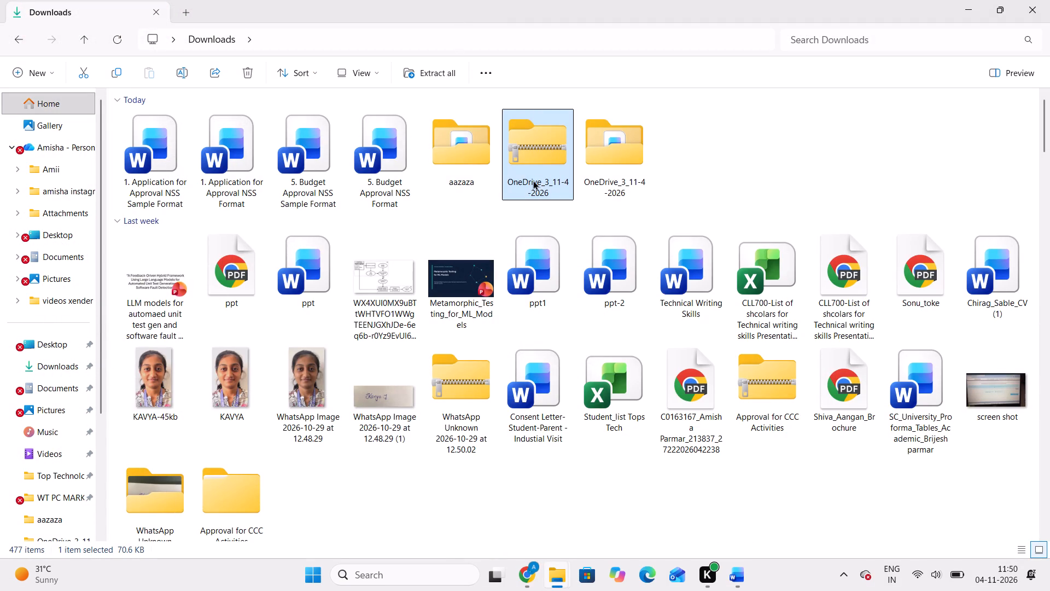
# Look through the files in the Downloads folder and return to the open Application for Approval document in Word.
pyautogui.click(45, 370)
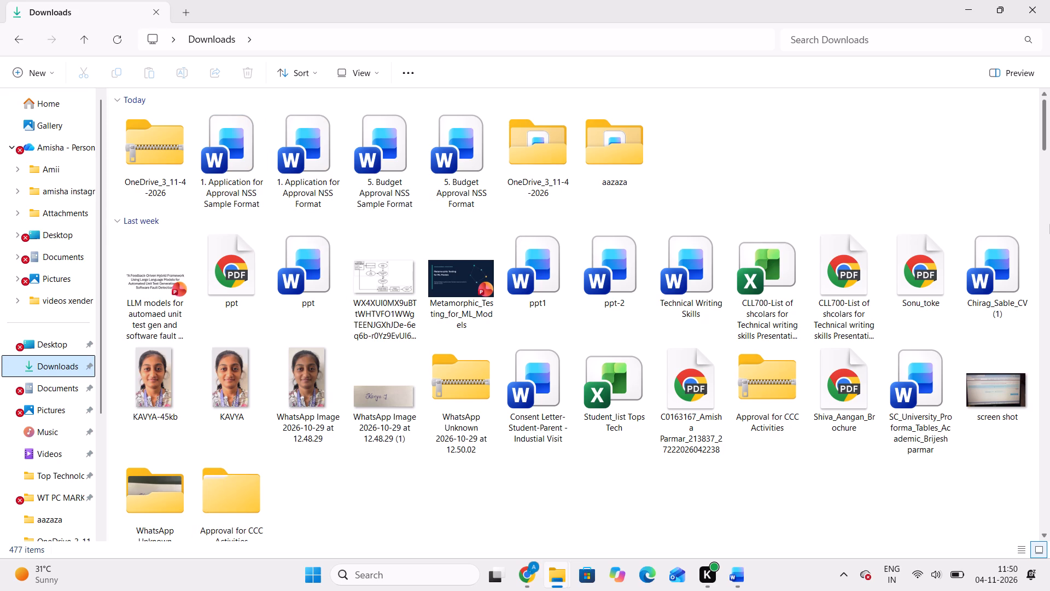
pyautogui.moveTo(1048, 128); pyautogui.dragTo(1045, 154)
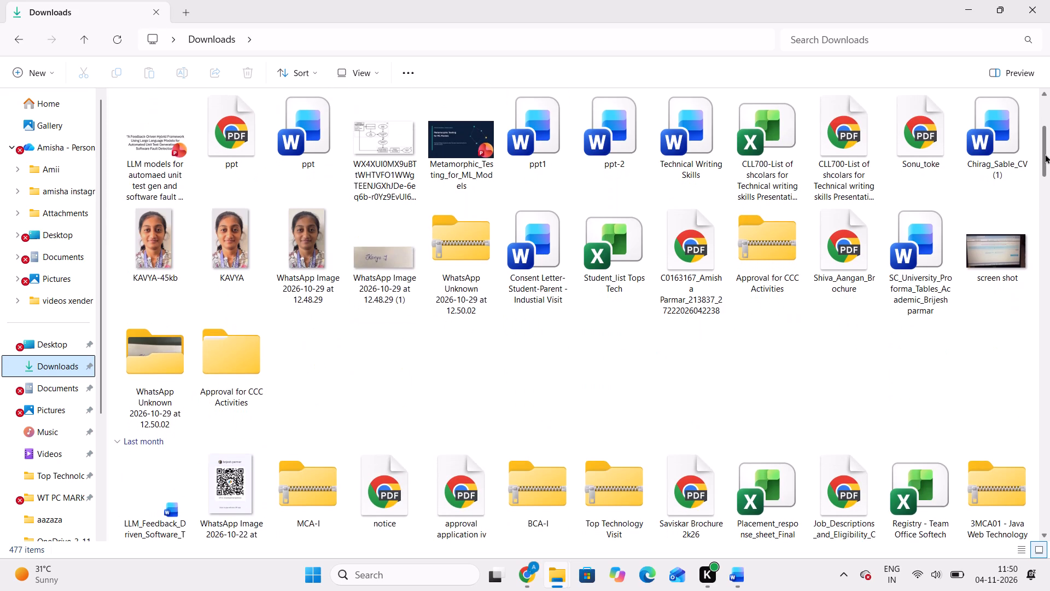
pyautogui.moveTo(1045, 154); pyautogui.dragTo(1045, 159)
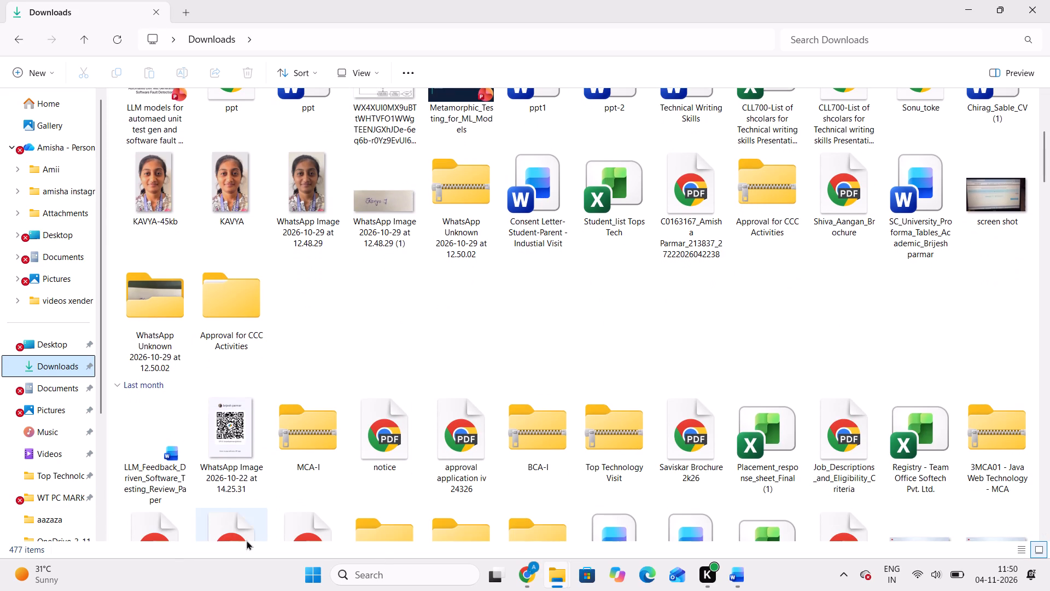
pyautogui.click(322, 569)
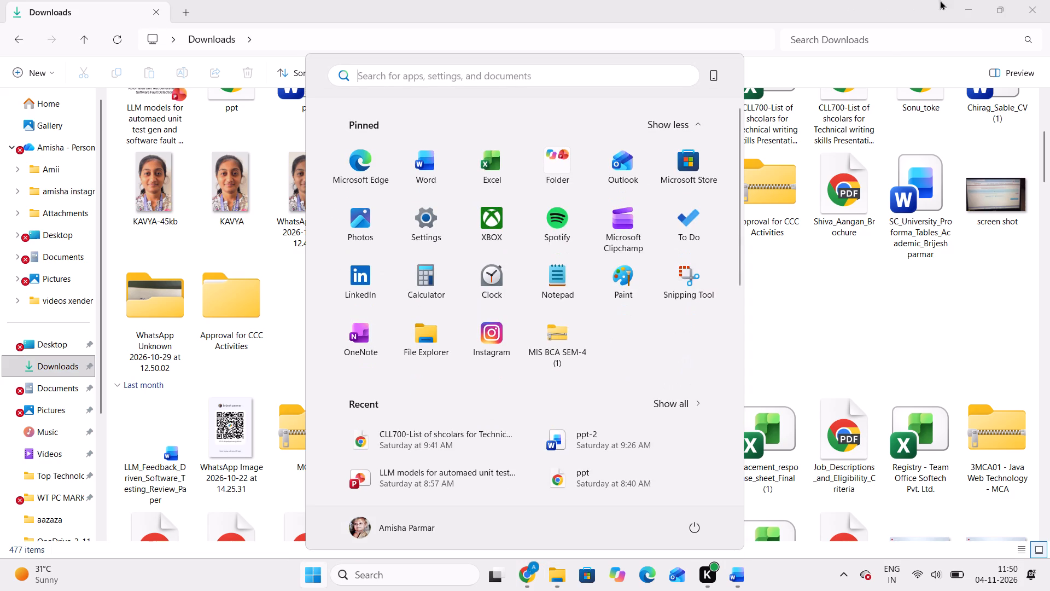
pyautogui.tripleClick(970, 0)
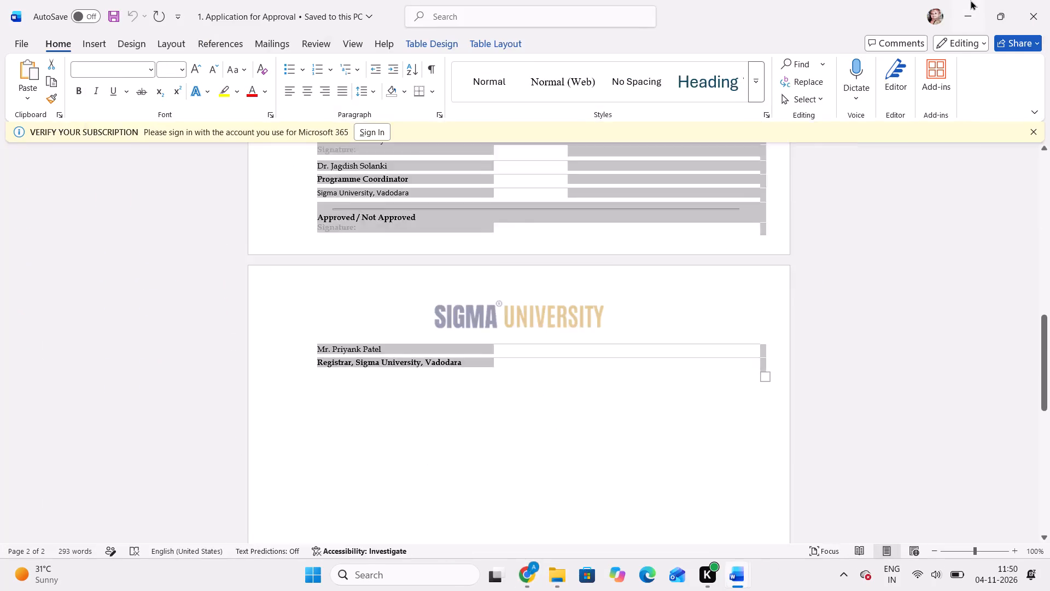
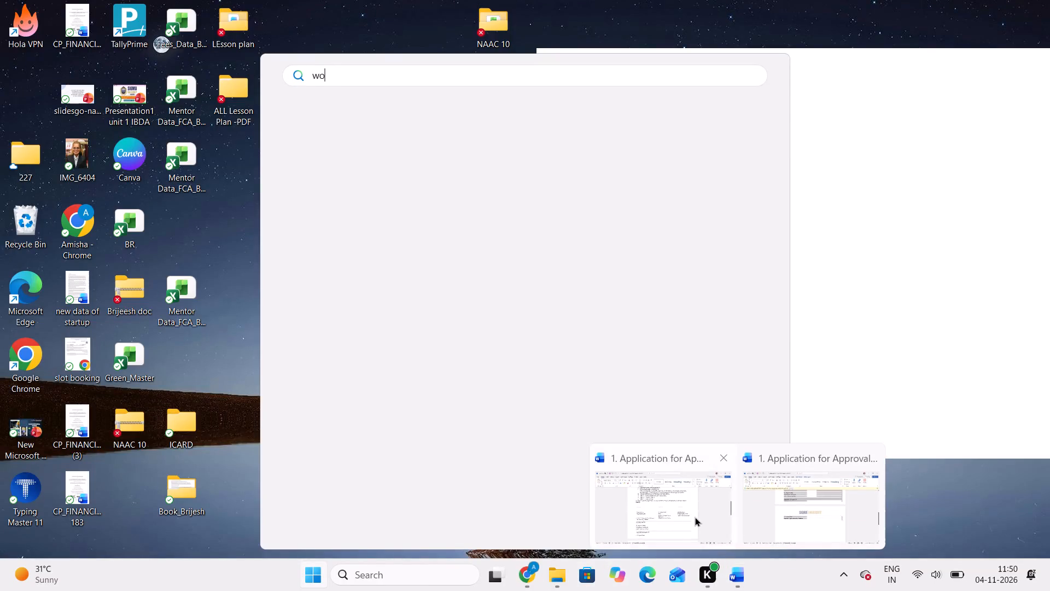
# Look through the recently opened Word documents for the NSS application and budget approval files.
pyautogui.click(693, 514)
pyautogui.click(14, 43)
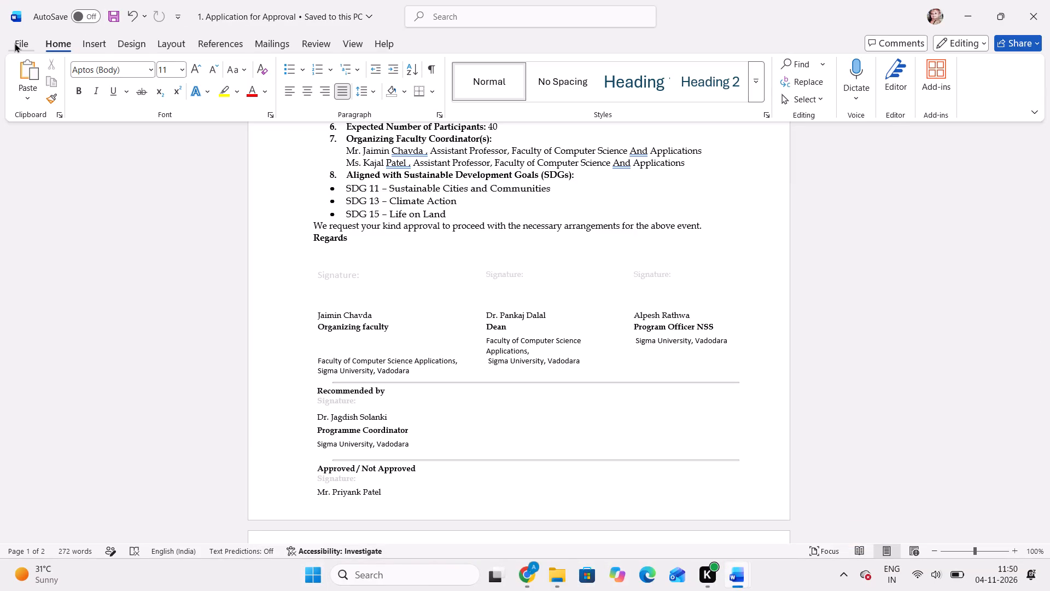
pyautogui.click(48, 135)
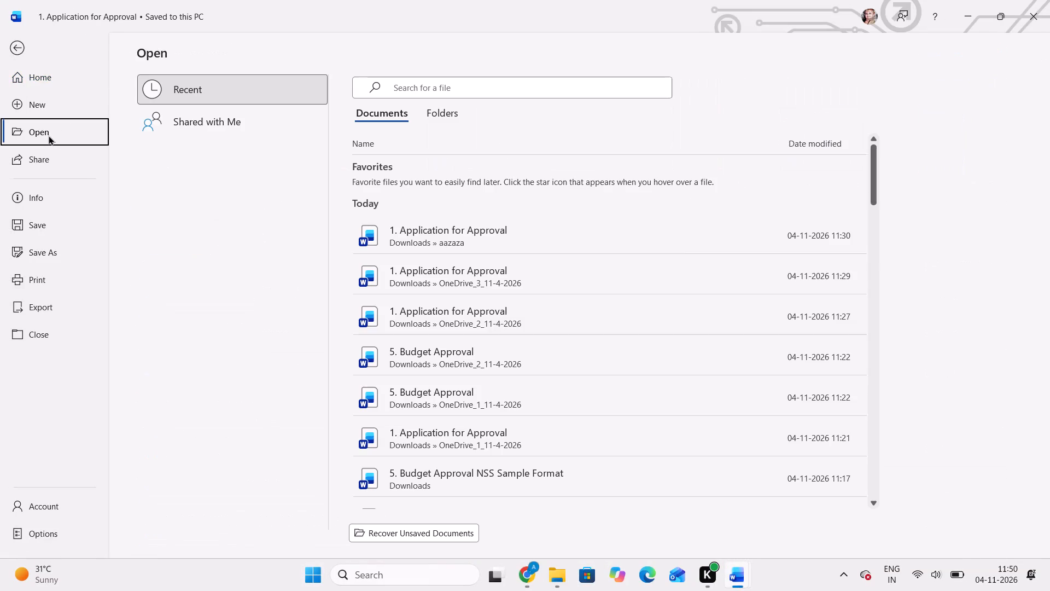
pyautogui.hscroll(5, 396, 236)
pyautogui.hscroll(-1, 396, 236)
pyautogui.hscroll(1, 396, 236)
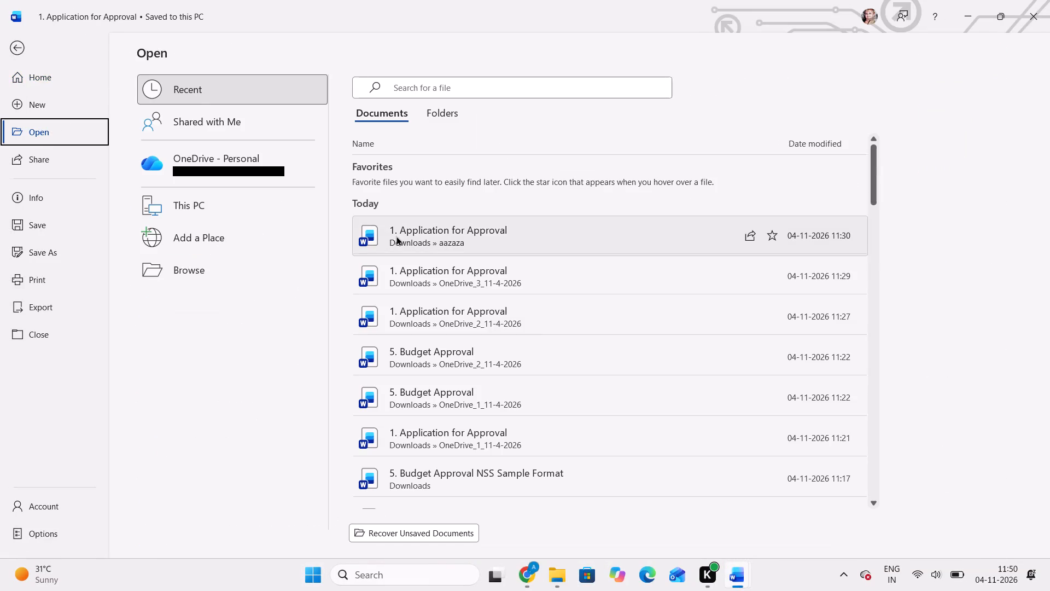
pyautogui.hscroll(1, 396, 236)
pyautogui.moveTo(872, 189); pyautogui.dragTo(878, 246)
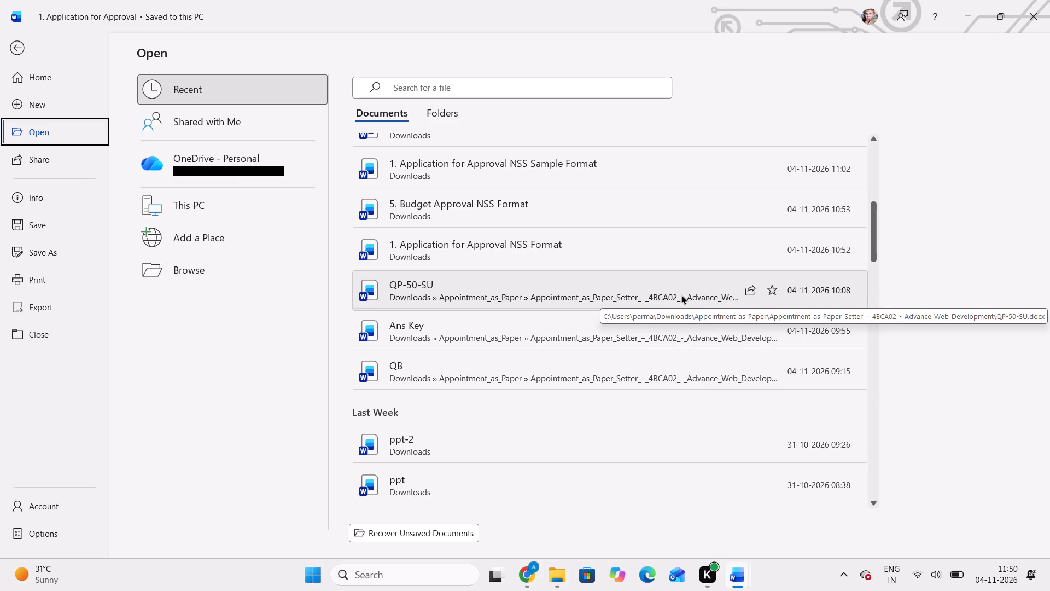
# Switch to the aazaza folder in File Explorer and go to its parent Downloads folder.
pyautogui.hotkey('alt', 'Tab')
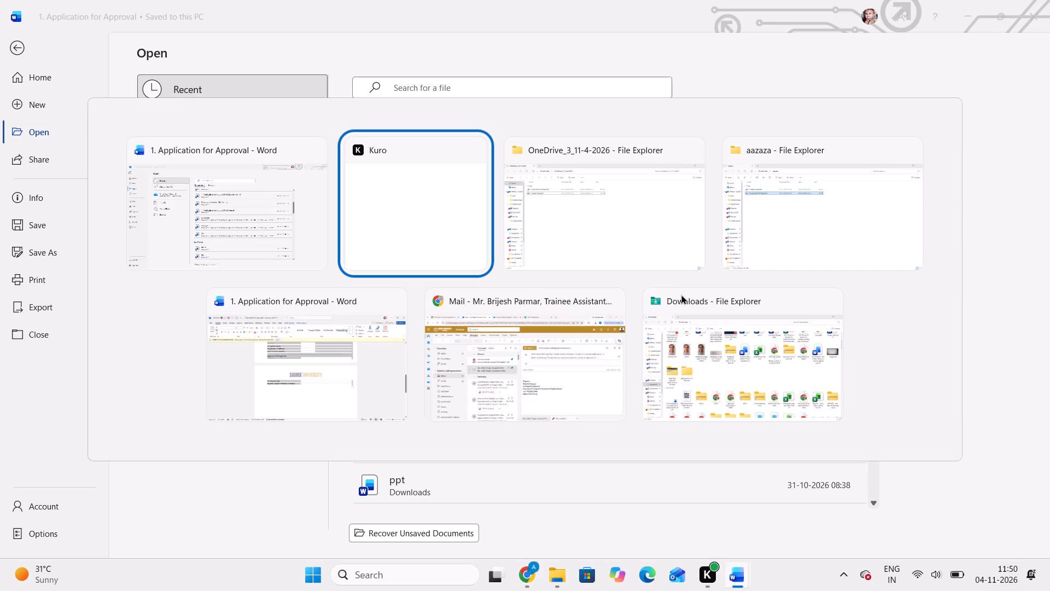
pyautogui.hotkey('alt', 'Tab')
pyautogui.hotkey('alt', 'Tab')
pyautogui.click(206, 37)
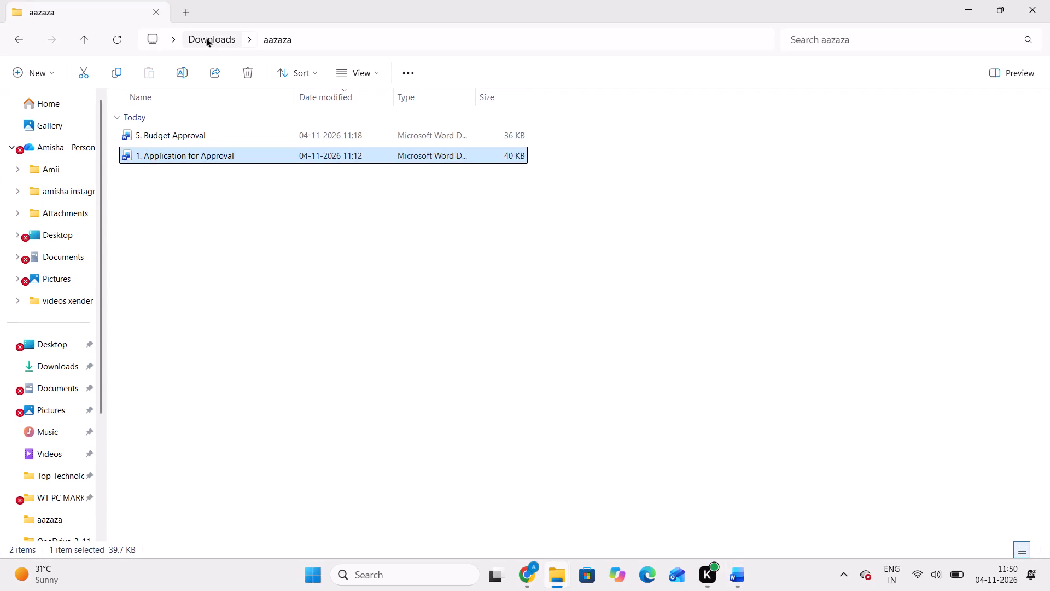
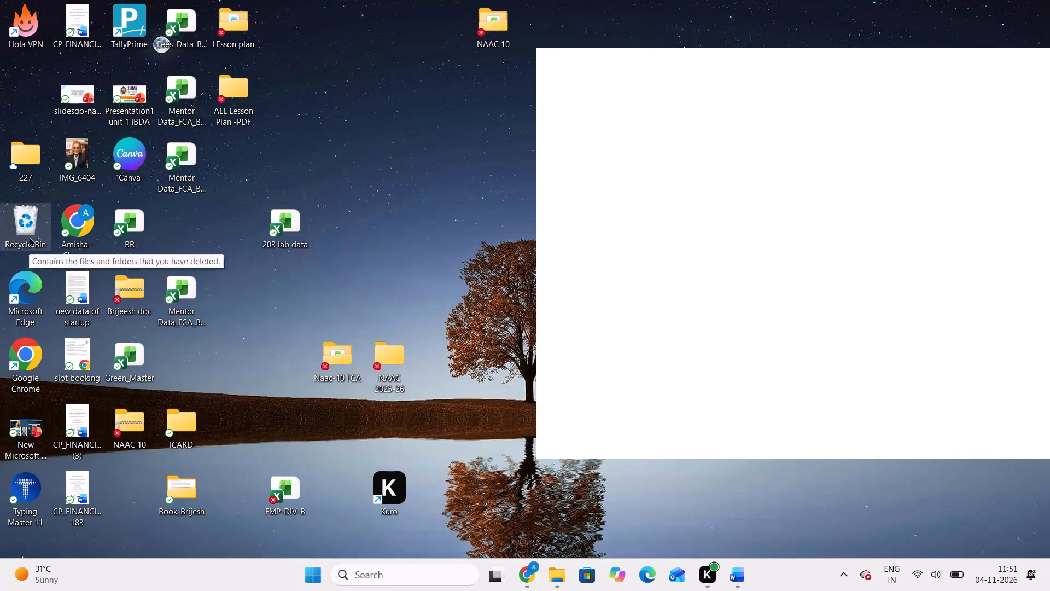
# Open the Recycle Bin and look through the deleted items whose names start with "a" for the NSS application file.
pyautogui.doubleClick(29, 237)
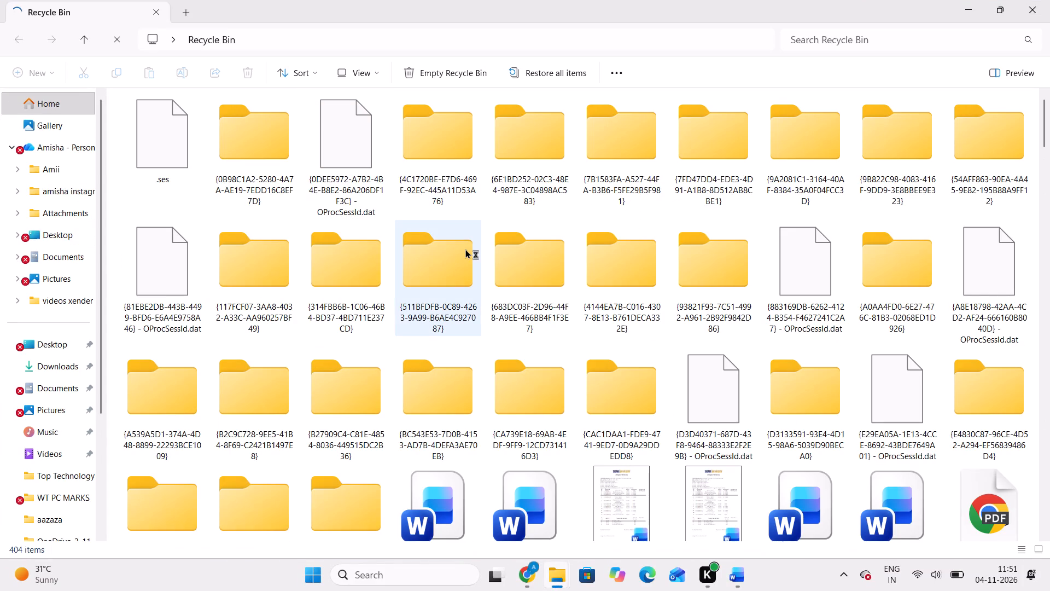
pyautogui.scroll(4, 578, 266)
pyautogui.click(508, 250)
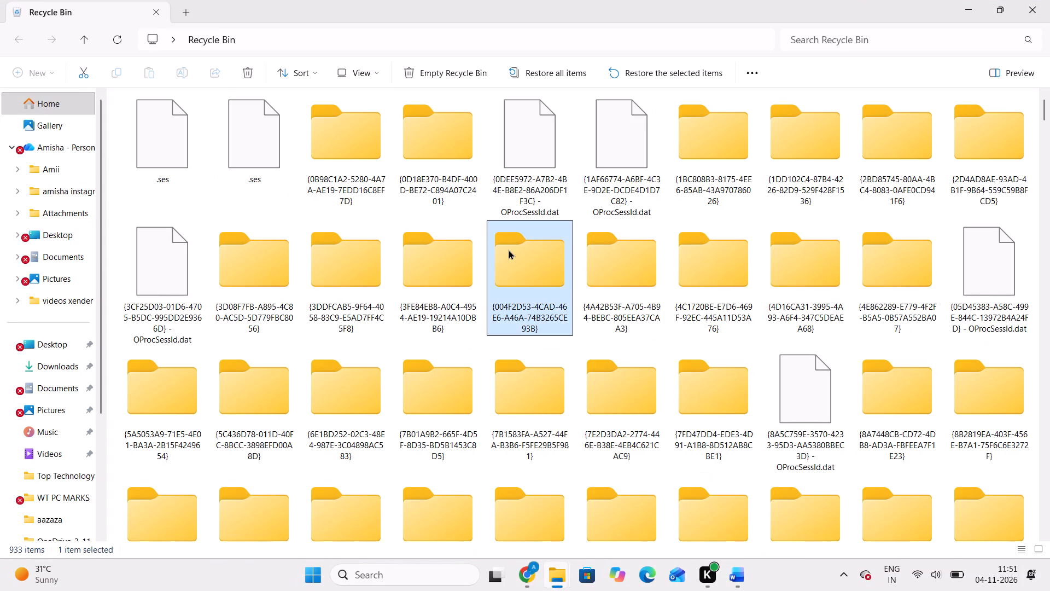
pyautogui.press('a')
pyautogui.write('aaaa')
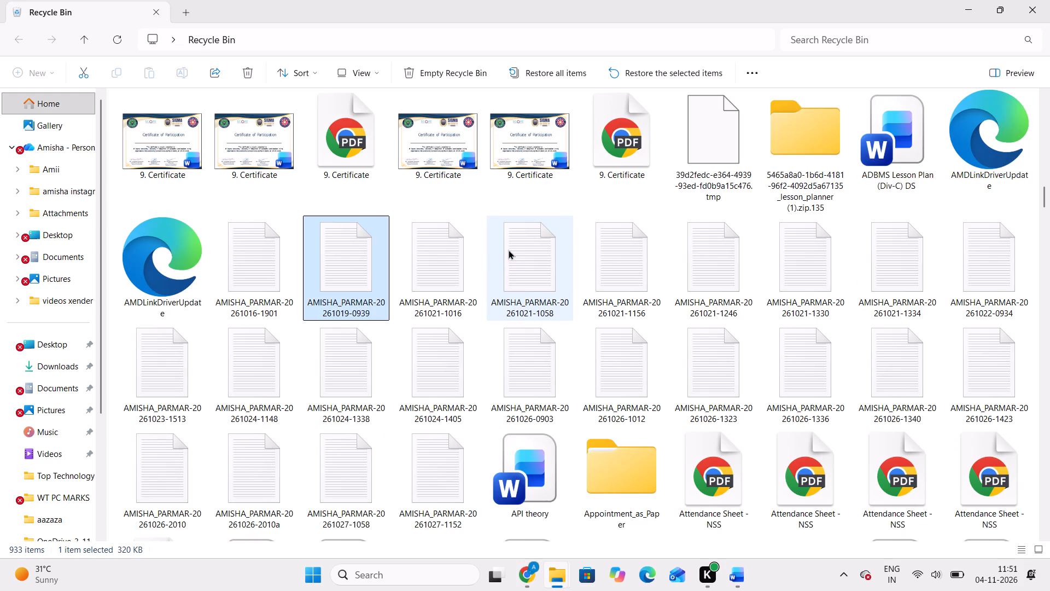
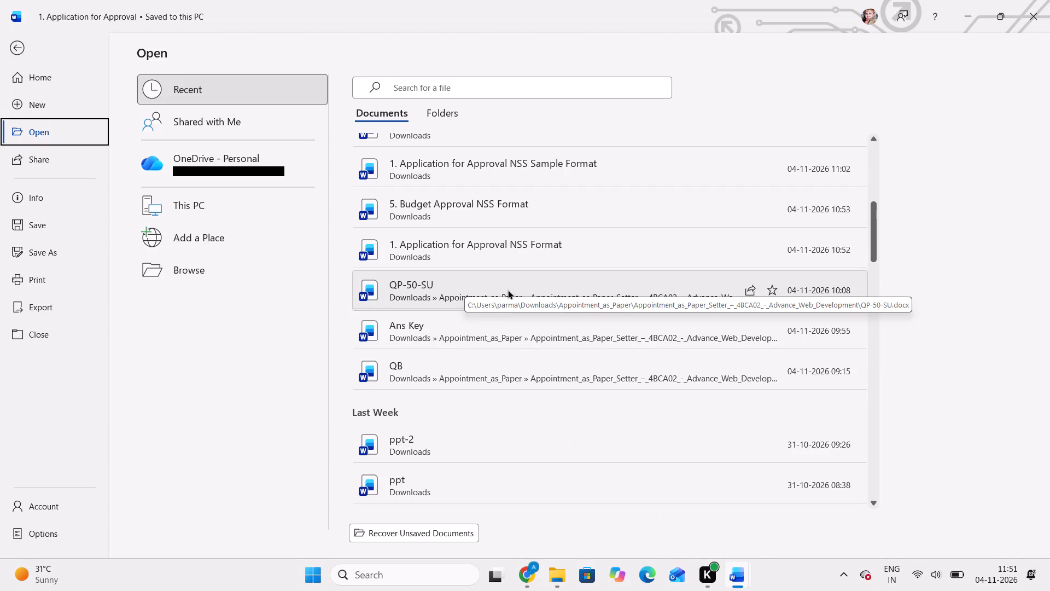
# Try to open the recent document QP-50-SU.
pyautogui.doubleClick(736, 283)
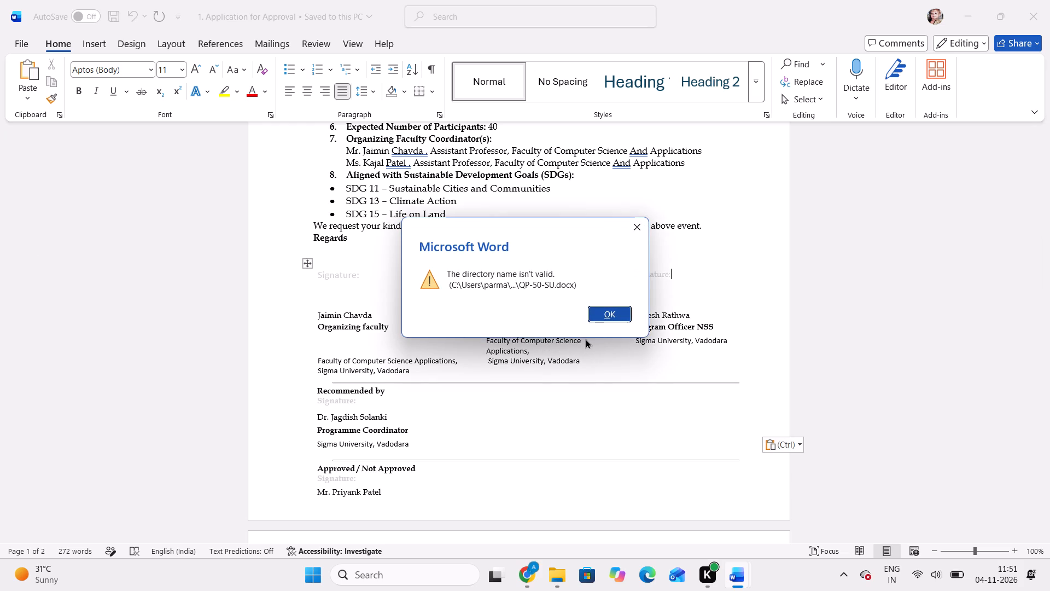
pyautogui.click(605, 303)
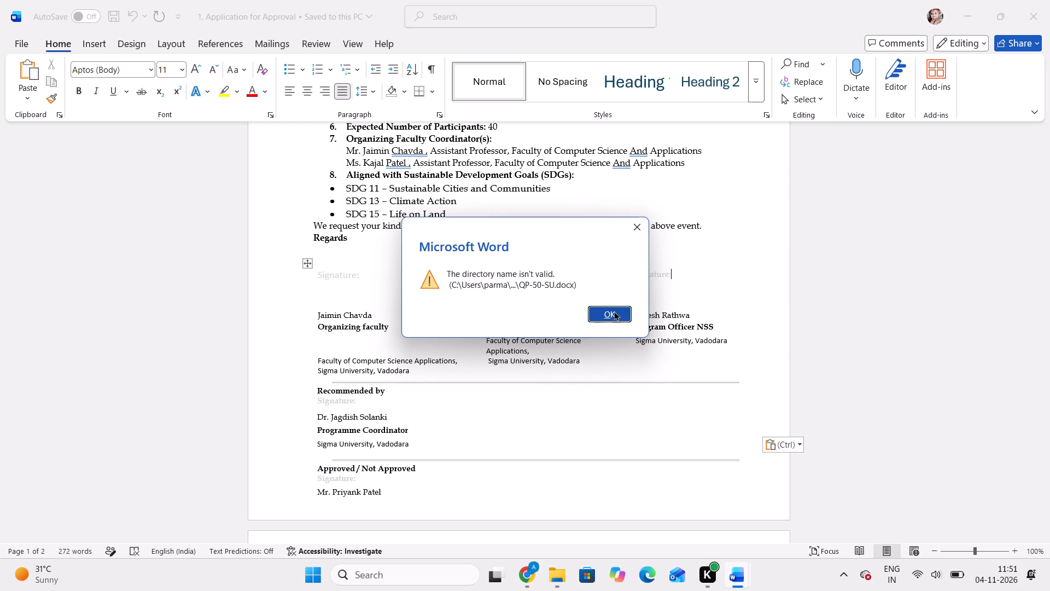
pyautogui.click(617, 314)
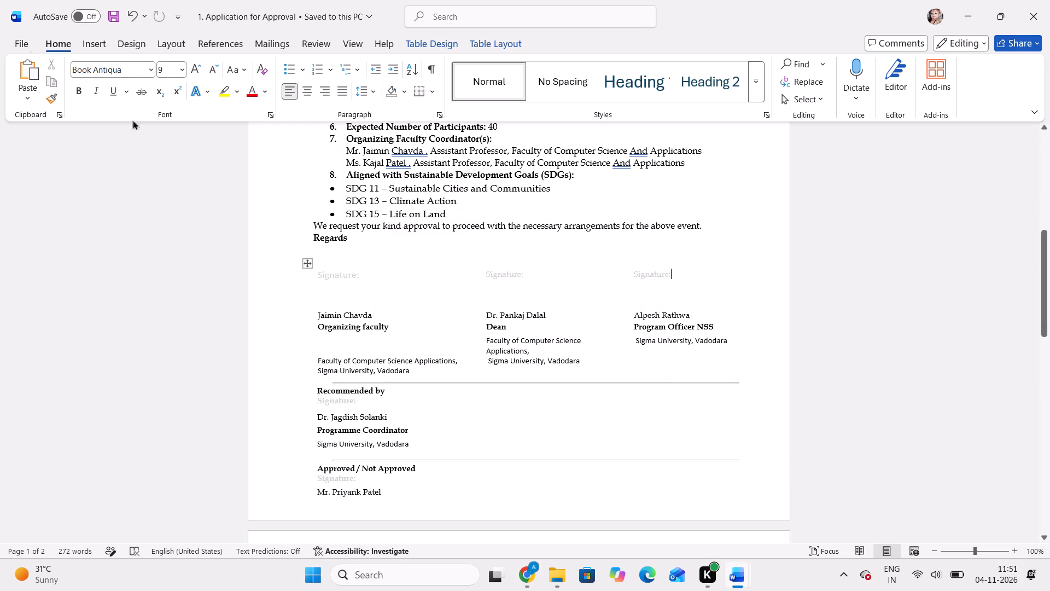
# Look through the full list of recent Word documents and try to open the QB document.
pyautogui.click(22, 42)
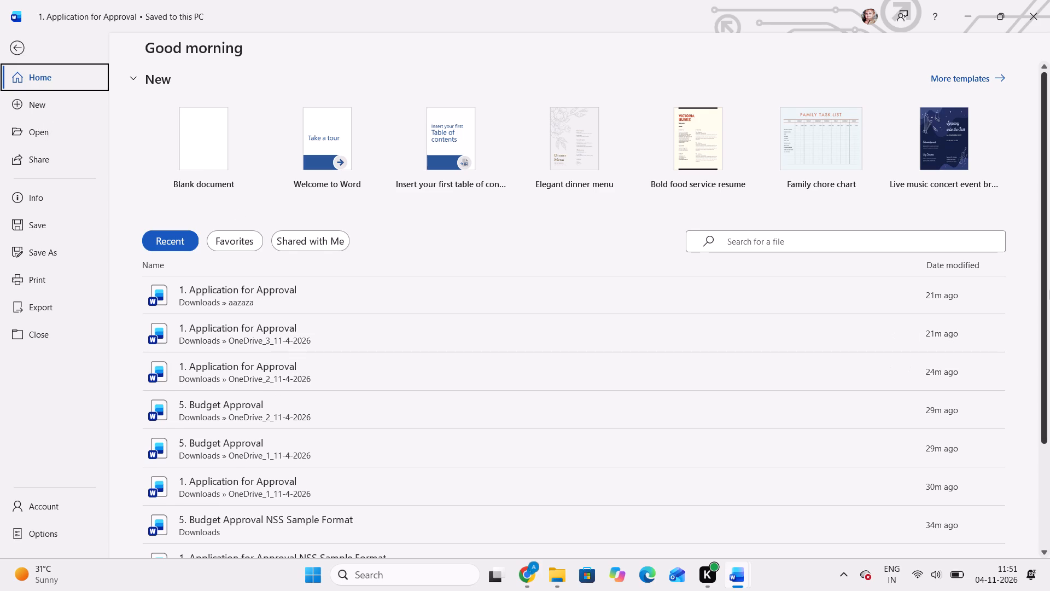
pyautogui.moveTo(1049, 289); pyautogui.dragTo(1049, 435)
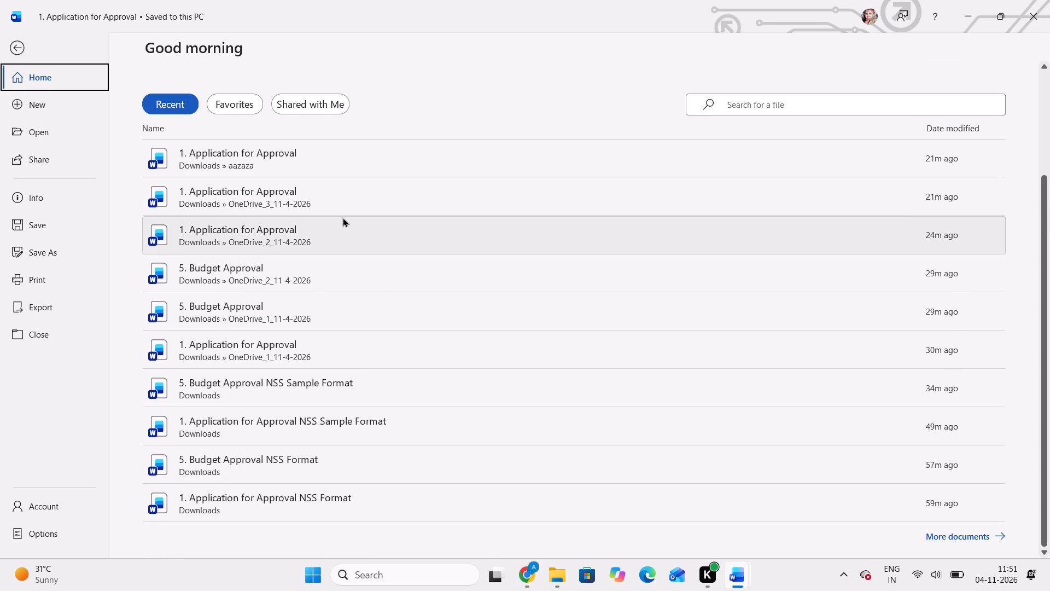
pyautogui.click(33, 104)
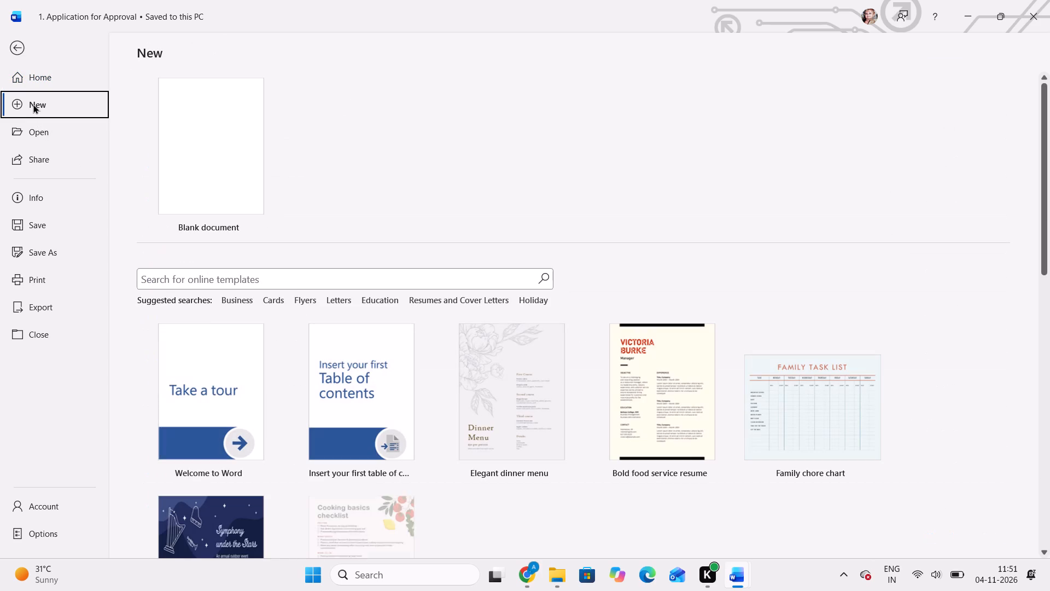
pyautogui.click(38, 82)
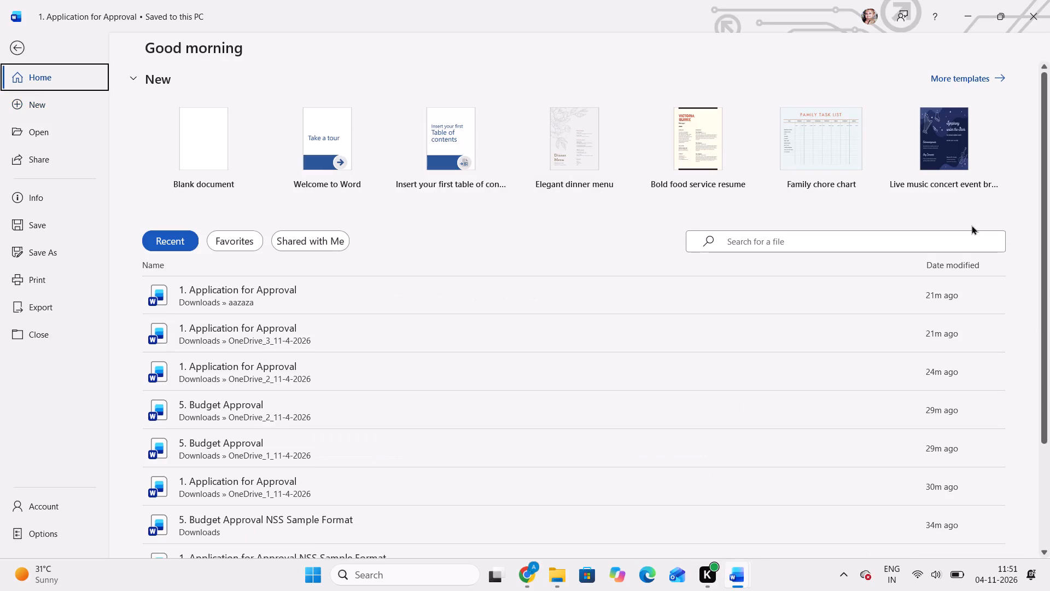
pyautogui.moveTo(1049, 210); pyautogui.dragTo(1047, 374)
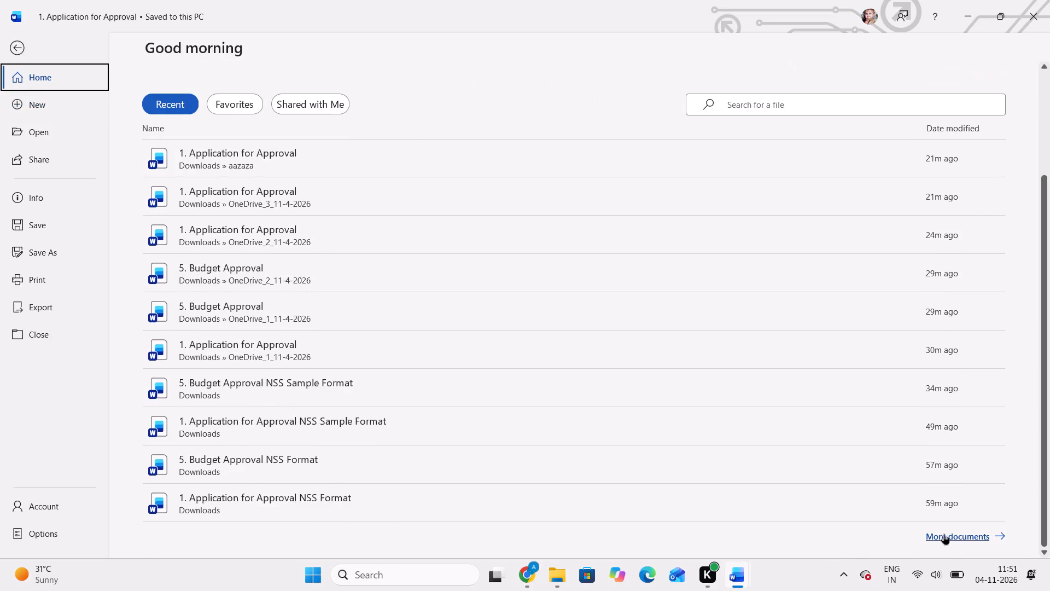
pyautogui.click(948, 534)
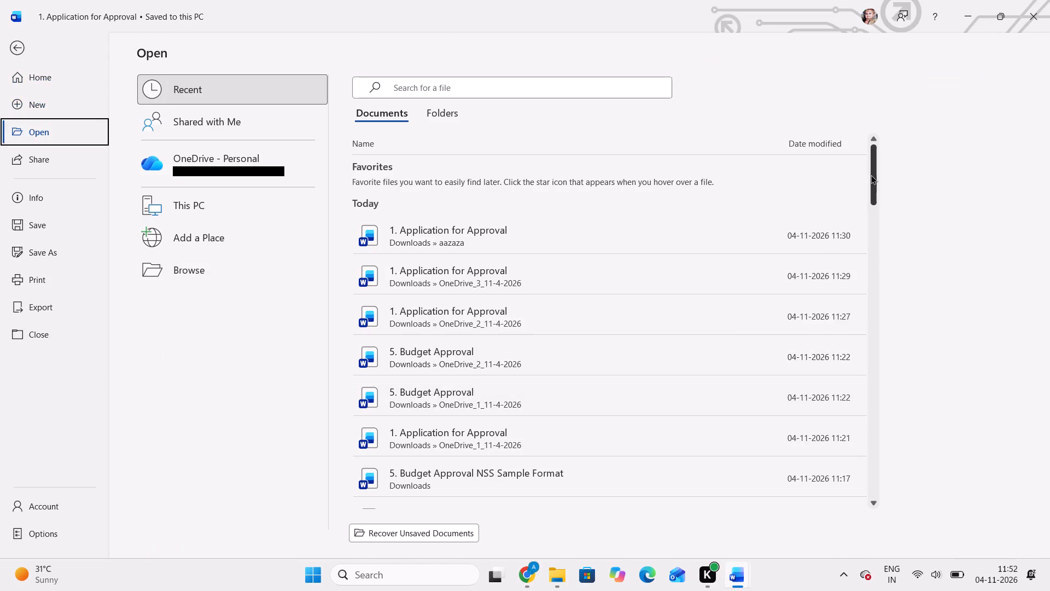
pyautogui.moveTo(871, 175); pyautogui.dragTo(871, 242)
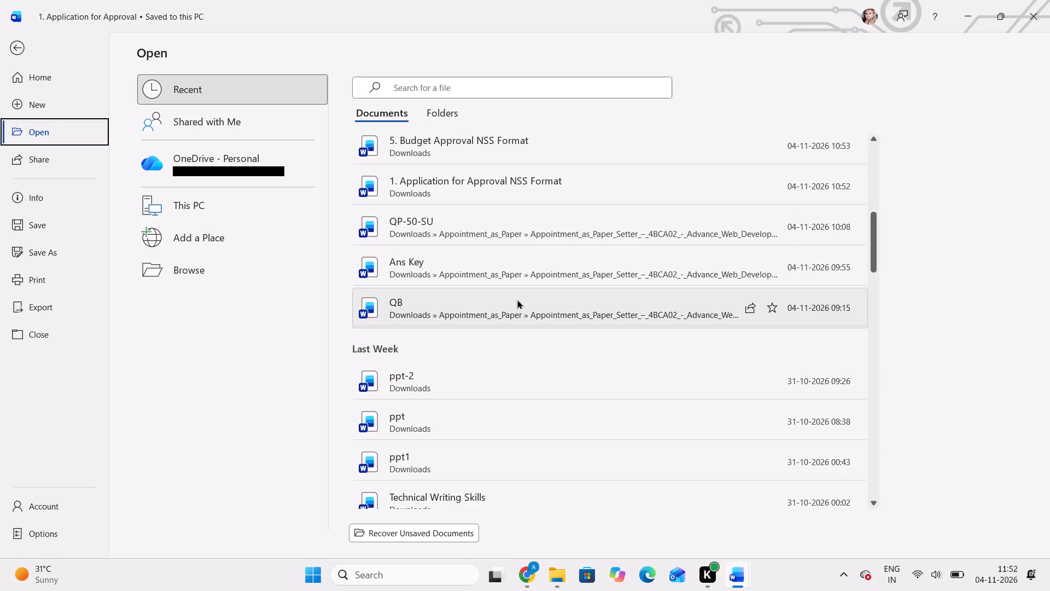
pyautogui.doubleClick(492, 302)
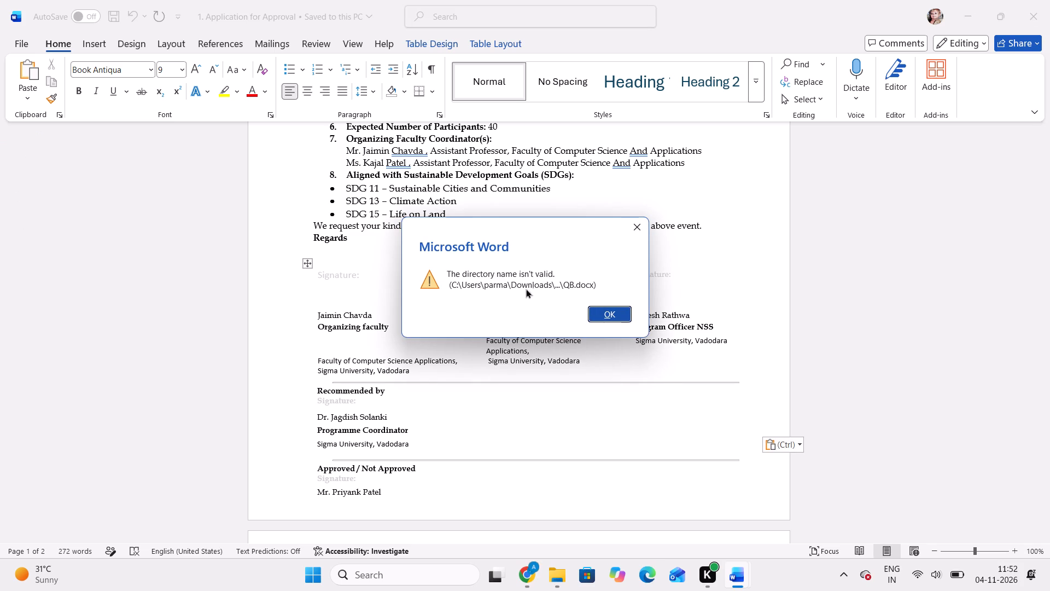
pyautogui.tripleClick(549, 286)
# Switch to File Explorer and browse from the Acer (C:) drive through Users and the user's profile folder to Downloads.
pyautogui.click(556, 582)
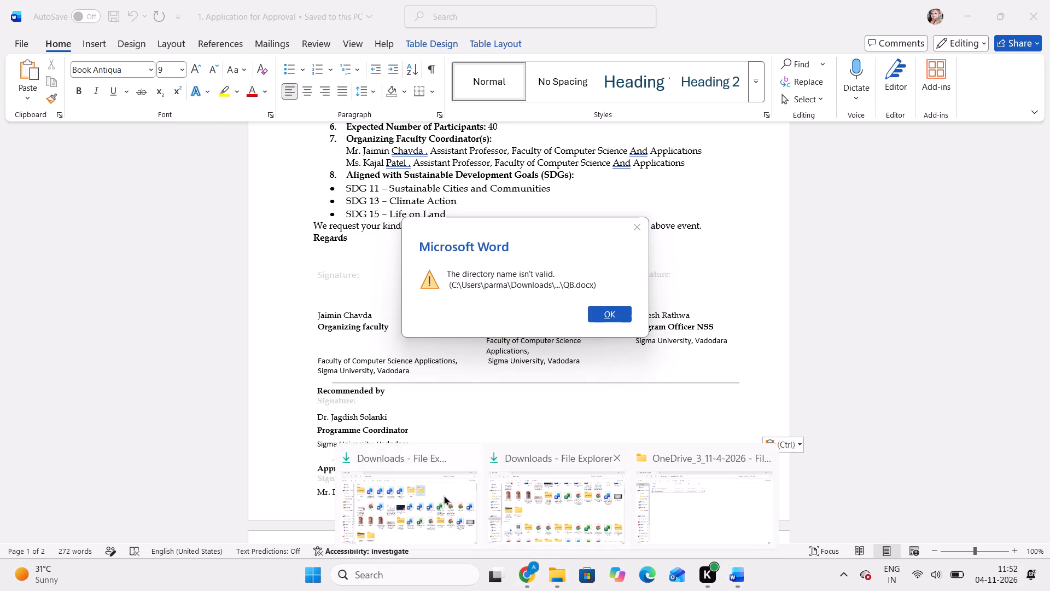
pyautogui.click(525, 489)
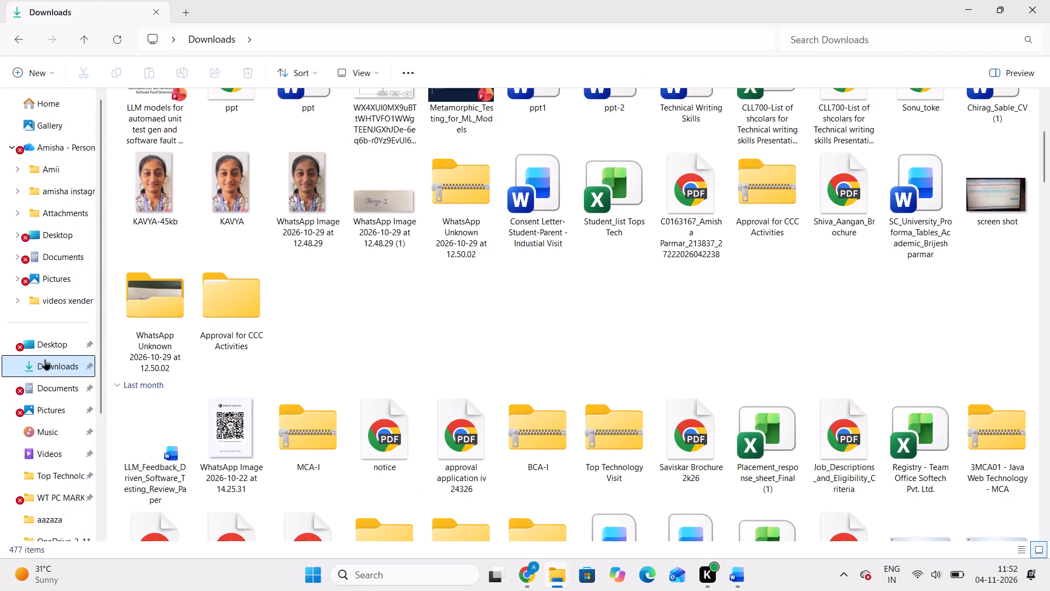
pyautogui.click(102, 489)
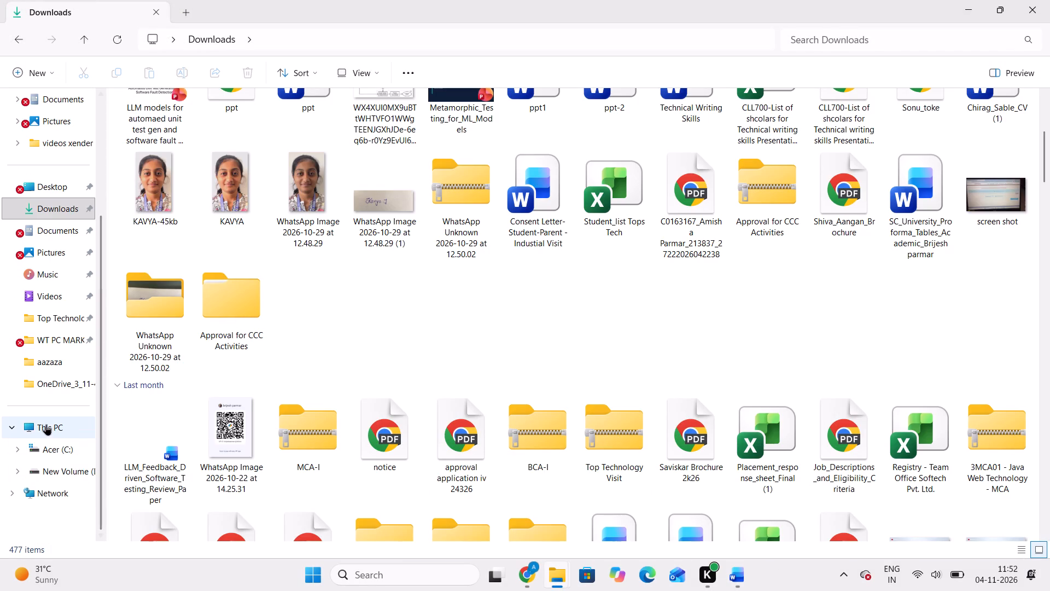
pyautogui.click(46, 424)
pyautogui.doubleClick(244, 123)
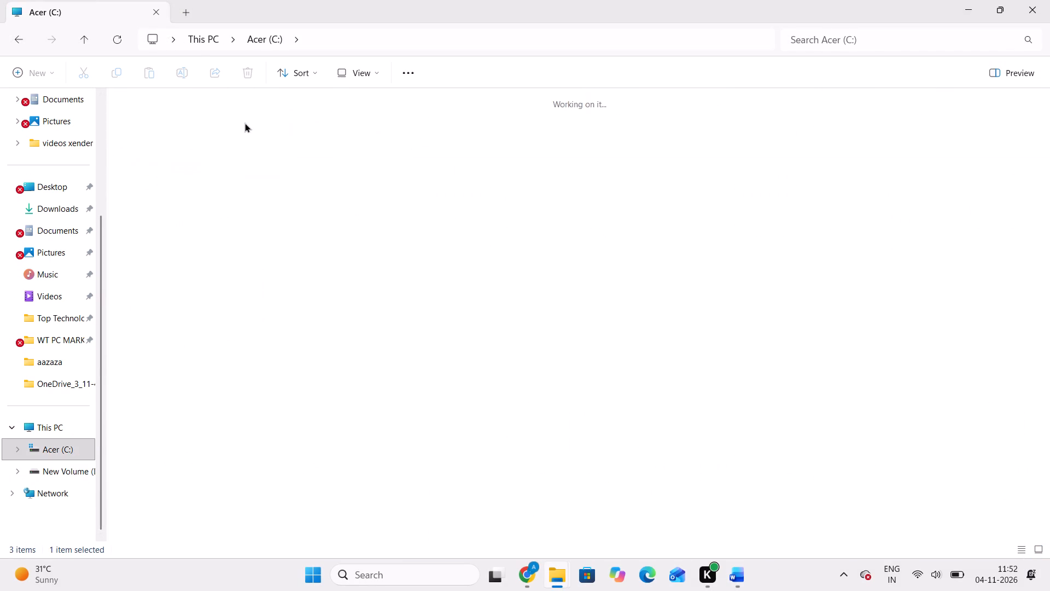
pyautogui.click(278, 158)
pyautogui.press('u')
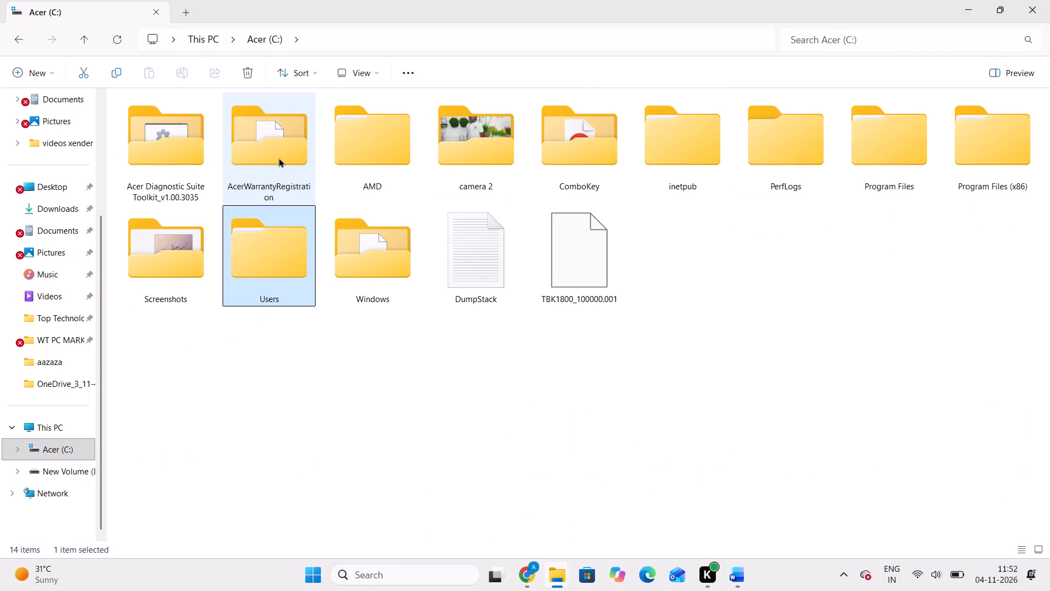
pyautogui.press('Return')
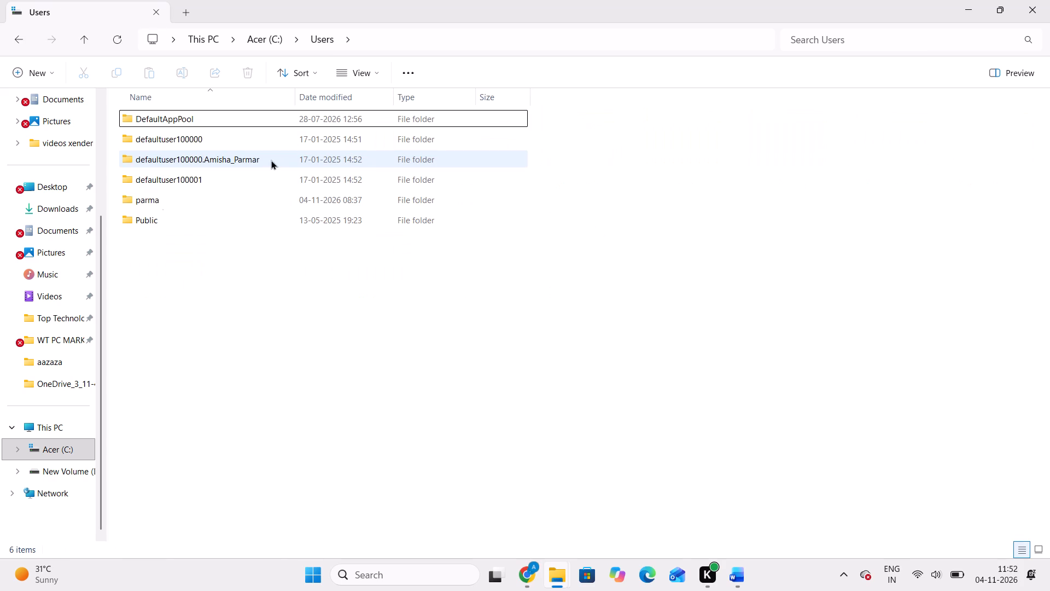
pyautogui.doubleClick(149, 201)
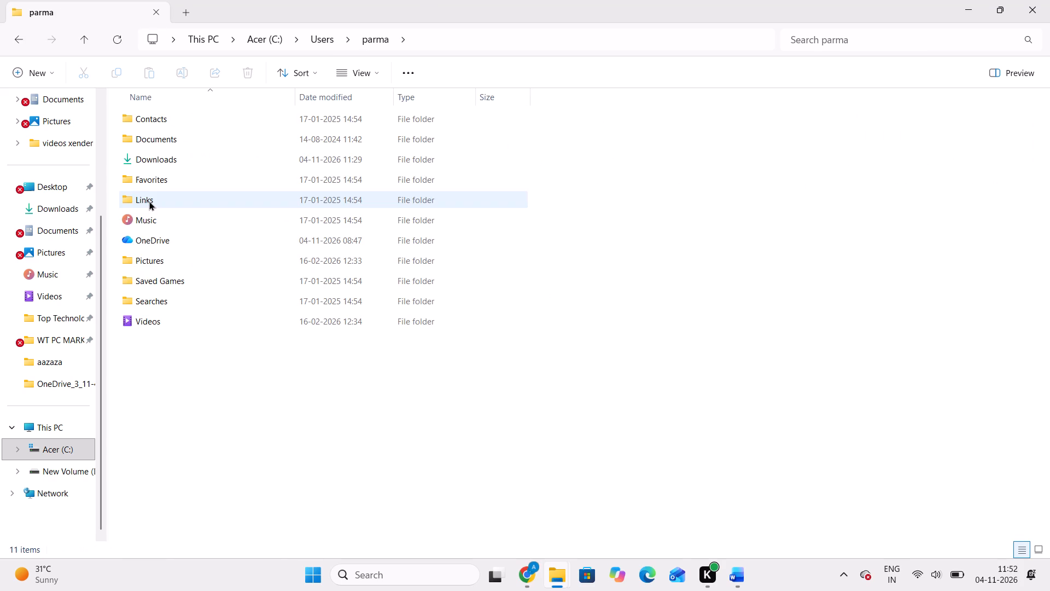
pyautogui.hotkey('alt', 'Tab')
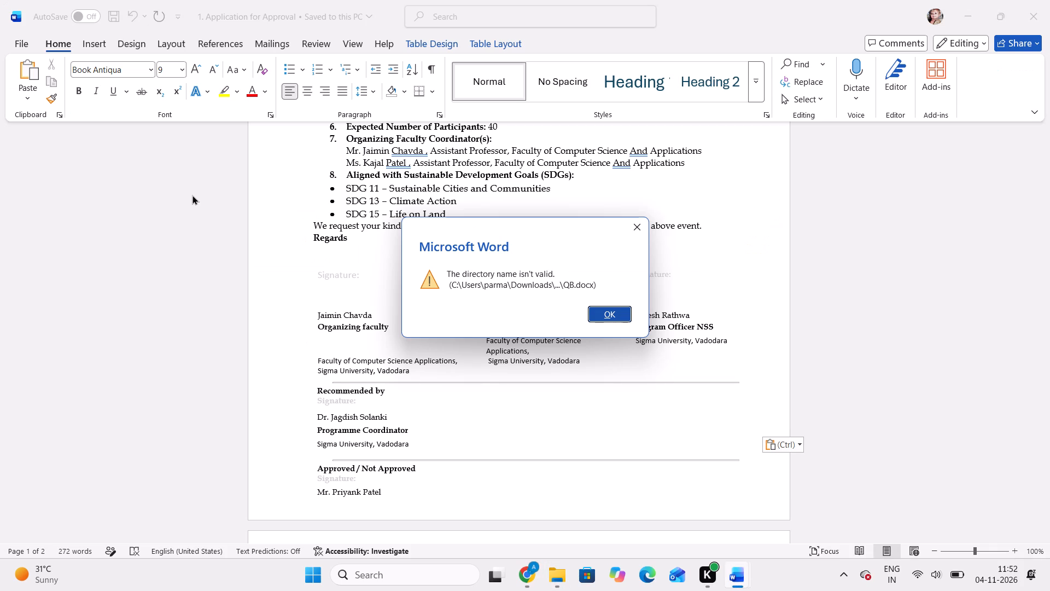
pyautogui.hotkey('alt', 'Tab')
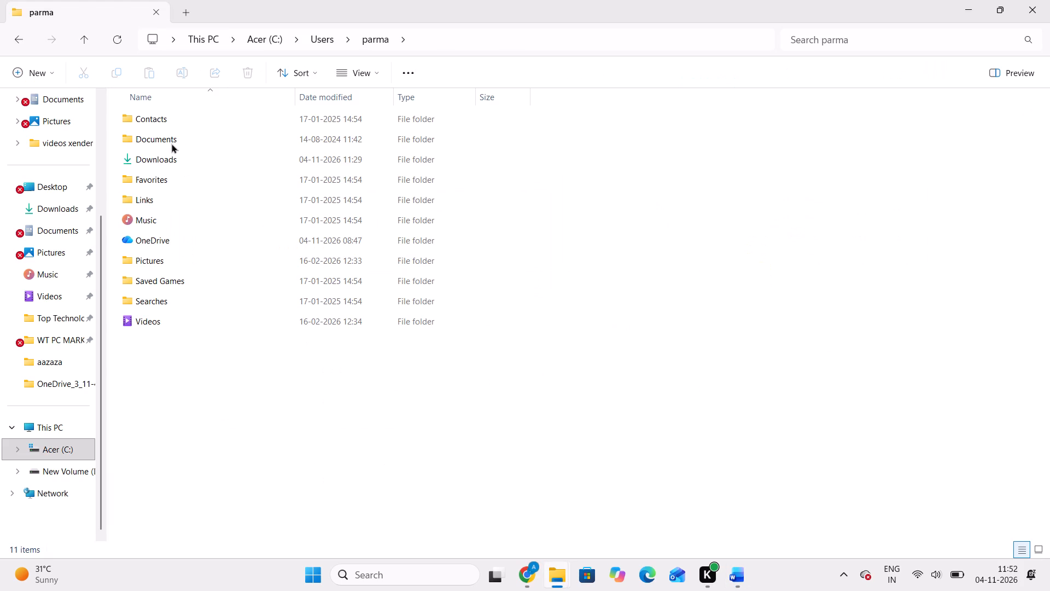
pyautogui.doubleClick(165, 158)
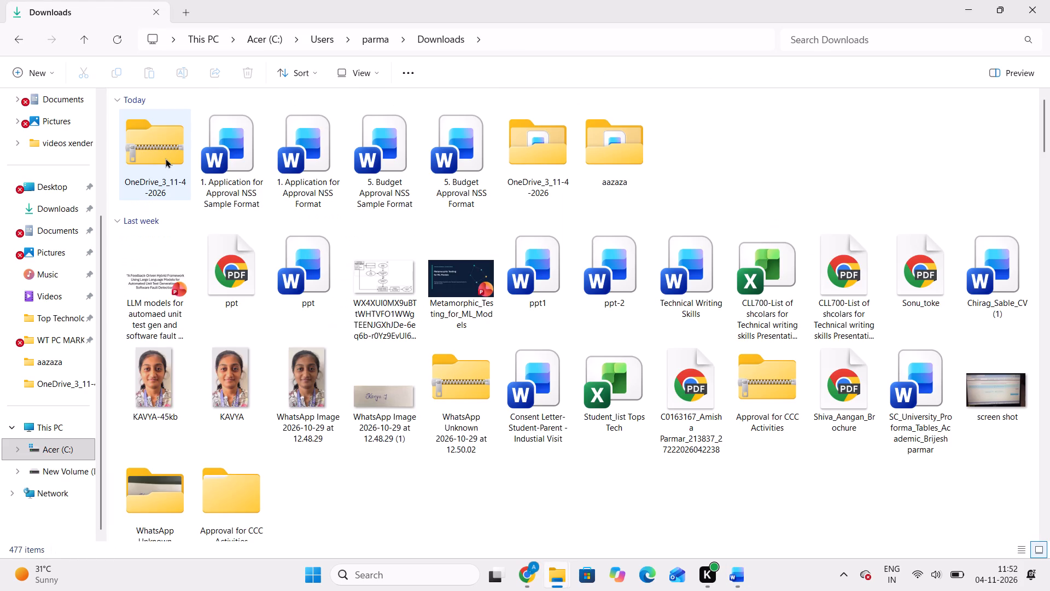
# Check the Documents folder in the user's profile folder and return to its Downloads folder.
pyautogui.press('BackSpace')
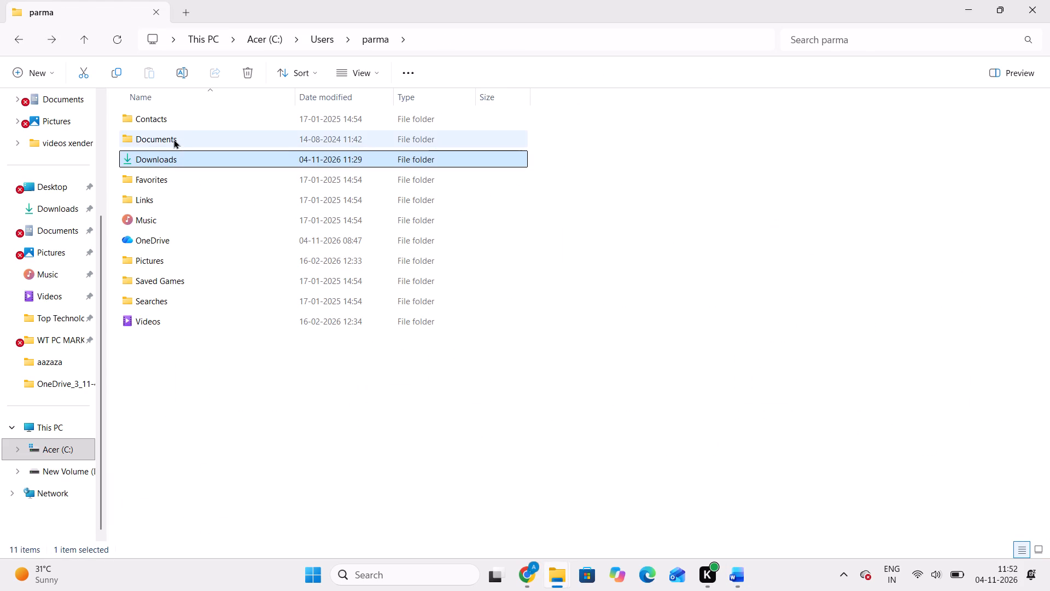
pyautogui.doubleClick(173, 139)
pyautogui.press('BackSpace')
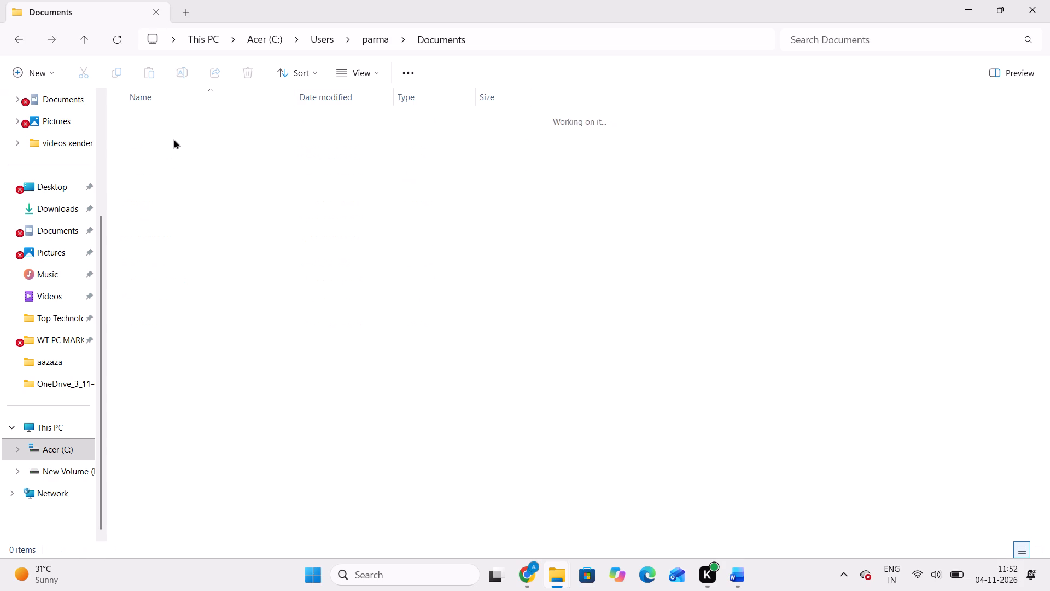
pyautogui.doubleClick(162, 161)
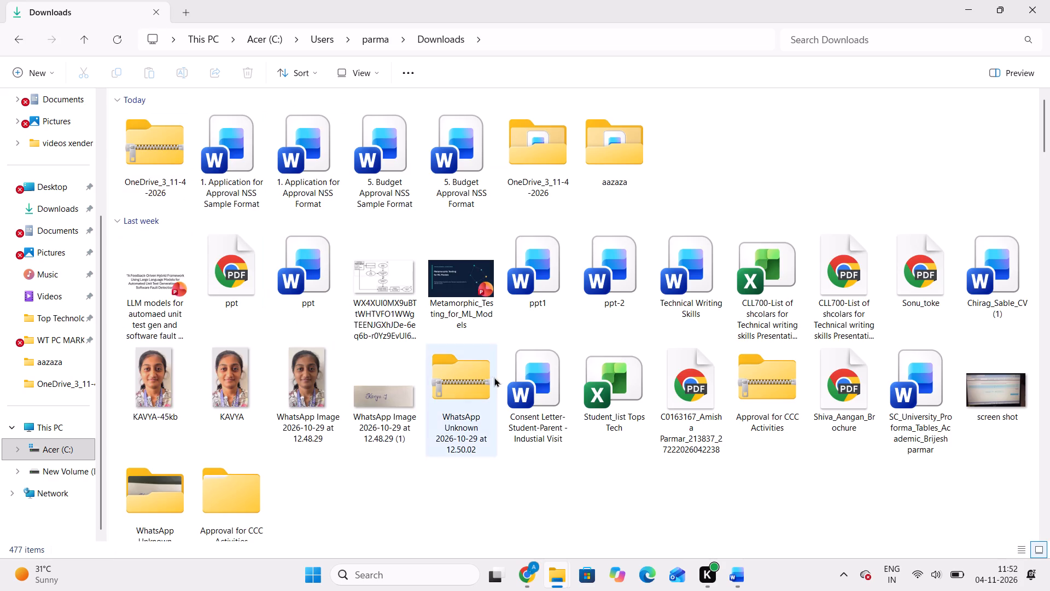
# Look through the older files in the Downloads folder and check the contents of the aazaza folder.
pyautogui.click(465, 404)
pyautogui.click(747, 394)
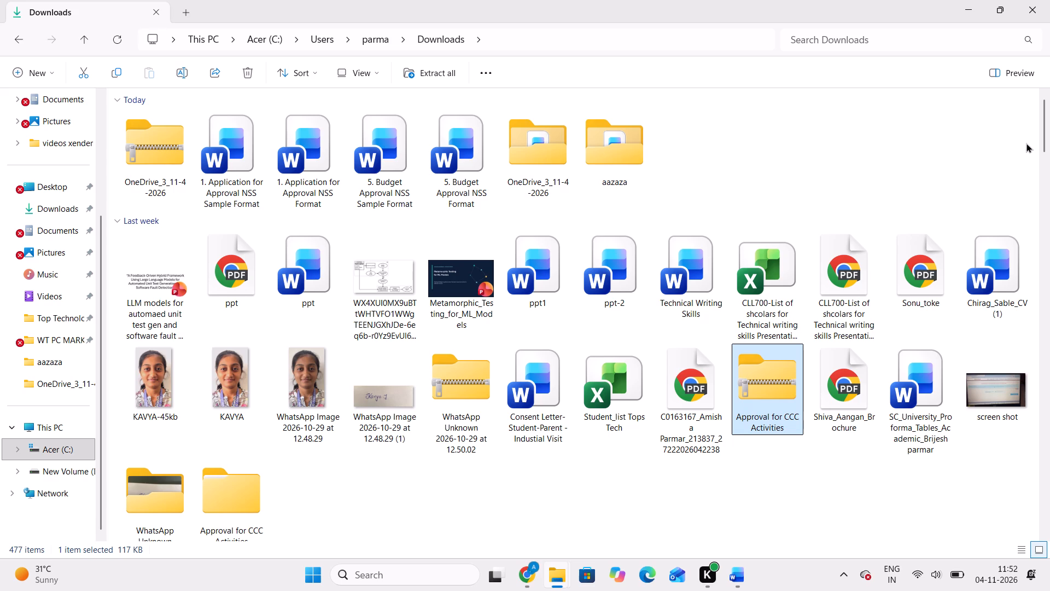
pyautogui.moveTo(1047, 125); pyautogui.dragTo(1047, 158)
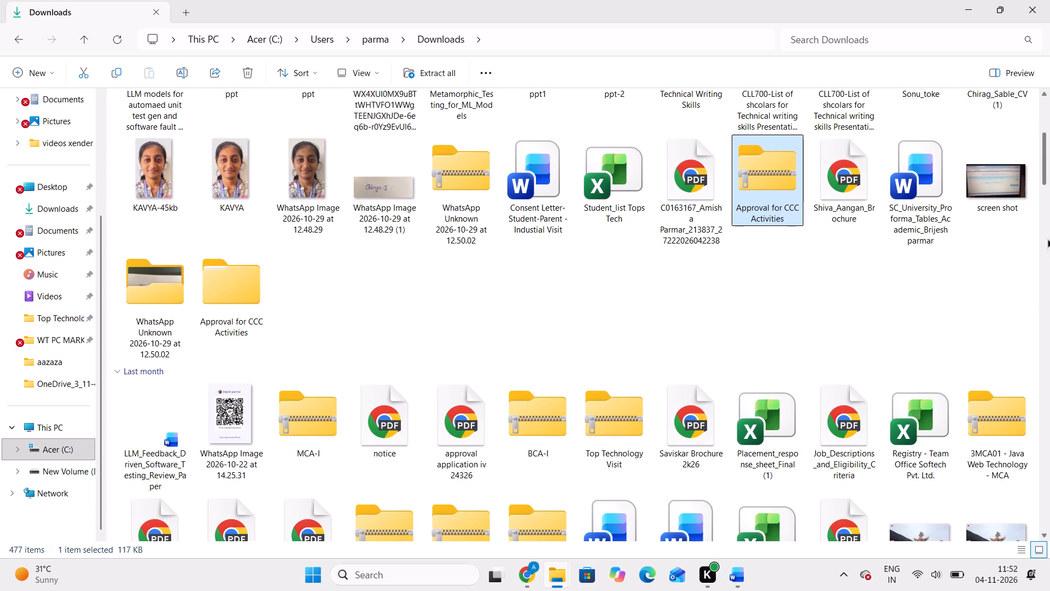
pyautogui.moveTo(1045, 159); pyautogui.dragTo(1045, 190)
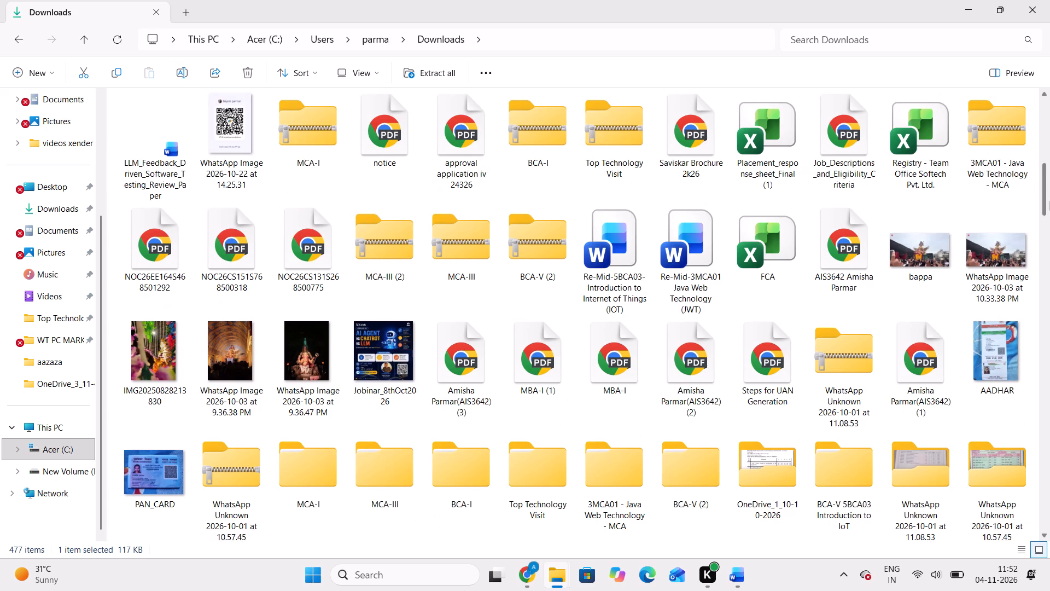
pyautogui.moveTo(1043, 195); pyautogui.dragTo(1043, 221)
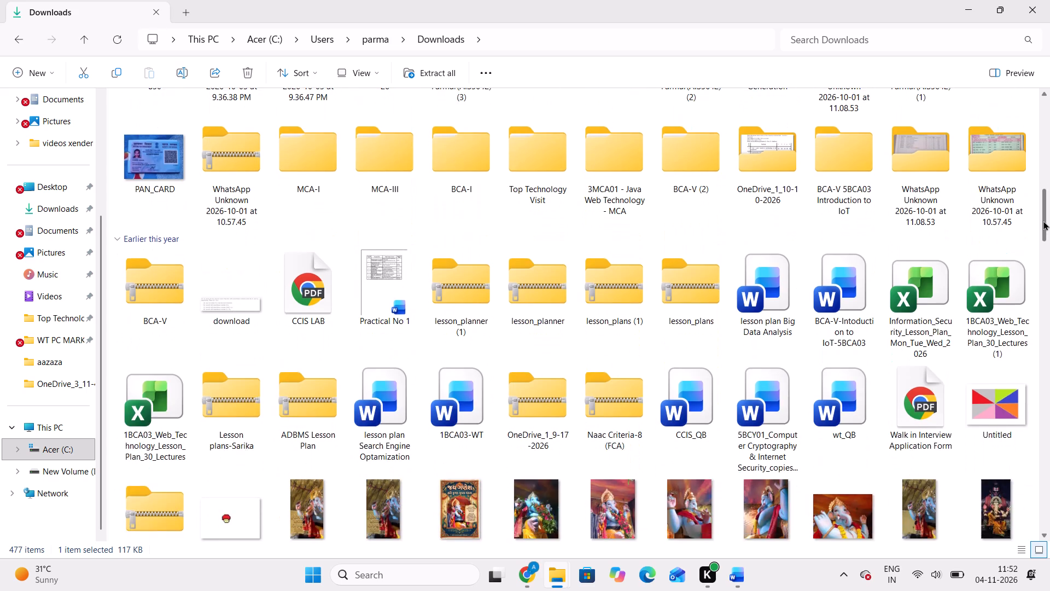
pyautogui.moveTo(1043, 221); pyautogui.dragTo(1049, 68)
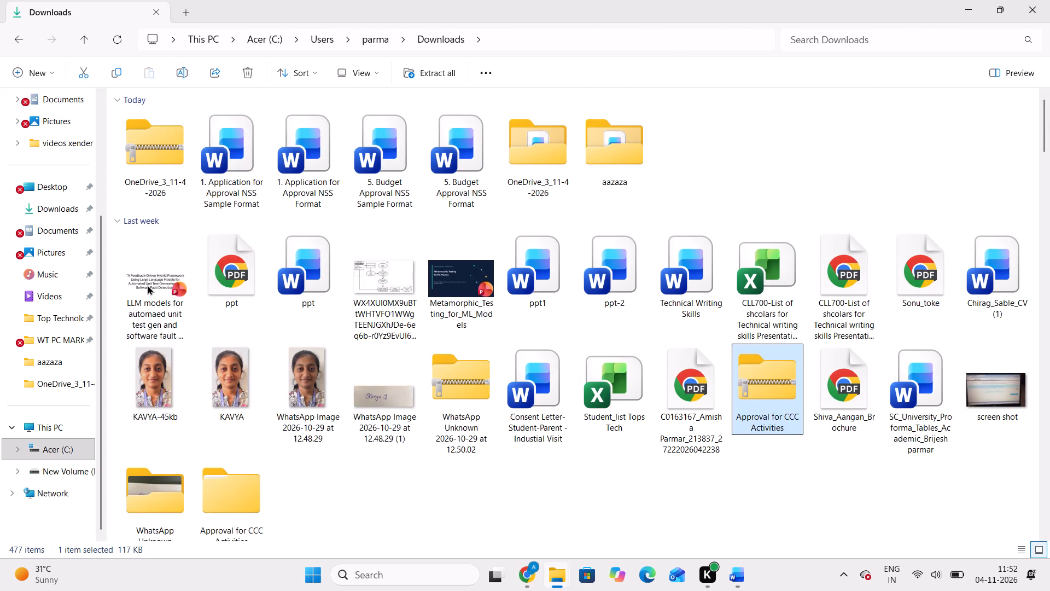
pyautogui.doubleClick(621, 146)
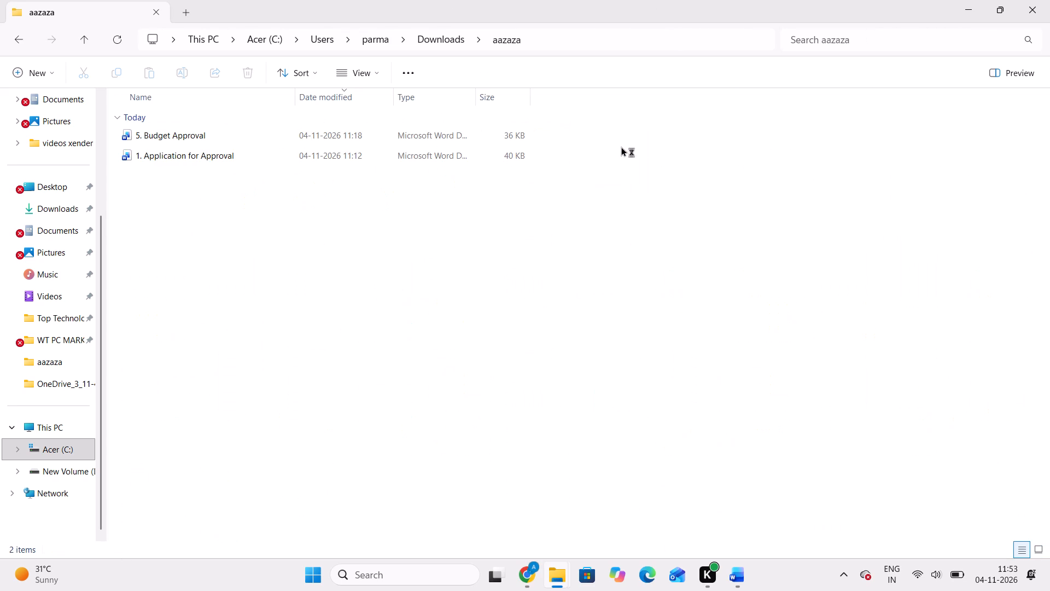
pyautogui.press('BackSpace')
# Switch back to Word and close the Application for Approval document.
pyautogui.hotkey('alt', 'Tab')
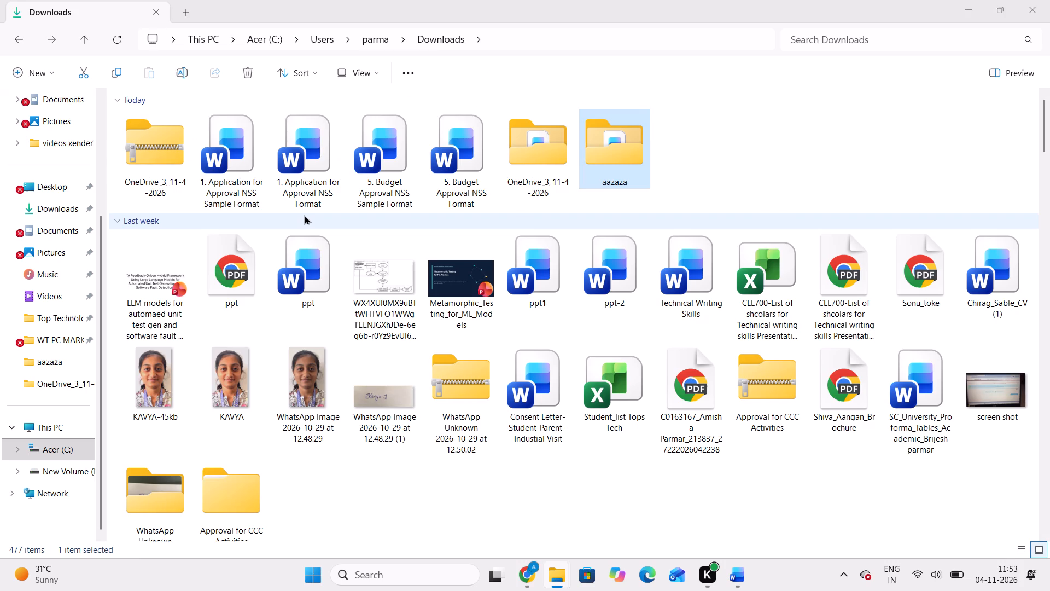
pyautogui.click(611, 316)
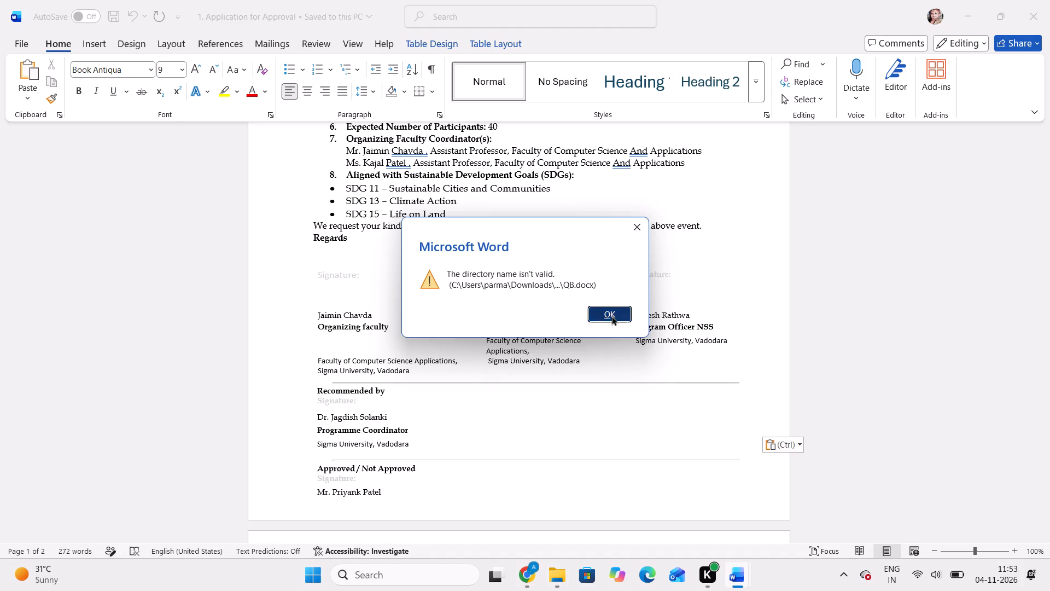
pyautogui.click(1049, 0)
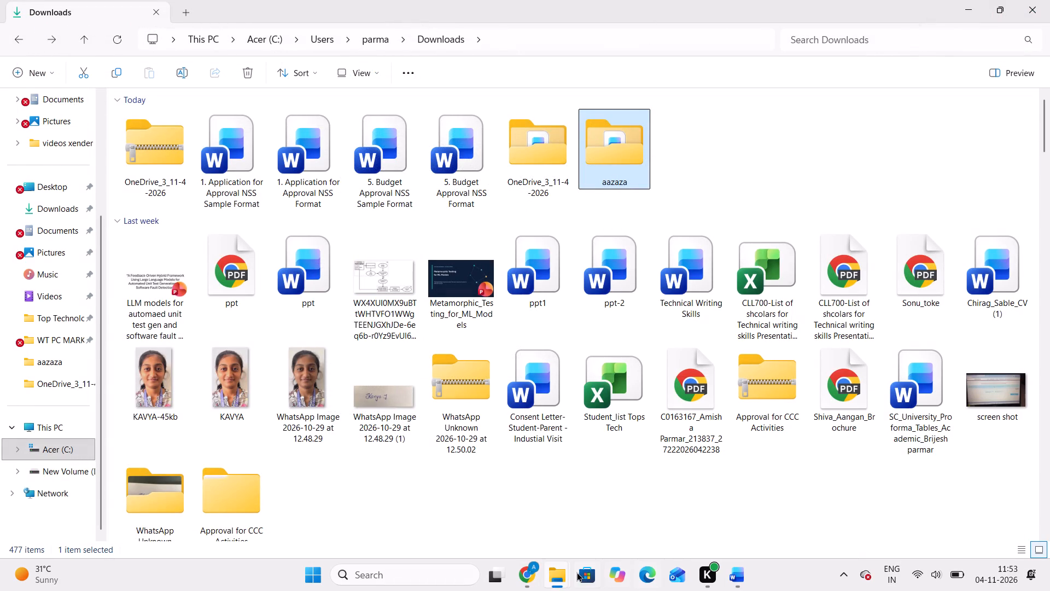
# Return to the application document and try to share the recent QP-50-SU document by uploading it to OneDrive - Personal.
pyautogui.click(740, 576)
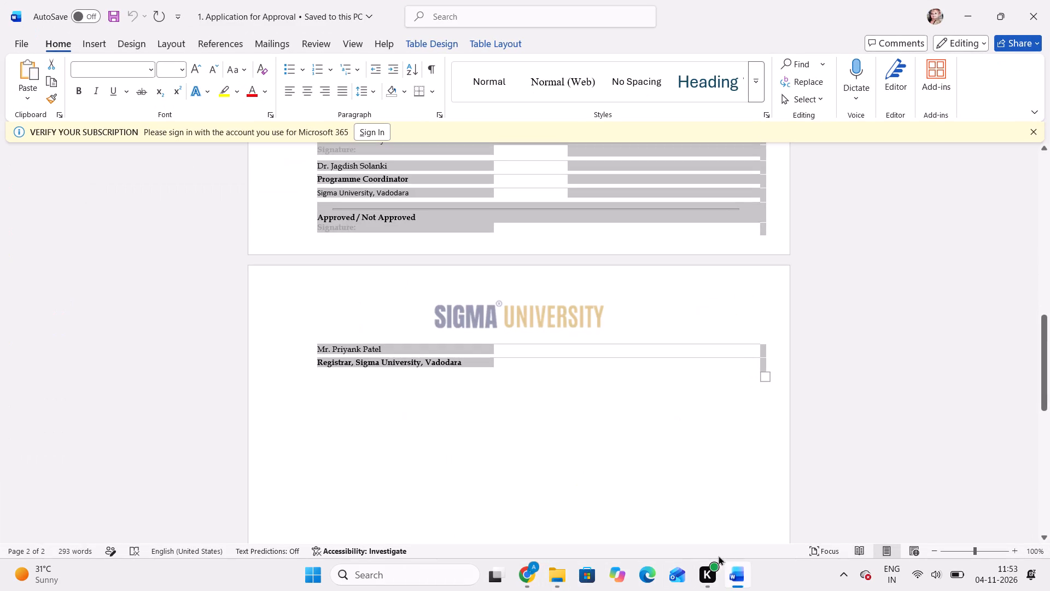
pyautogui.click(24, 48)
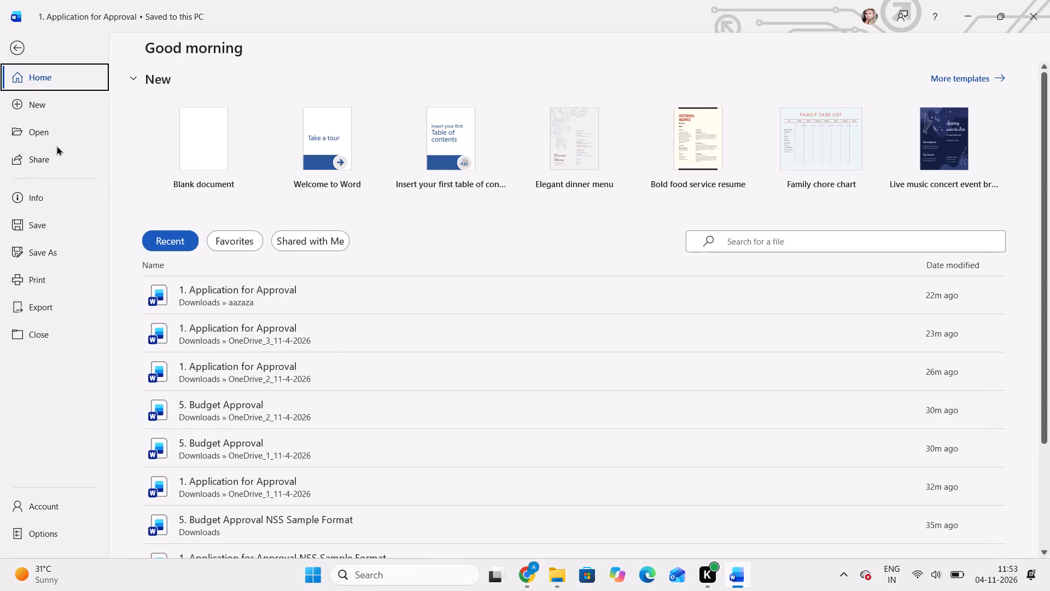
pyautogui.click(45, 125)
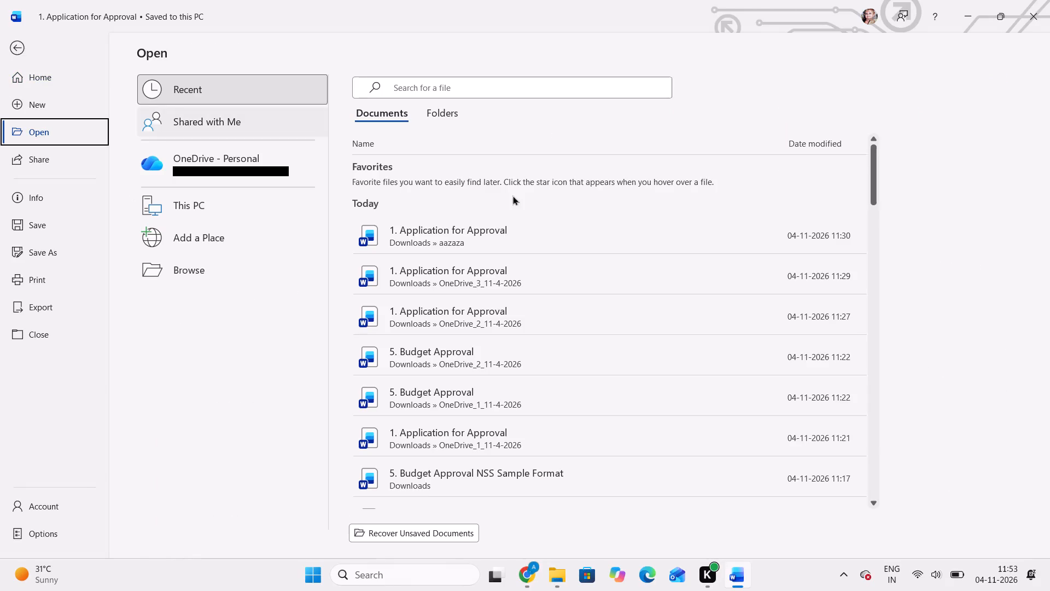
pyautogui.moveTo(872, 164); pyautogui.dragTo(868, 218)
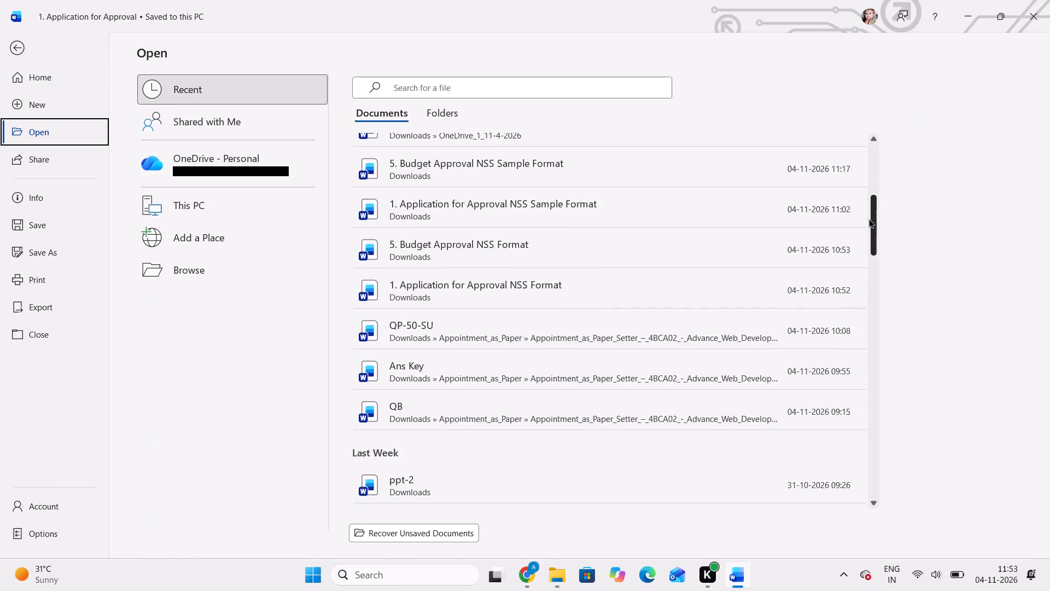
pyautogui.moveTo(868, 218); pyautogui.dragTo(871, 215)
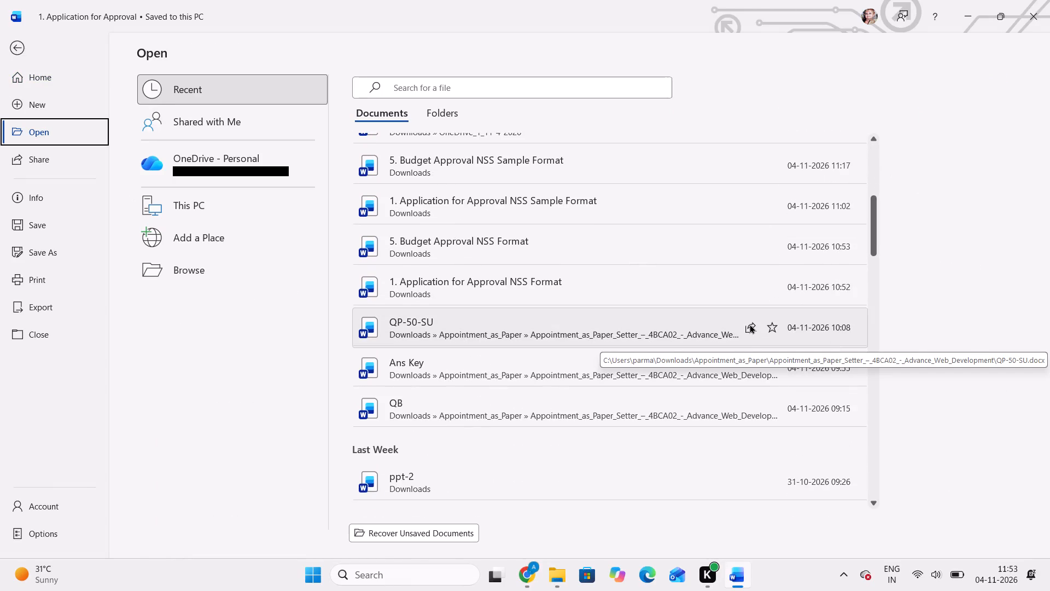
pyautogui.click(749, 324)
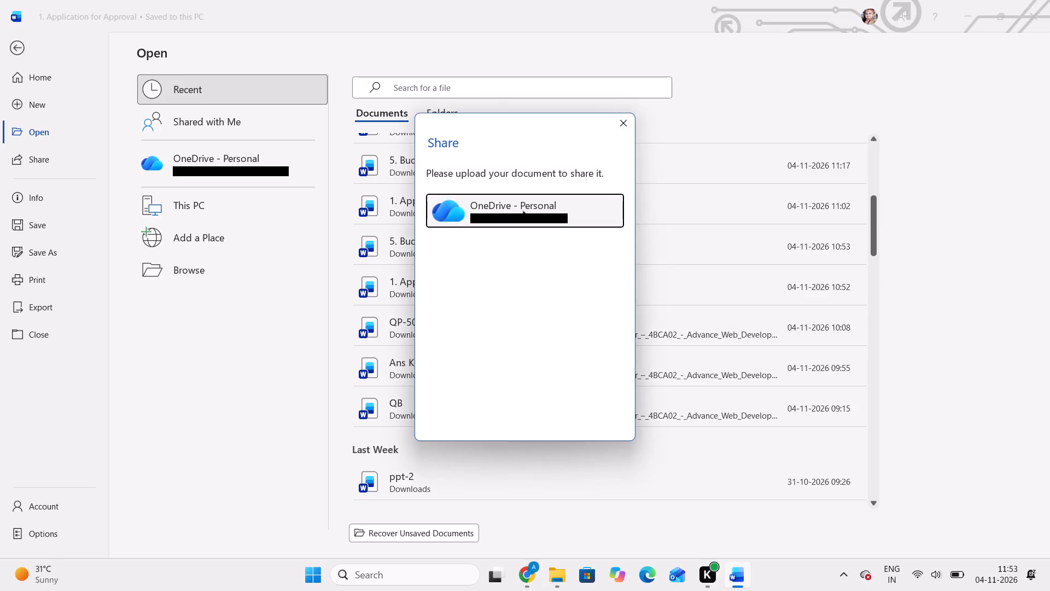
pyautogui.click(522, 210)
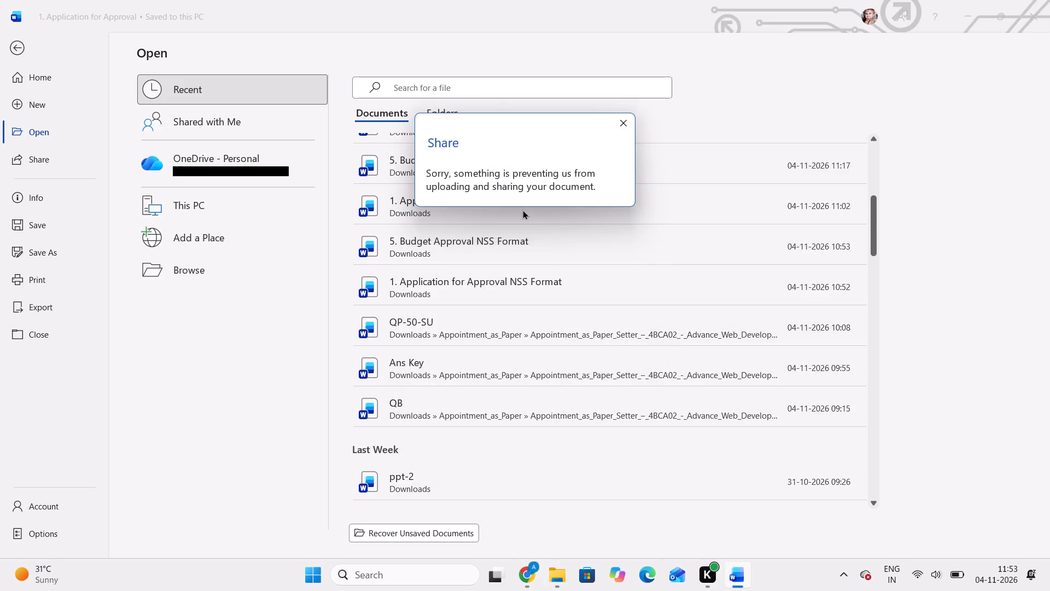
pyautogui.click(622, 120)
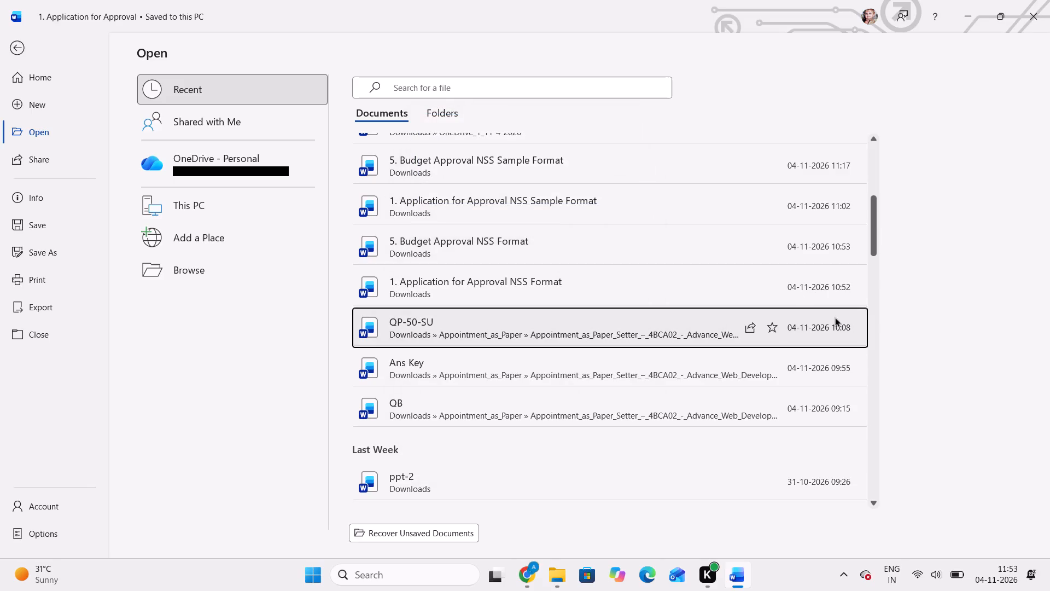
# Add the recent document QP-50-SU to the favorites.
pyautogui.click(770, 325)
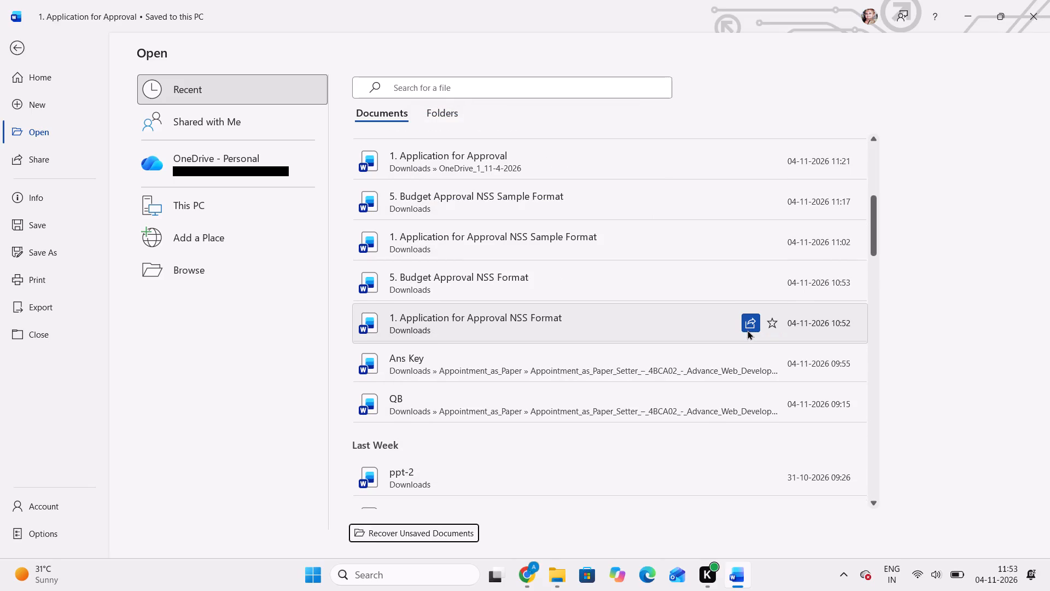
pyautogui.click(747, 330)
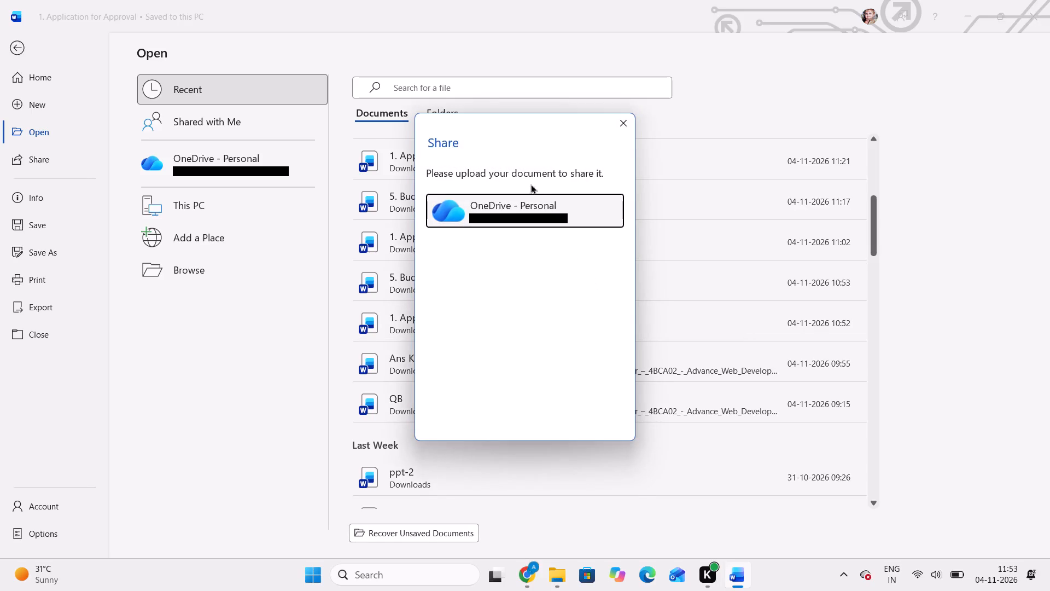
pyautogui.click(628, 122)
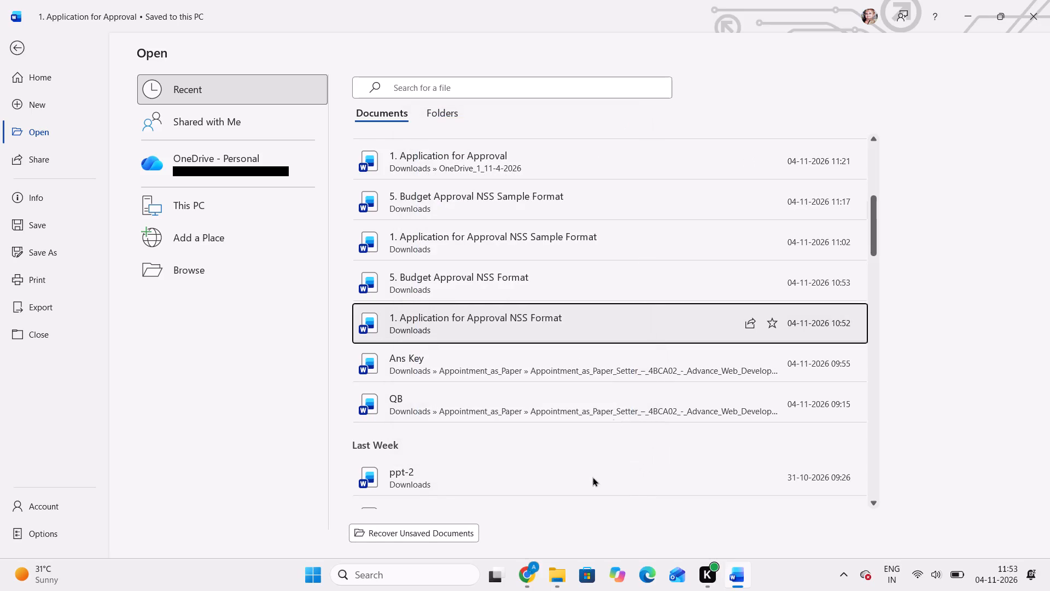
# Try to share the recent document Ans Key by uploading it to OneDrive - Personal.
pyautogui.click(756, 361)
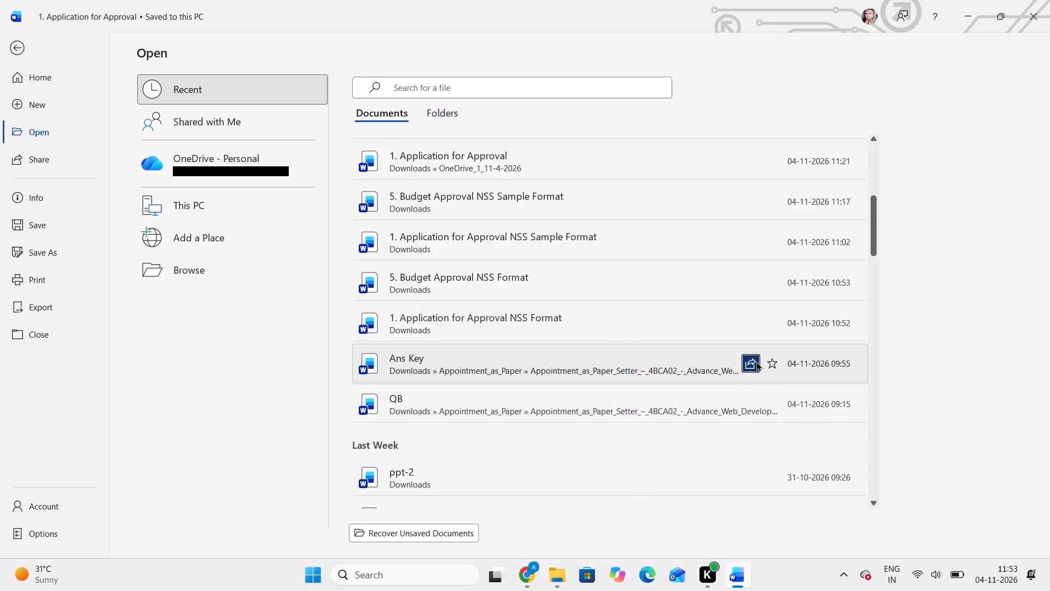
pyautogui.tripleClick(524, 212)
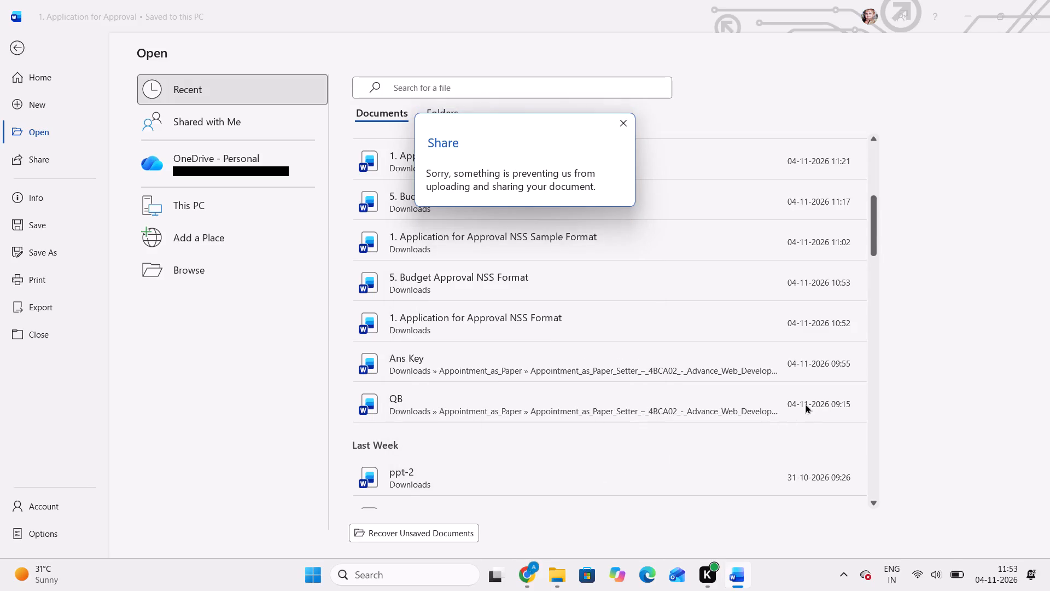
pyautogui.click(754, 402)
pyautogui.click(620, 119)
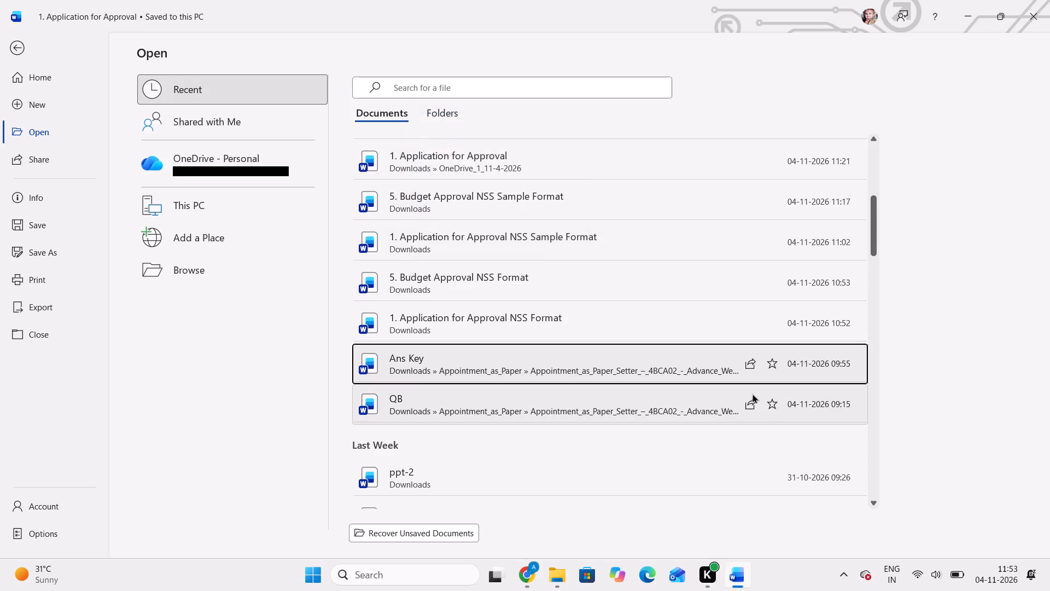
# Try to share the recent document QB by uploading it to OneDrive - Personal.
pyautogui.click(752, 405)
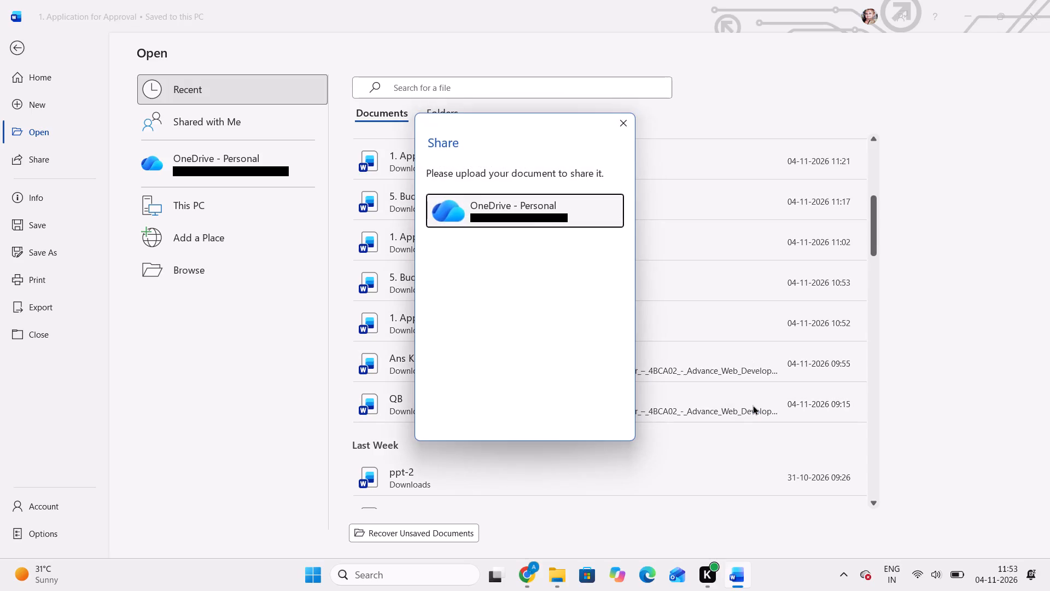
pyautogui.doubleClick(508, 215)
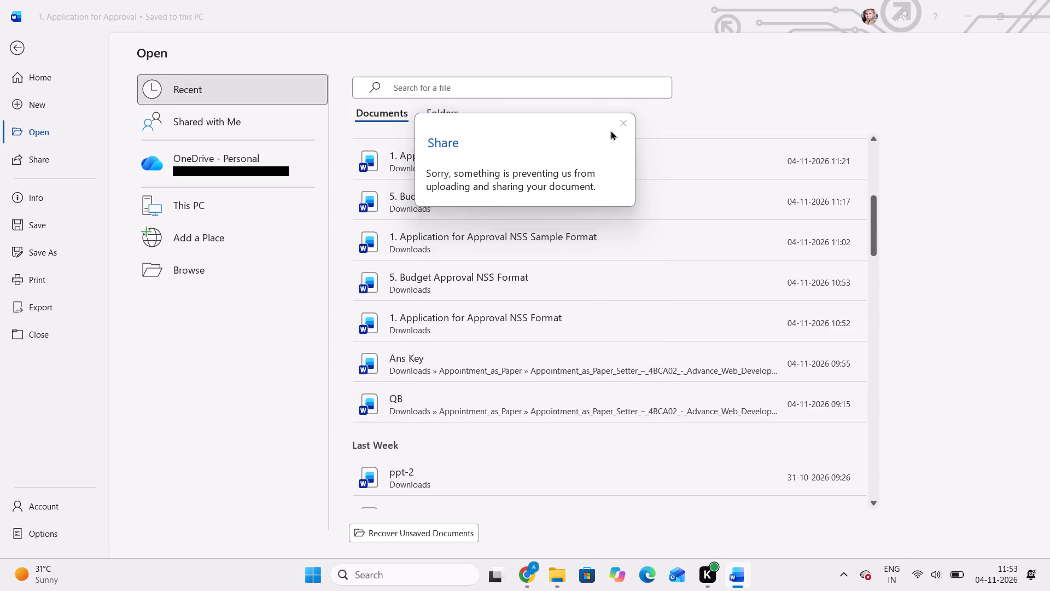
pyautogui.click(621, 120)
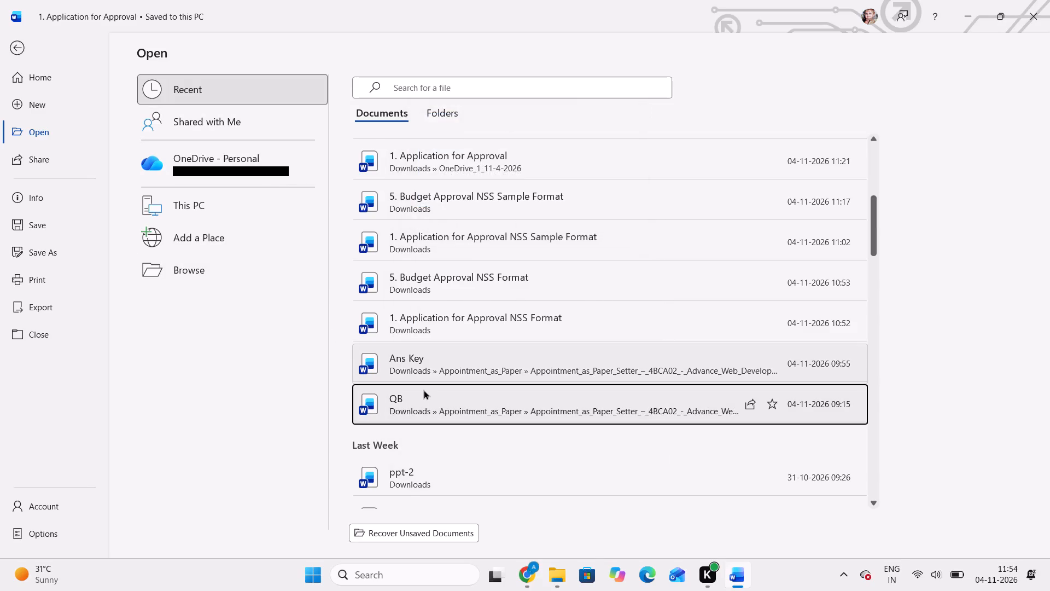
# Check the file location of the recent document QB and return to the Downloads folder.
pyautogui.rightClick(434, 399)
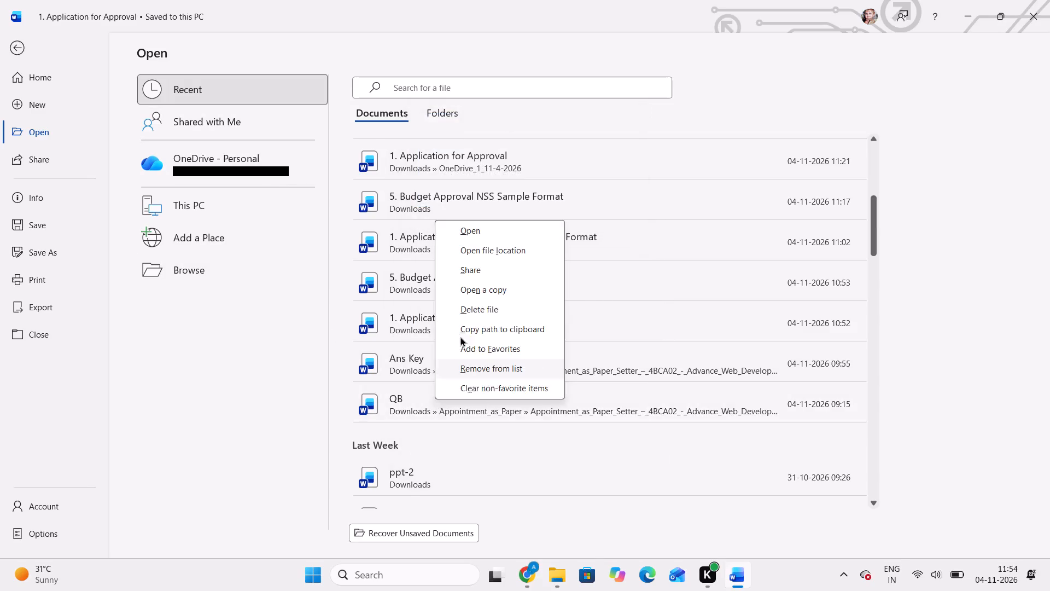
pyautogui.click(491, 252)
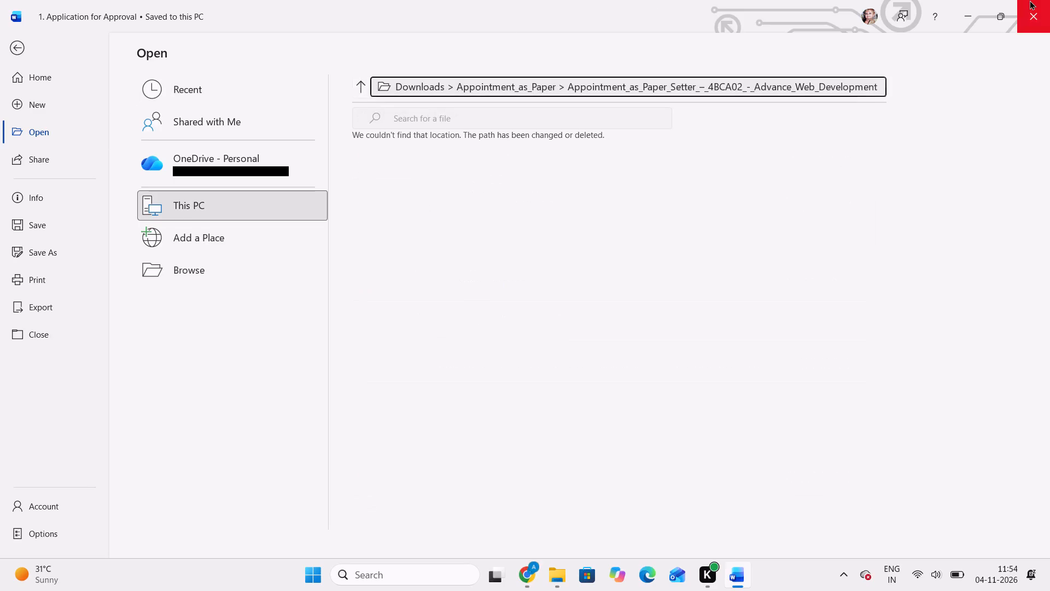
pyautogui.click(958, 11)
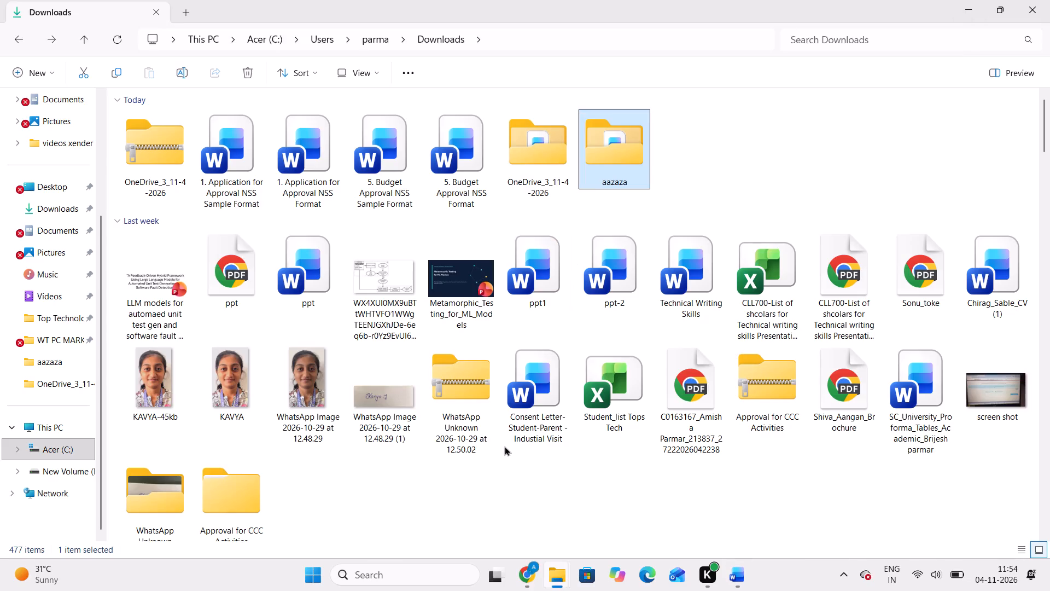
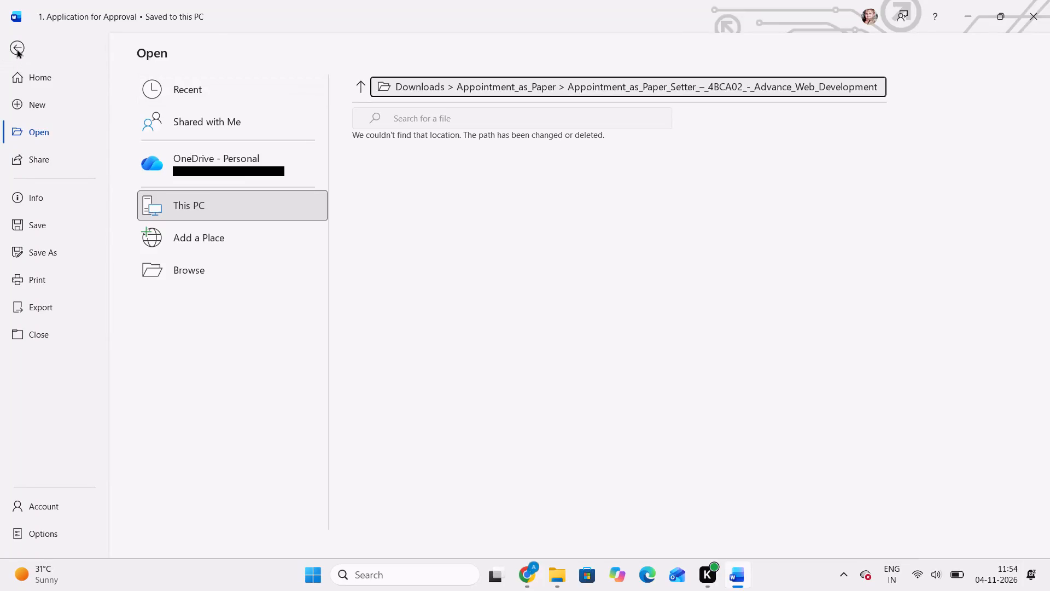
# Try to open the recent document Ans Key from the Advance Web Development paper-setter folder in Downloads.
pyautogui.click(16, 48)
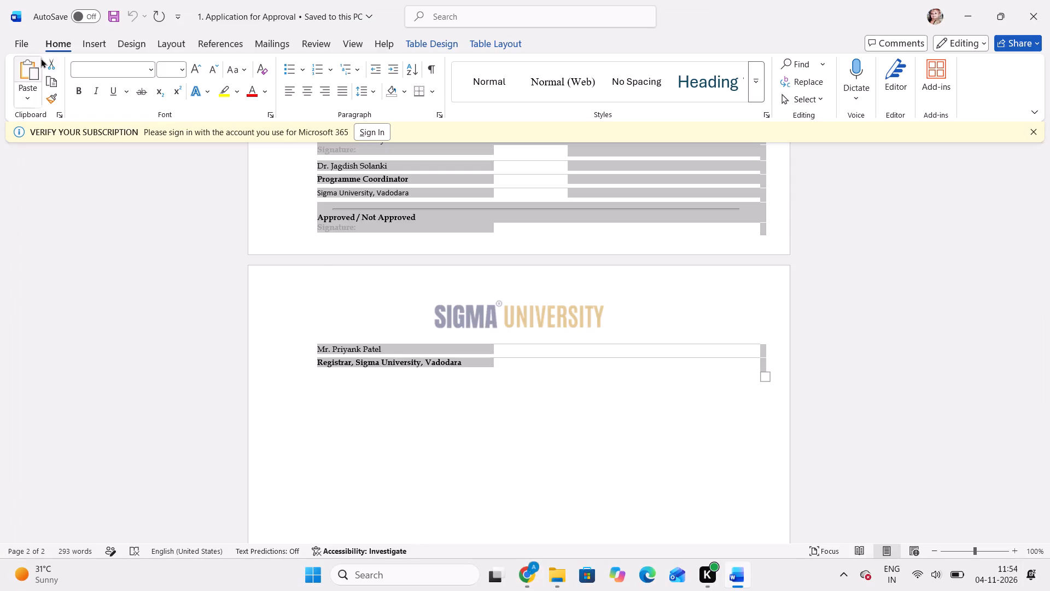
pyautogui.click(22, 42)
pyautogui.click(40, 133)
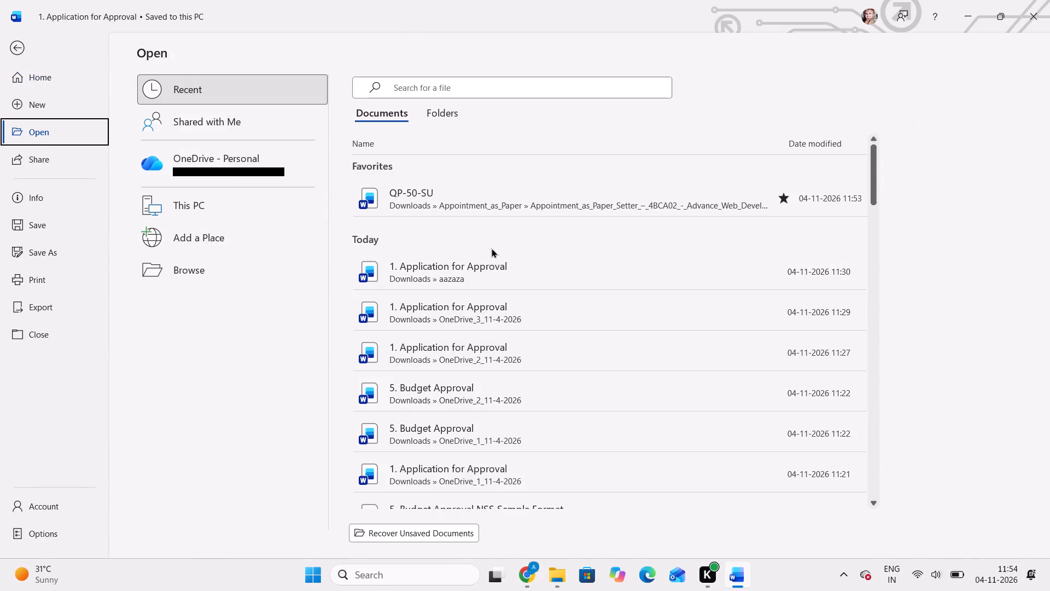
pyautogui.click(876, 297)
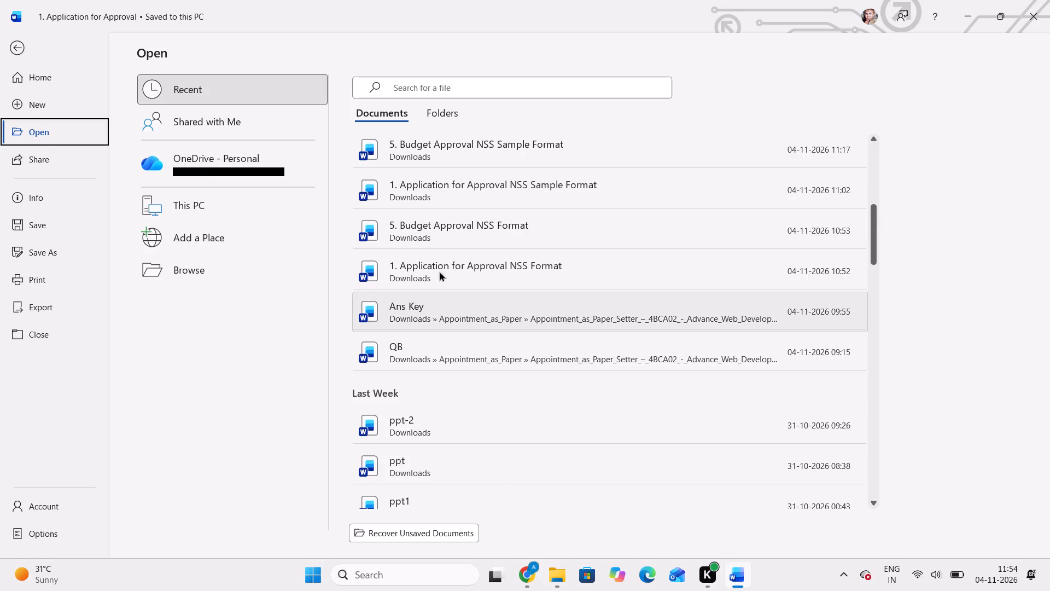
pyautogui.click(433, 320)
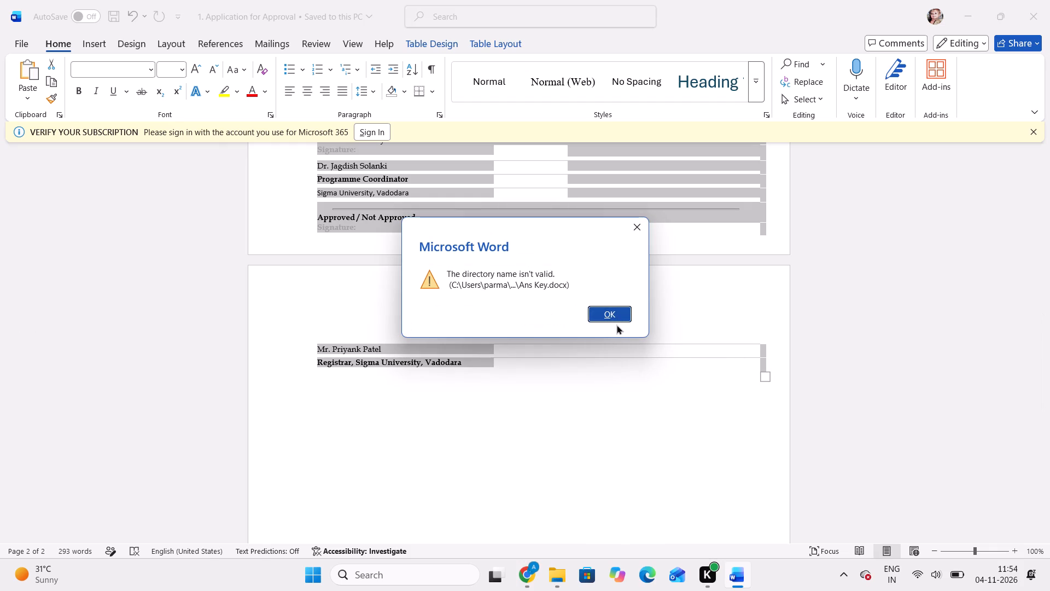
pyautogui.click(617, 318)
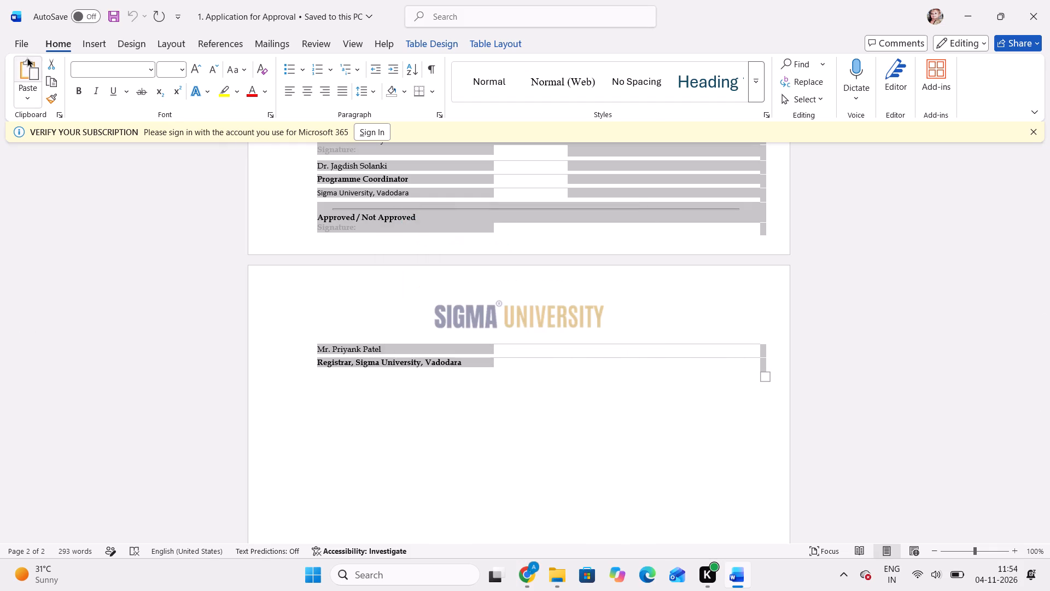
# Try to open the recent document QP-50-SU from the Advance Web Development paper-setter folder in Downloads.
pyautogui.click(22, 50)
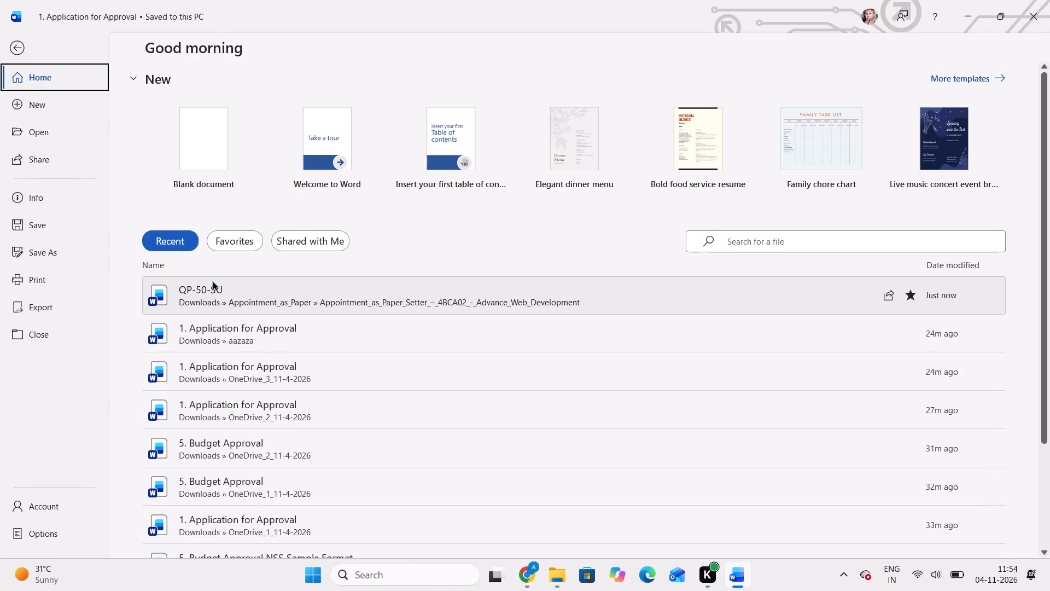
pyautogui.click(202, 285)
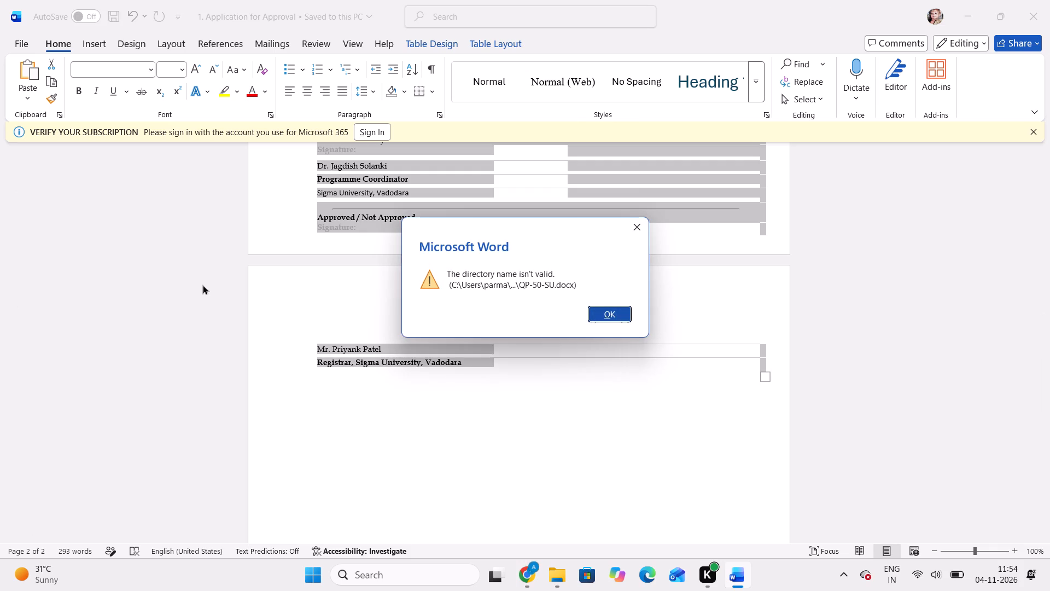
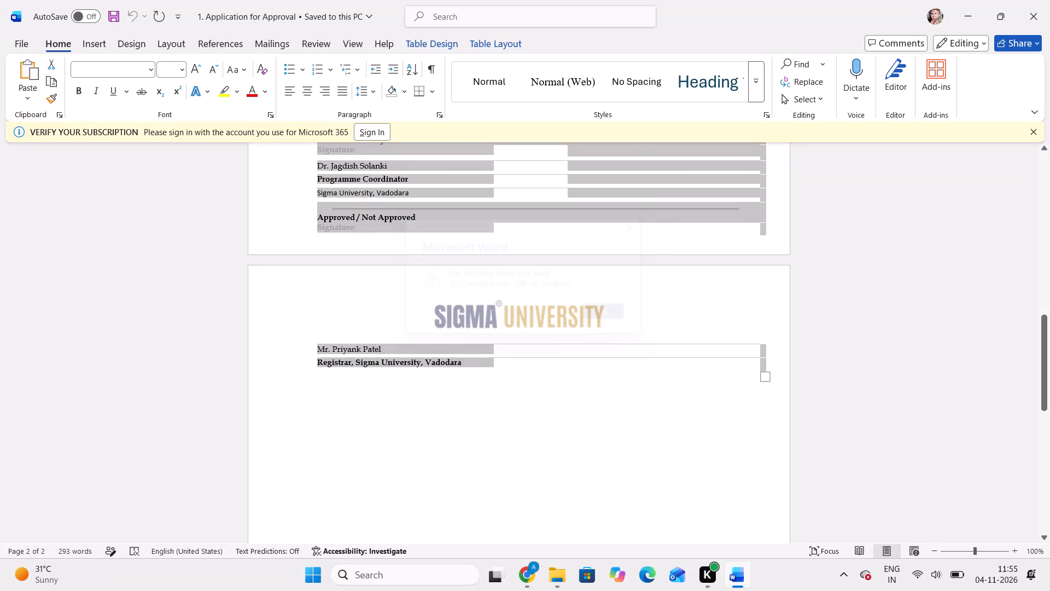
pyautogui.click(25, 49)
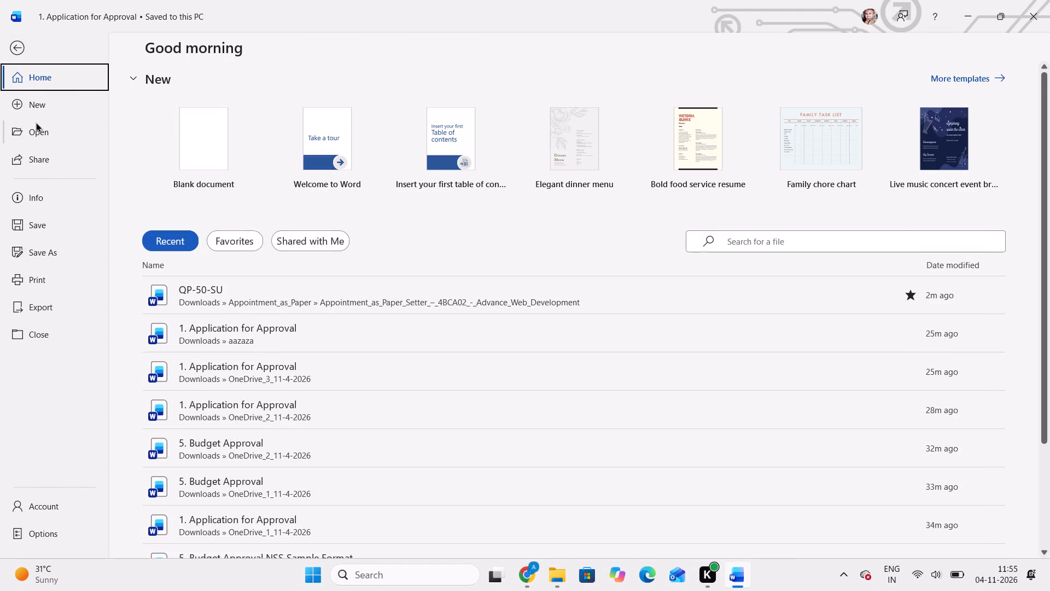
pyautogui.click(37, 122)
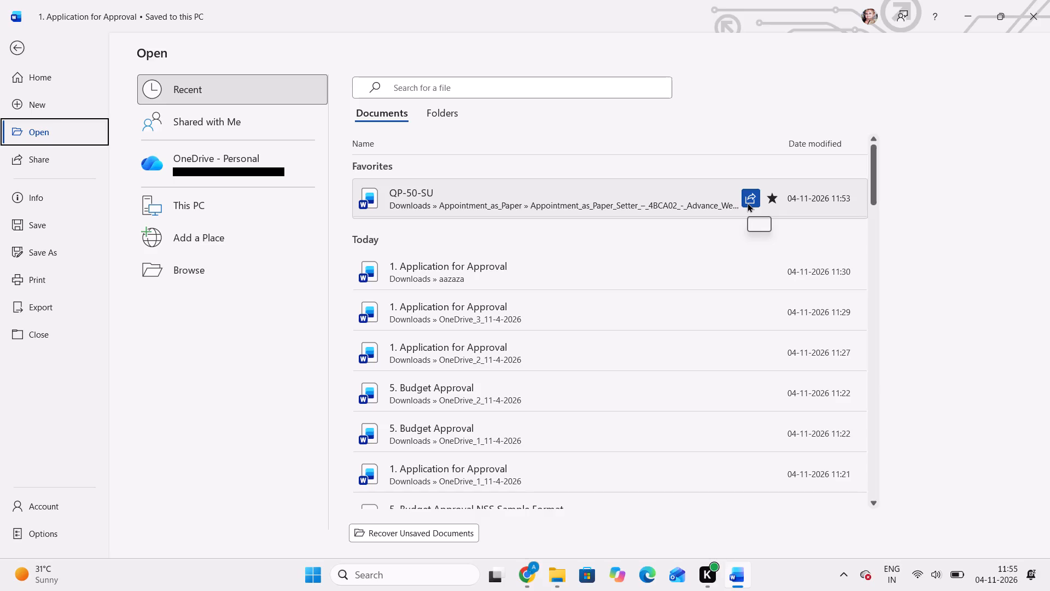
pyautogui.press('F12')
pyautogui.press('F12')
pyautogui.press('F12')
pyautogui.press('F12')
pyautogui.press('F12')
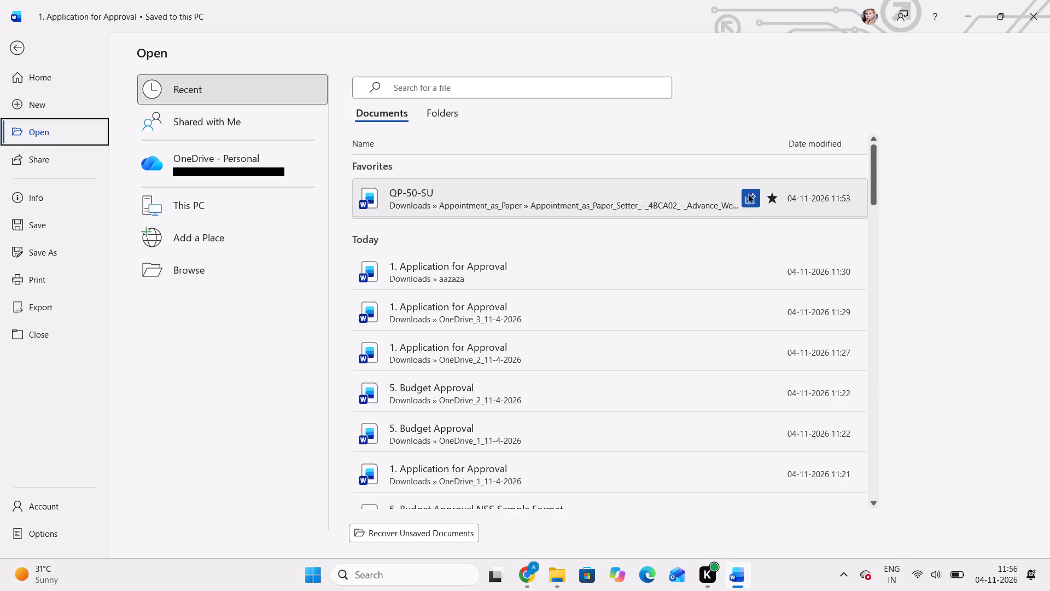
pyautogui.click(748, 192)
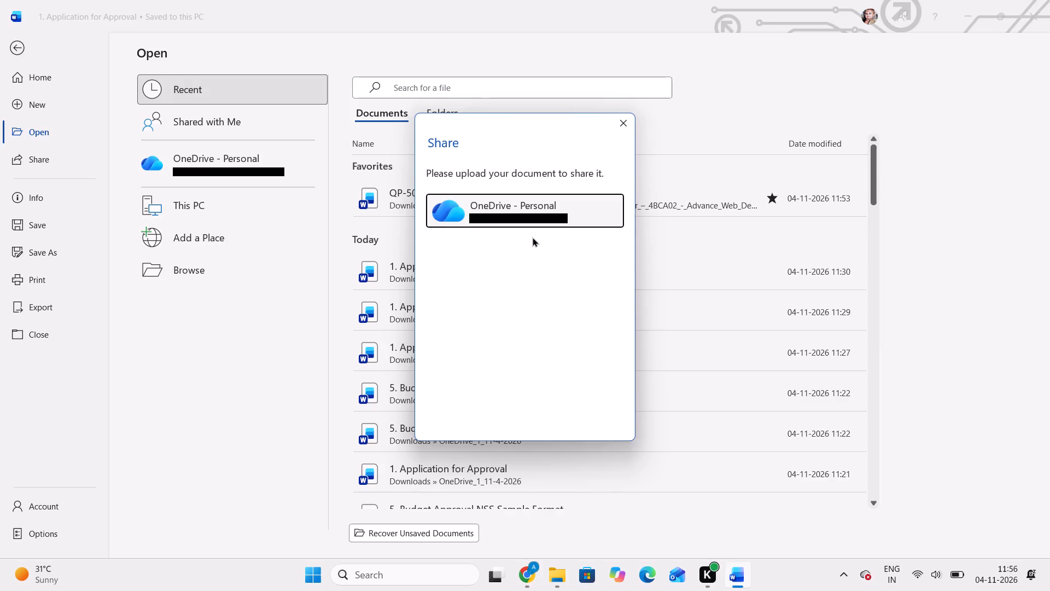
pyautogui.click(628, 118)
# Open the unsaved-documents recovery dialog and look inside the Word STARTUP folder for recoverable files.
pyautogui.click(392, 534)
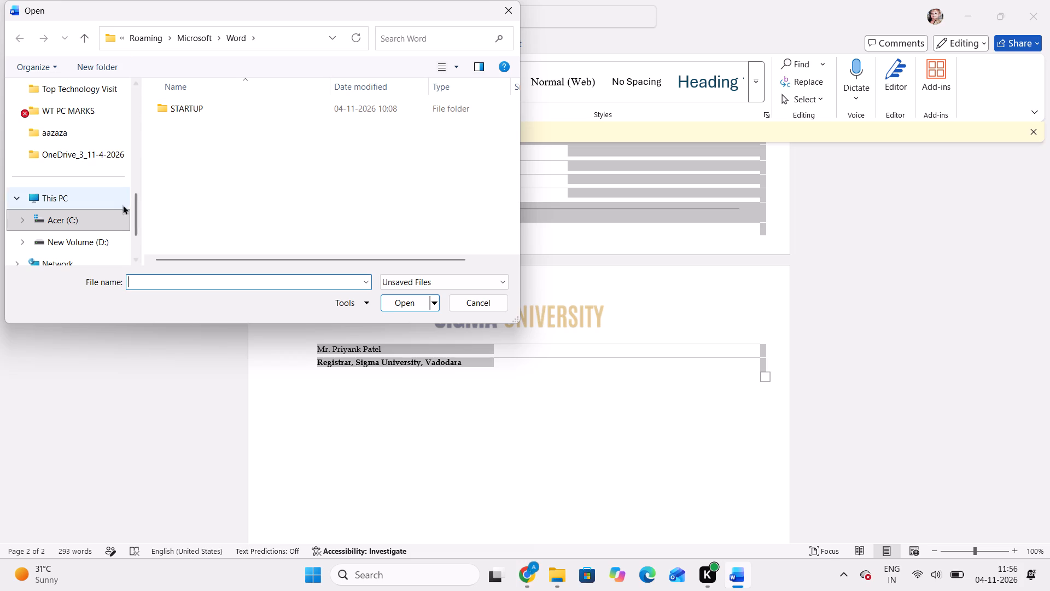
pyautogui.click(281, 40)
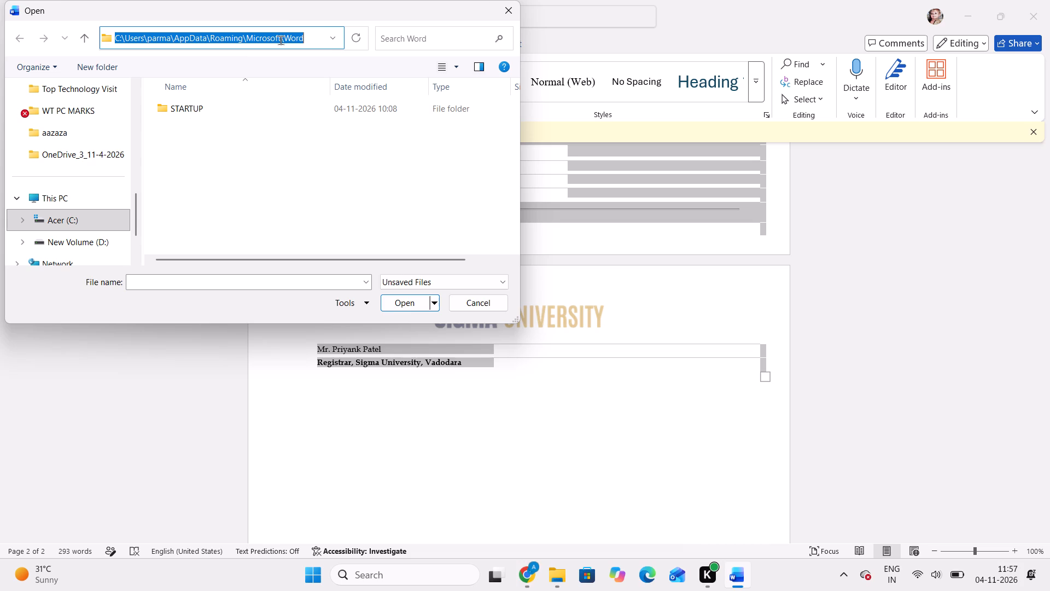
pyautogui.doubleClick(188, 113)
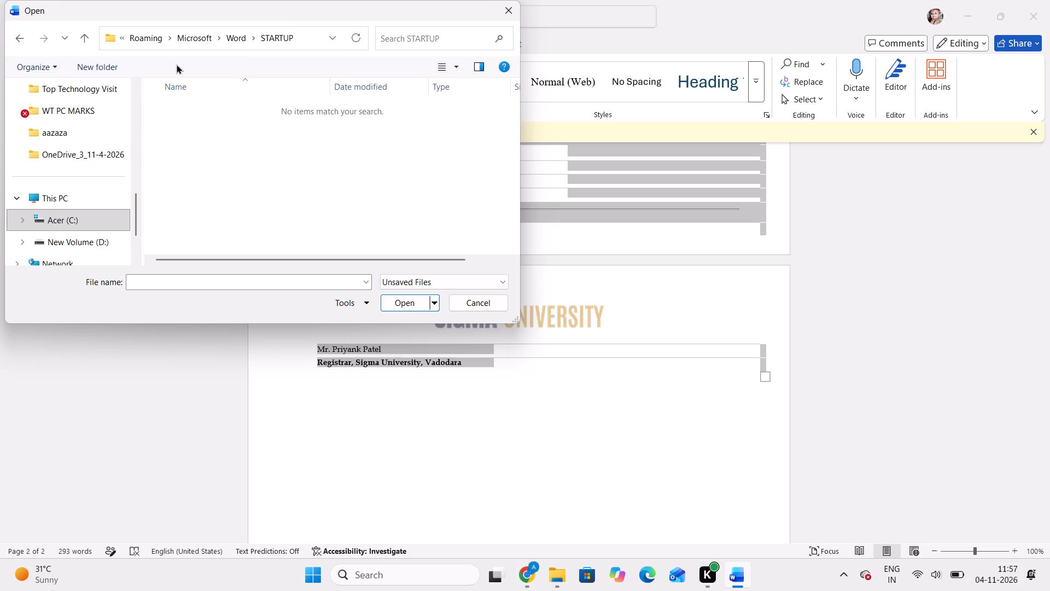
pyautogui.click(19, 43)
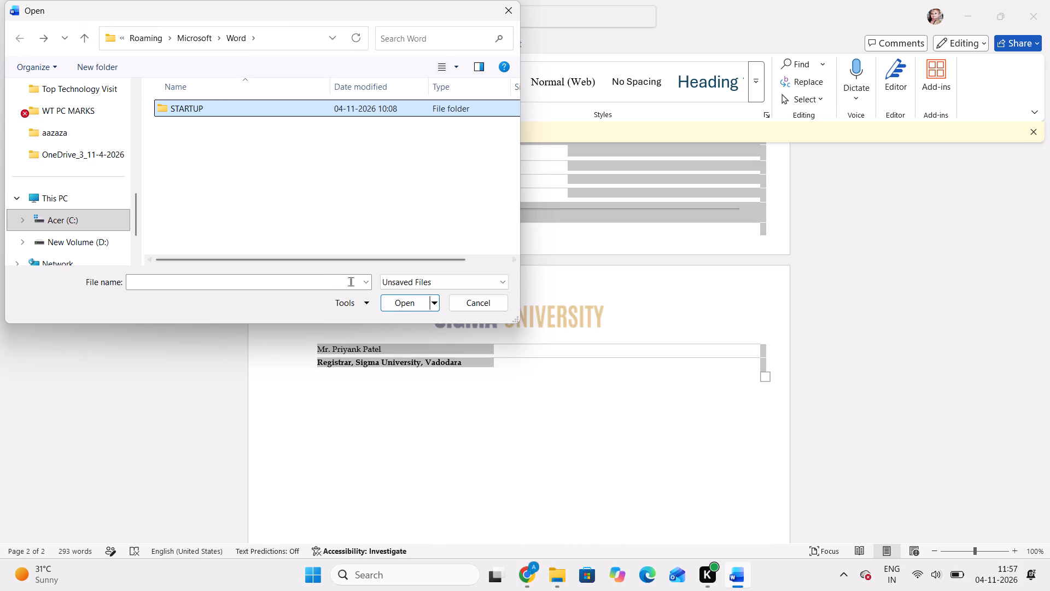
pyautogui.click(395, 302)
pyautogui.click(395, 302)
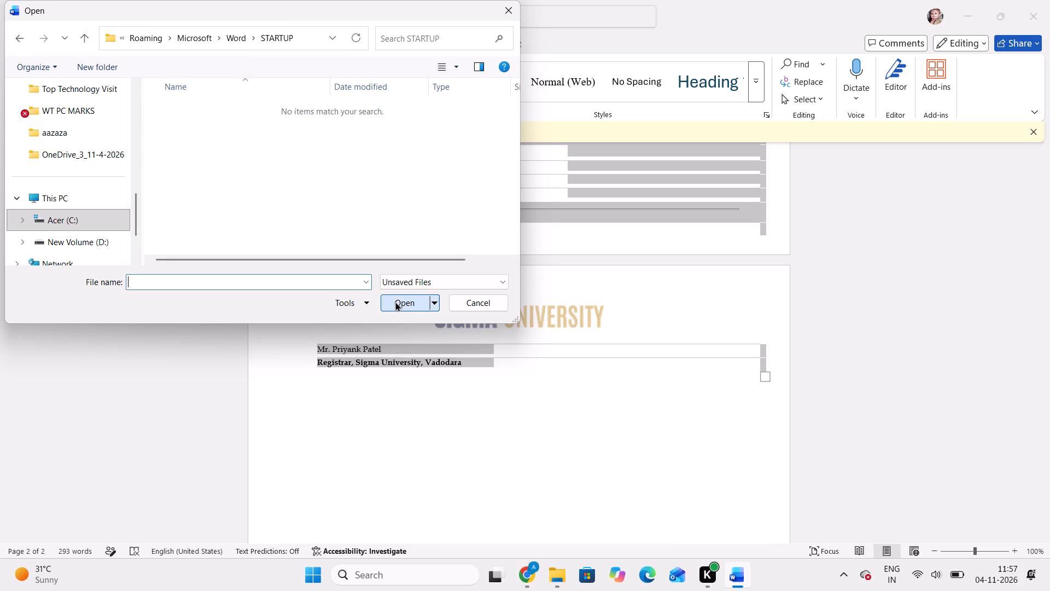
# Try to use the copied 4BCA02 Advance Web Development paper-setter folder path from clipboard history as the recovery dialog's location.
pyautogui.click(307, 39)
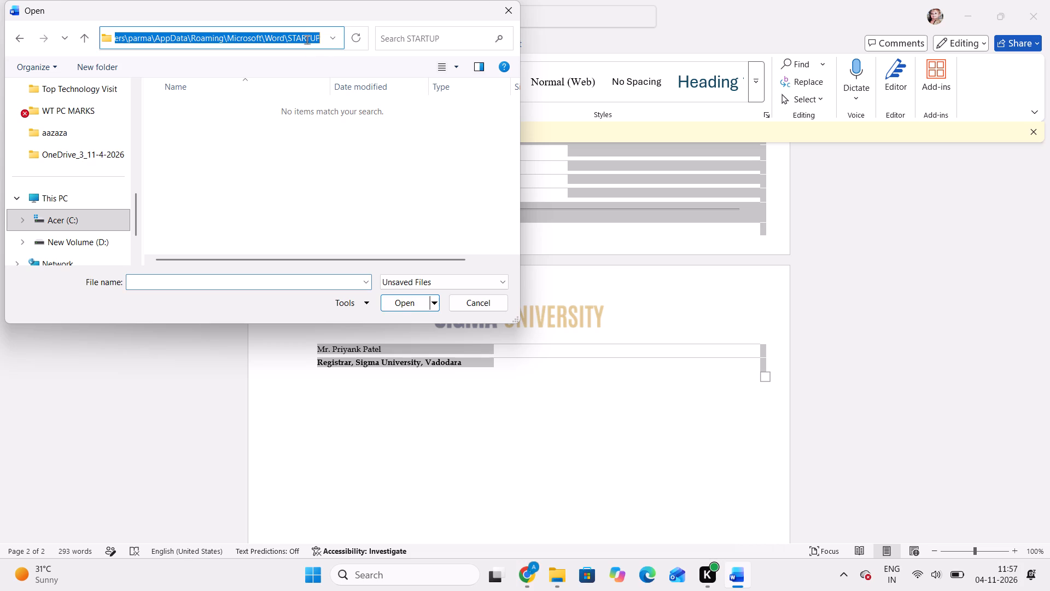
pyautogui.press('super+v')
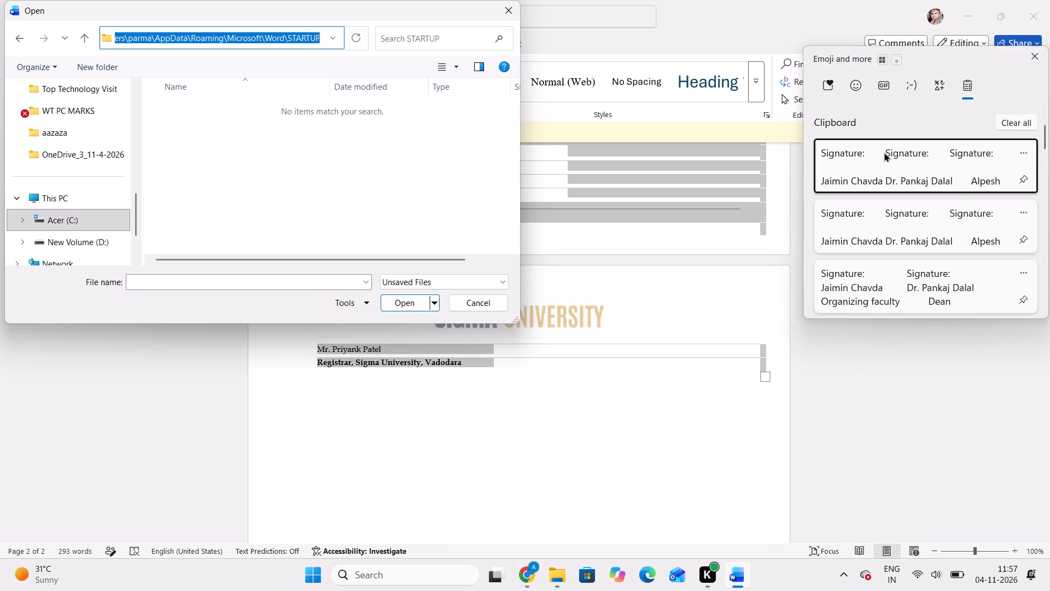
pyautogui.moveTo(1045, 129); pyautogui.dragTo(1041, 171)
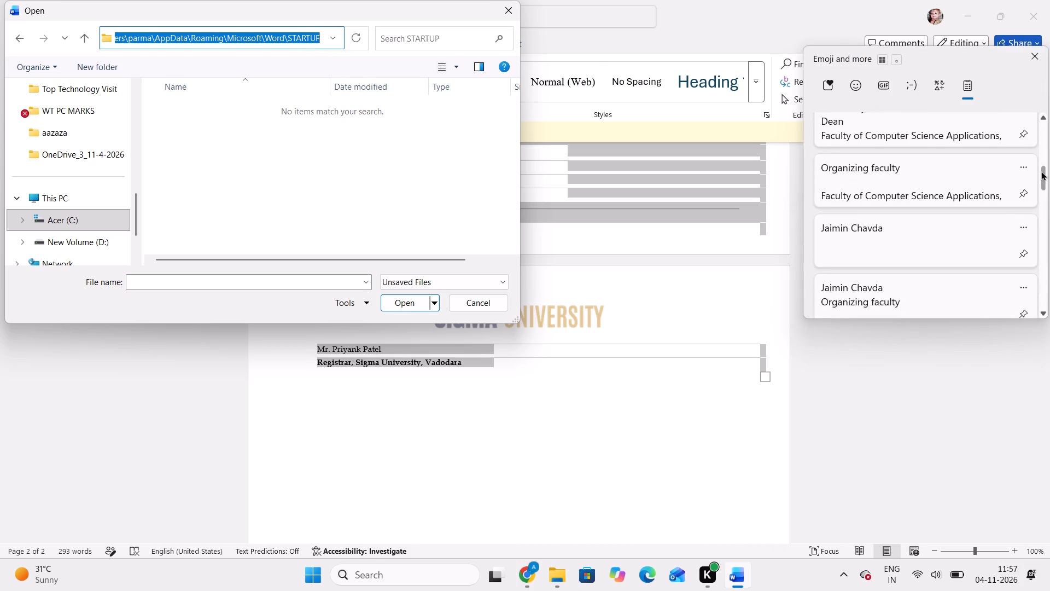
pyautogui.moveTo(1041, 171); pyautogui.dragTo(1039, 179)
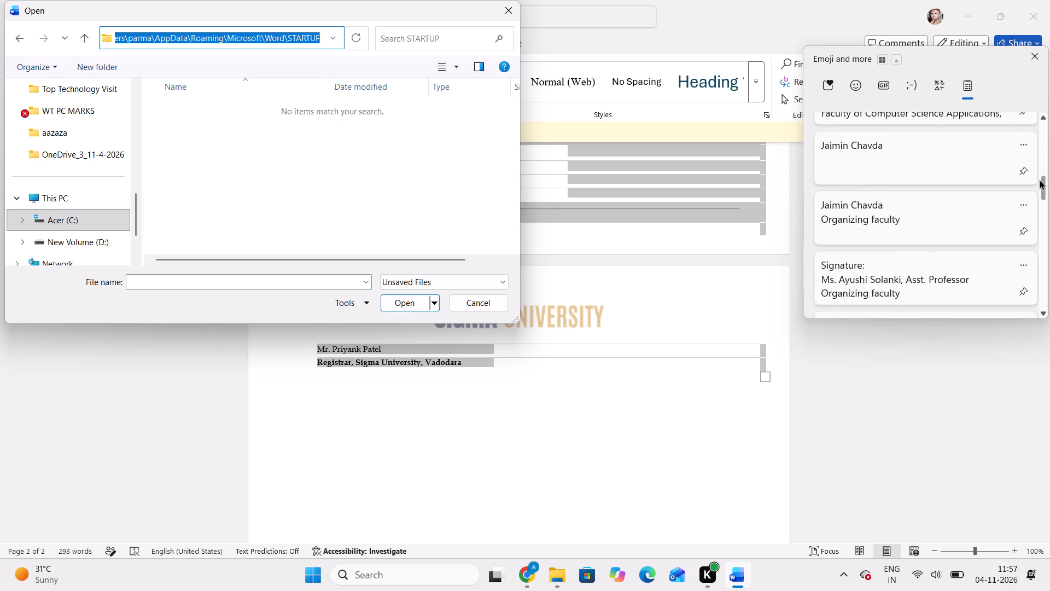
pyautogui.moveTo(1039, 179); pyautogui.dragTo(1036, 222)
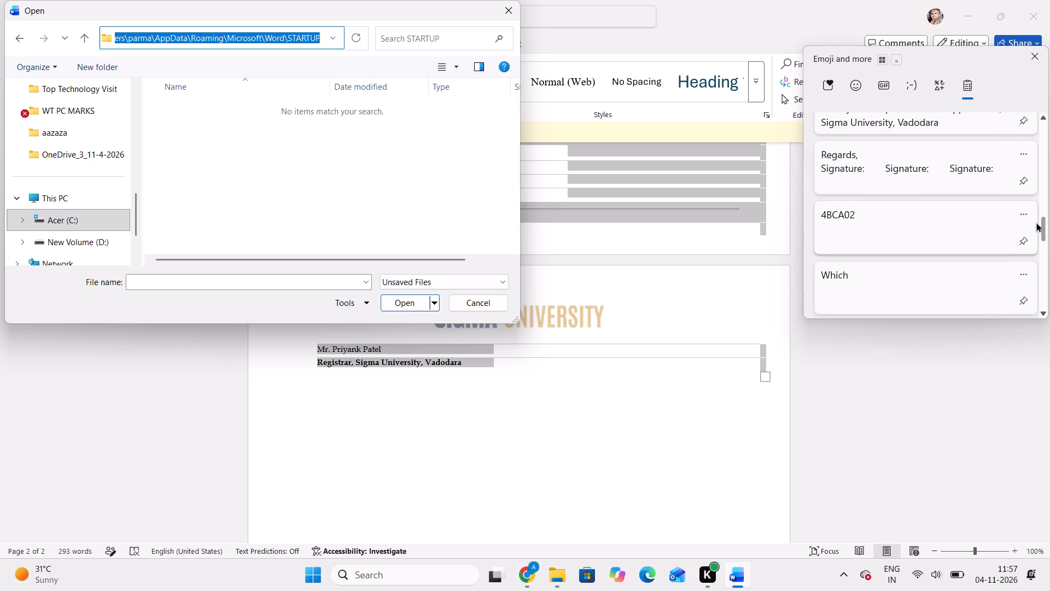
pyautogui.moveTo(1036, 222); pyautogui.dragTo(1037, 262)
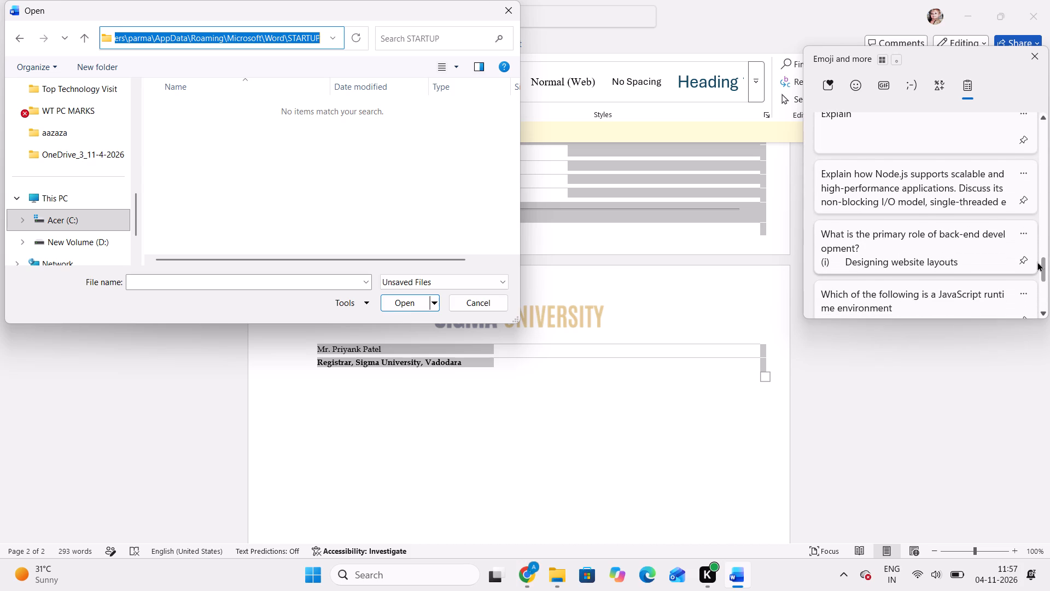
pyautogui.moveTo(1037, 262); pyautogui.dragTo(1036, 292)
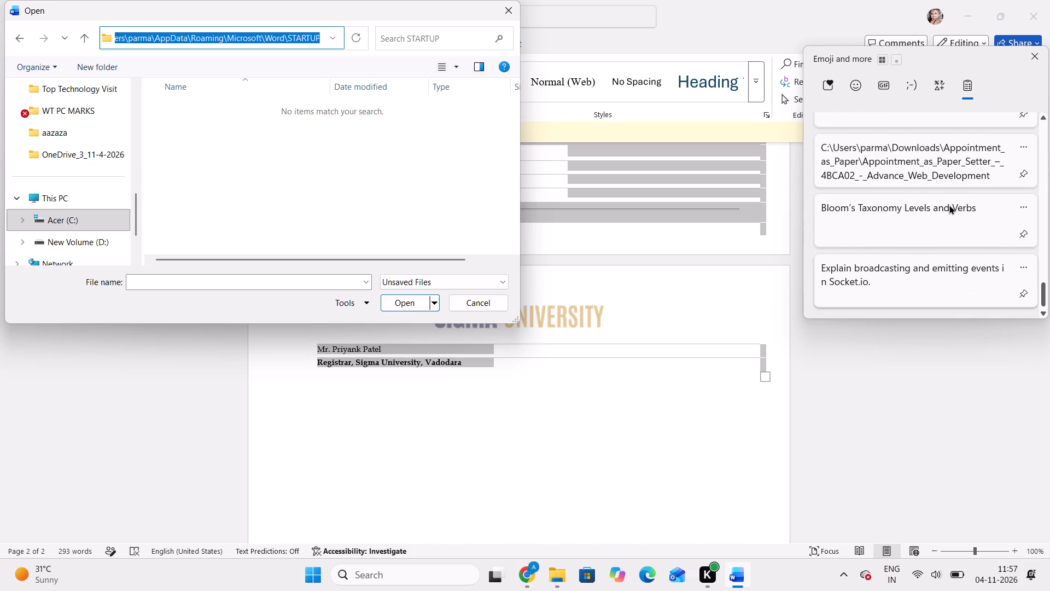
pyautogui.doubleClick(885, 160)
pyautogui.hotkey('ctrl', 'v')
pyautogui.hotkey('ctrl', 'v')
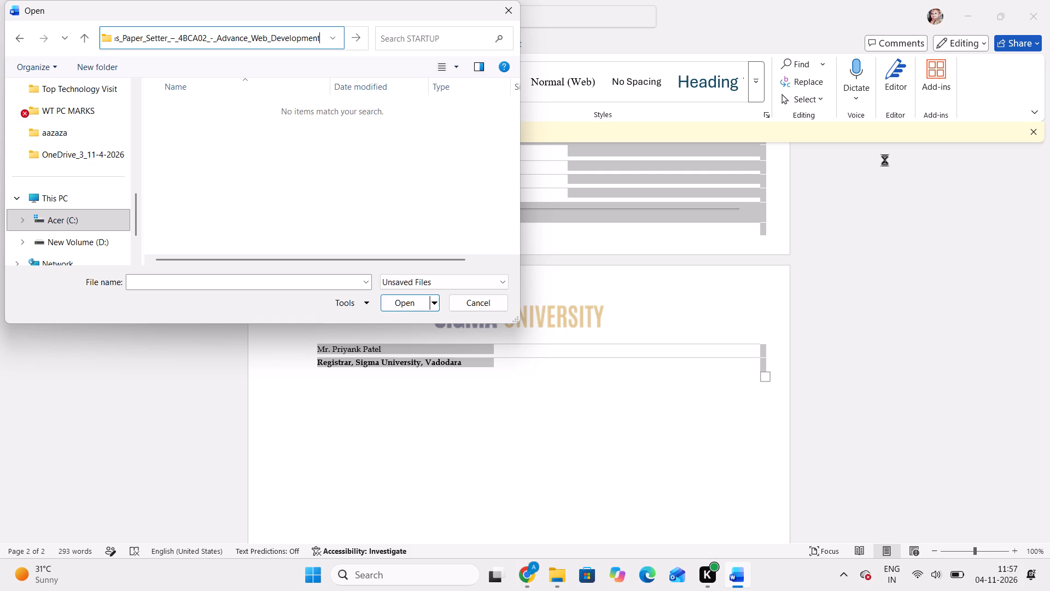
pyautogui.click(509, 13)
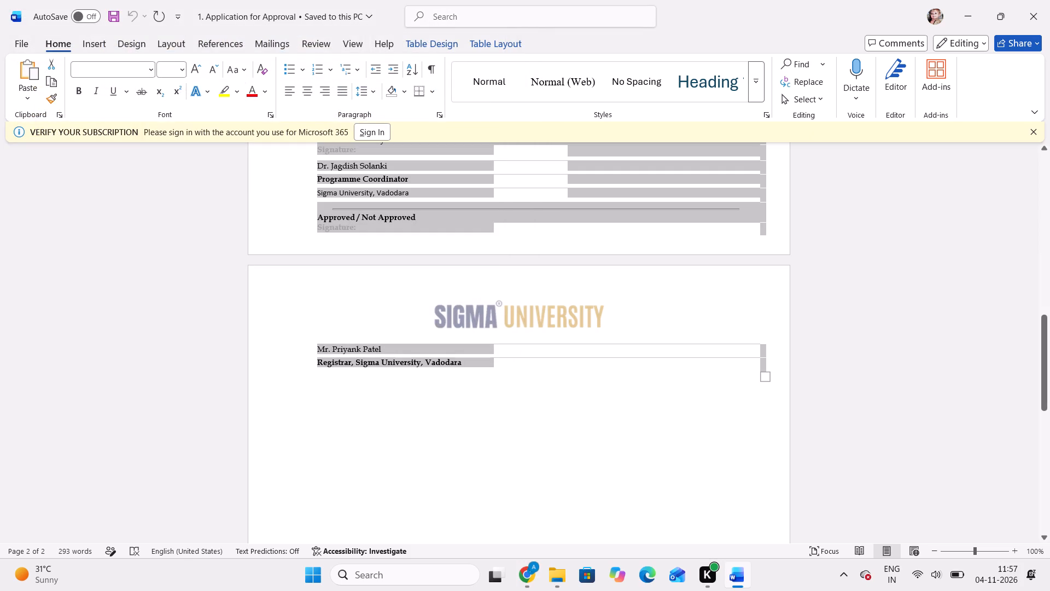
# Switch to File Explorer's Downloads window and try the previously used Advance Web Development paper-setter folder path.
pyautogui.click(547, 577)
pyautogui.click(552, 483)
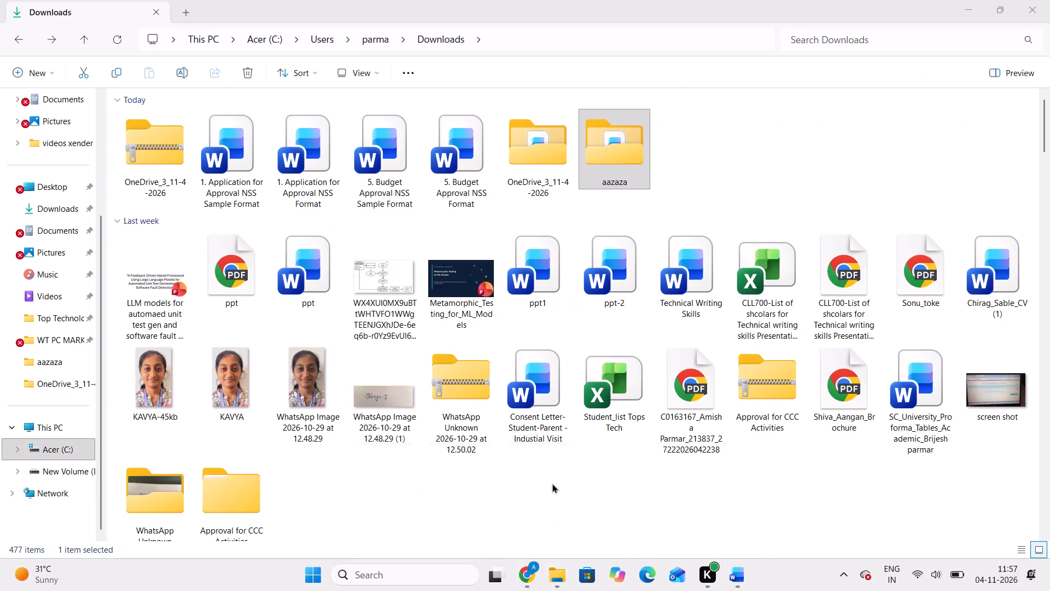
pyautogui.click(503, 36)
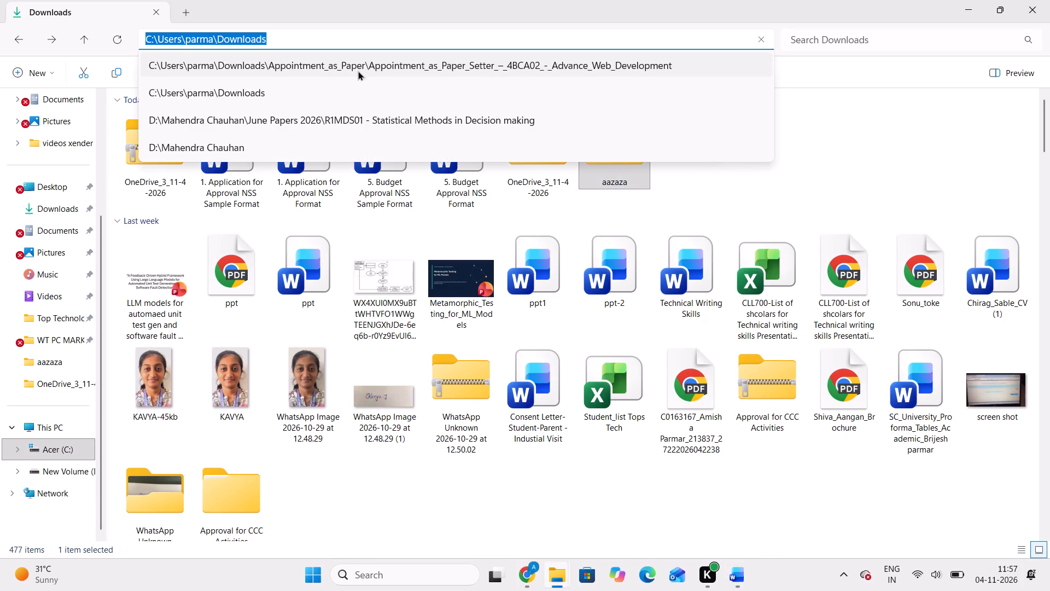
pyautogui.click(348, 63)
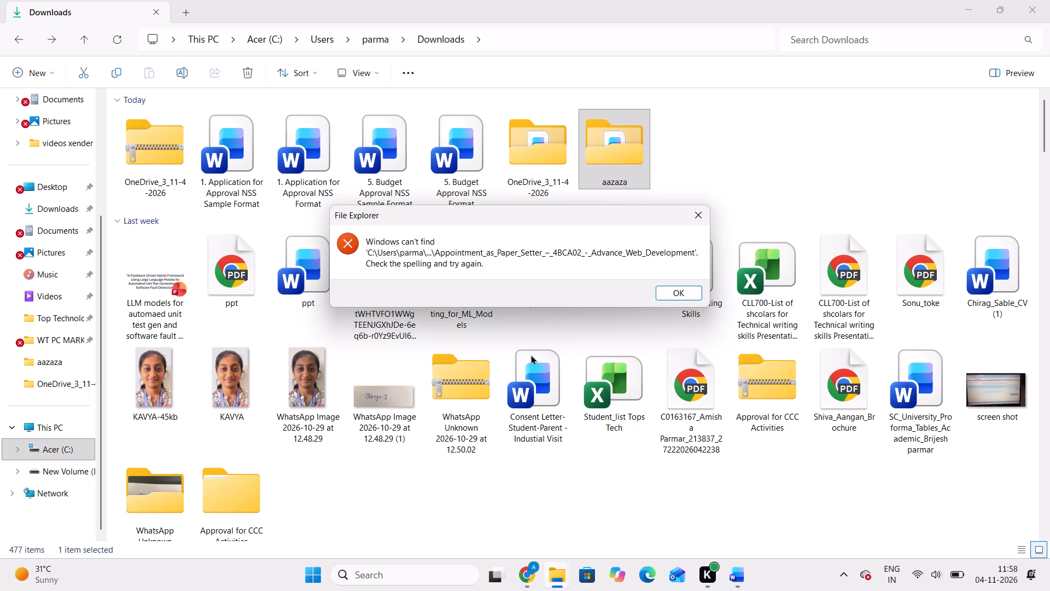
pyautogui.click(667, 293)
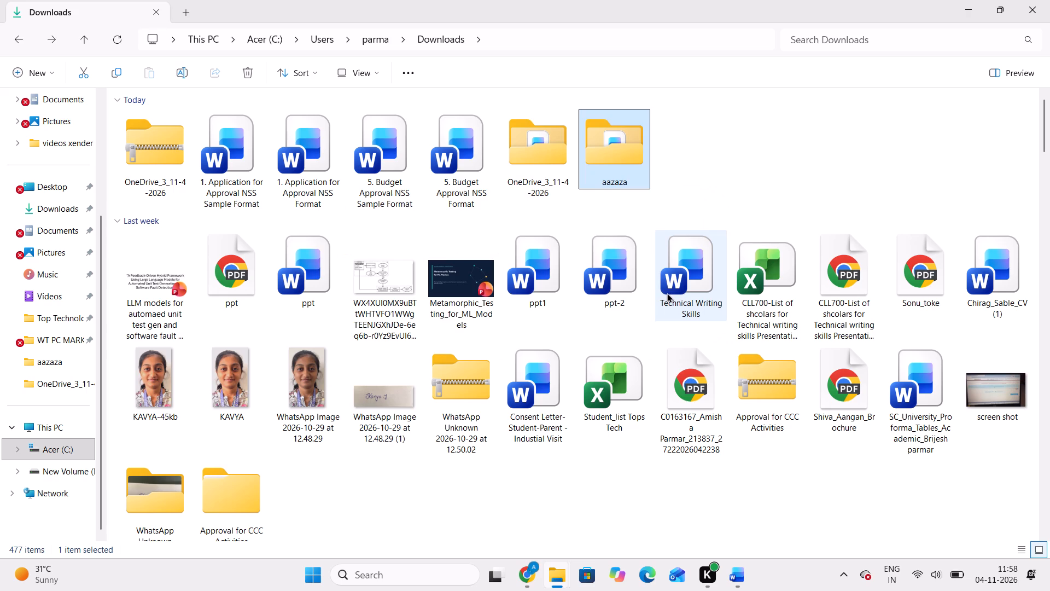
# View the 45kb portrait photo in Downloads and close it.
pyautogui.tripleClick(156, 374)
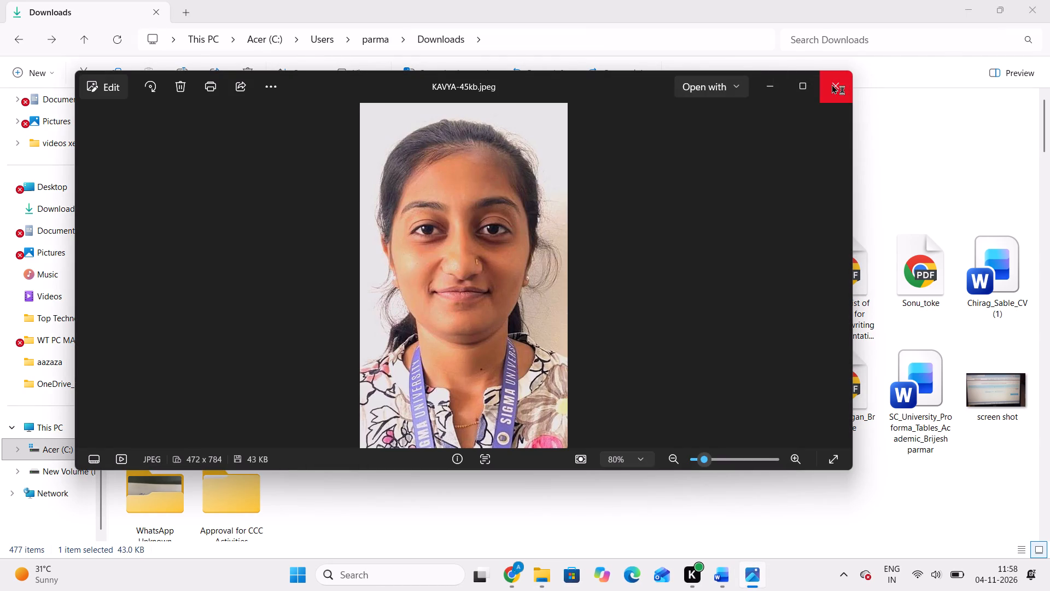
pyautogui.click(831, 84)
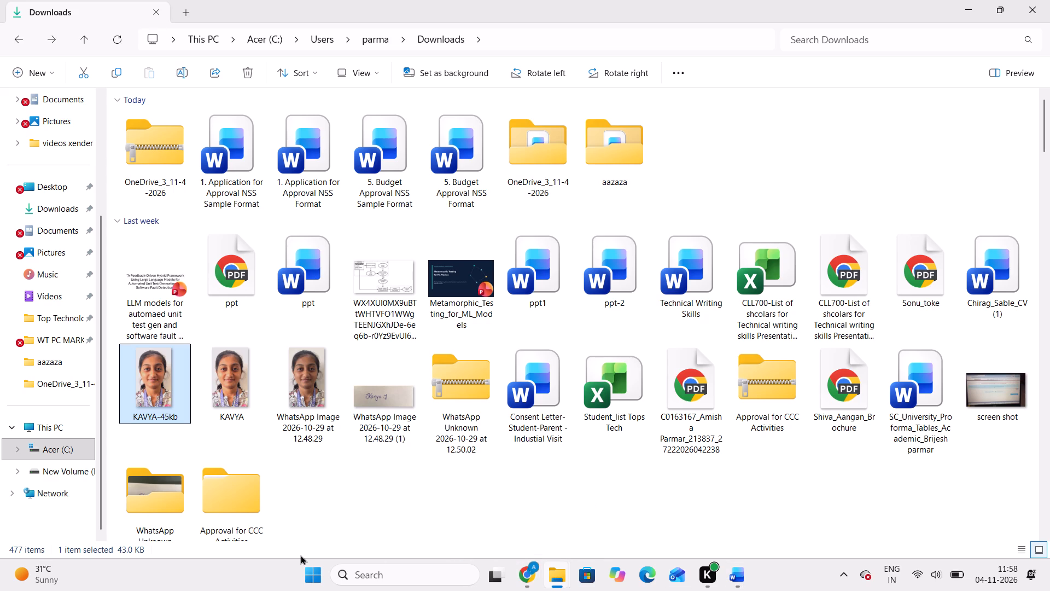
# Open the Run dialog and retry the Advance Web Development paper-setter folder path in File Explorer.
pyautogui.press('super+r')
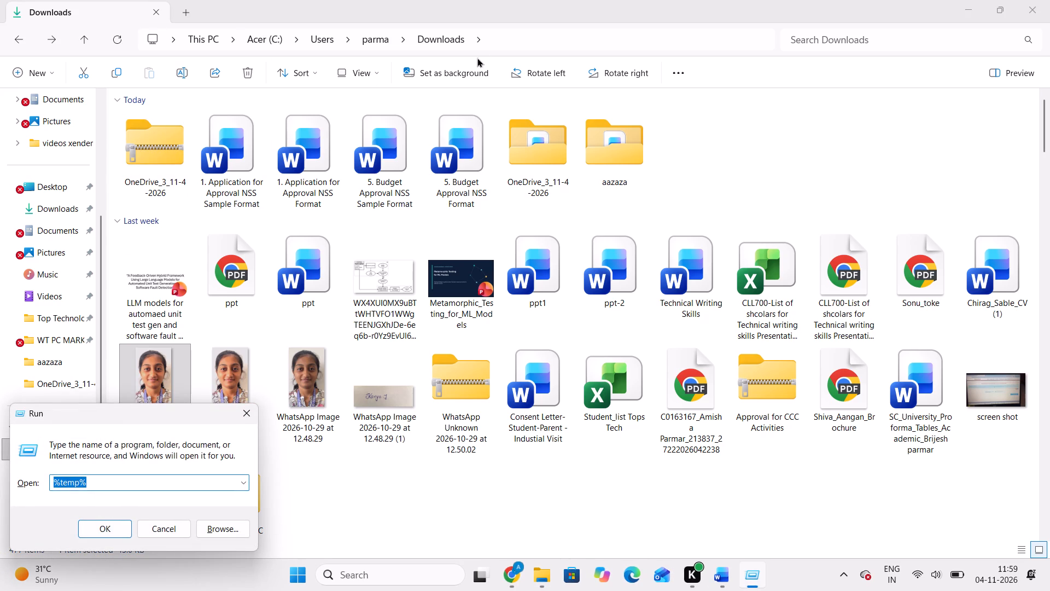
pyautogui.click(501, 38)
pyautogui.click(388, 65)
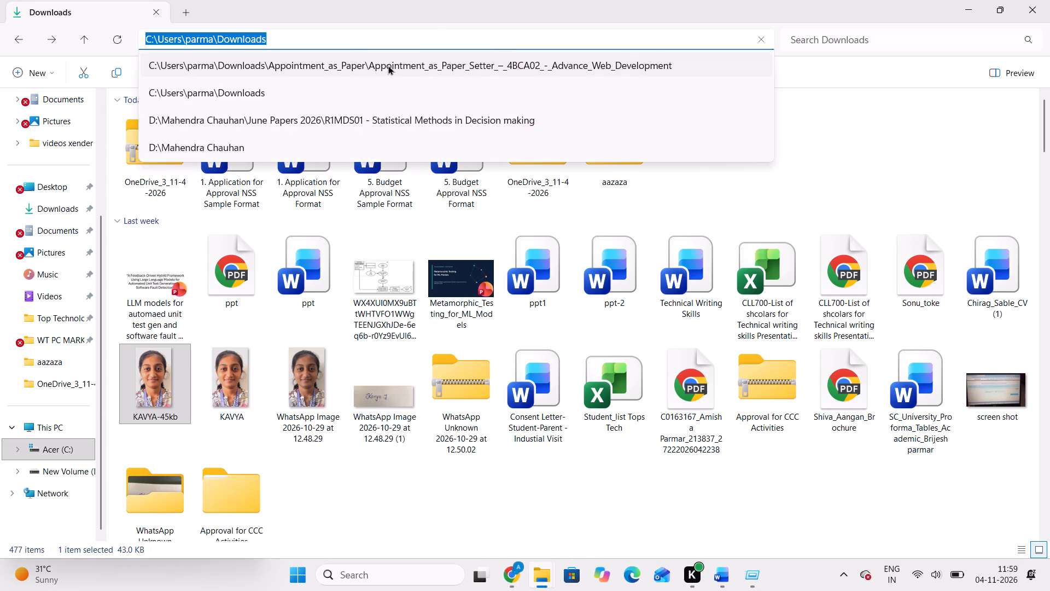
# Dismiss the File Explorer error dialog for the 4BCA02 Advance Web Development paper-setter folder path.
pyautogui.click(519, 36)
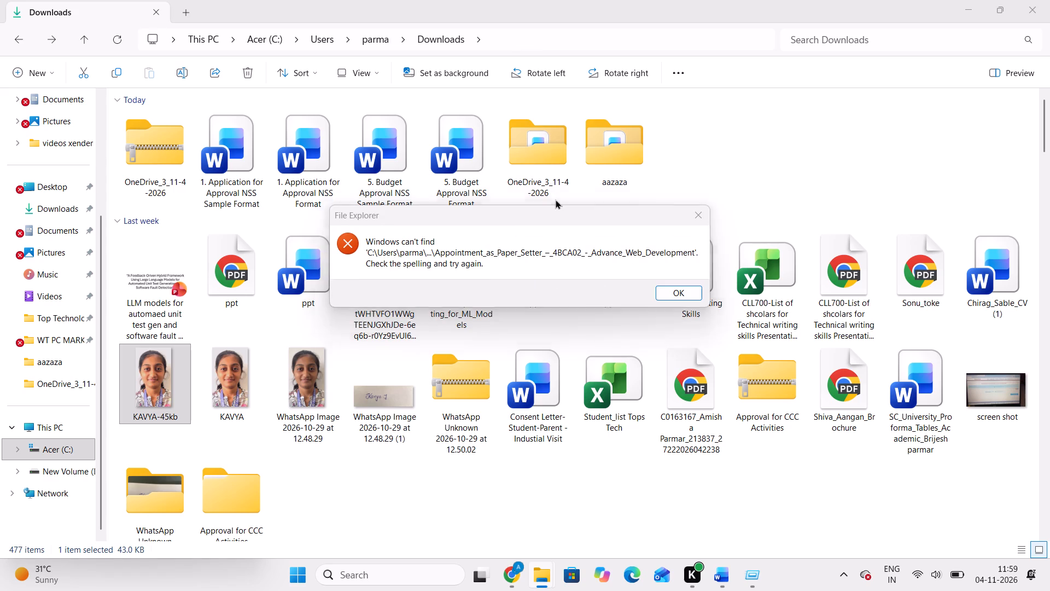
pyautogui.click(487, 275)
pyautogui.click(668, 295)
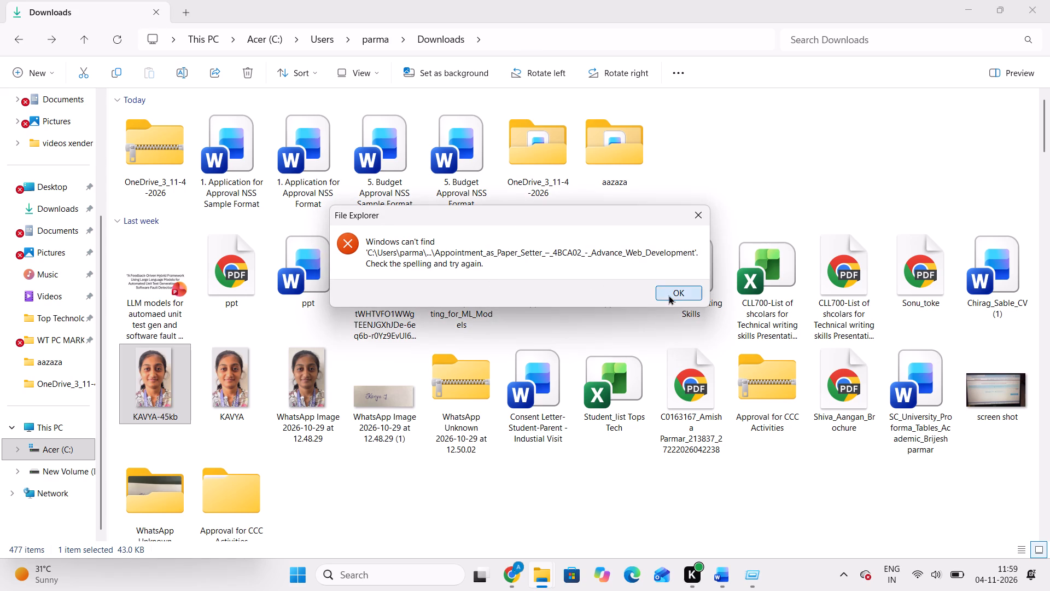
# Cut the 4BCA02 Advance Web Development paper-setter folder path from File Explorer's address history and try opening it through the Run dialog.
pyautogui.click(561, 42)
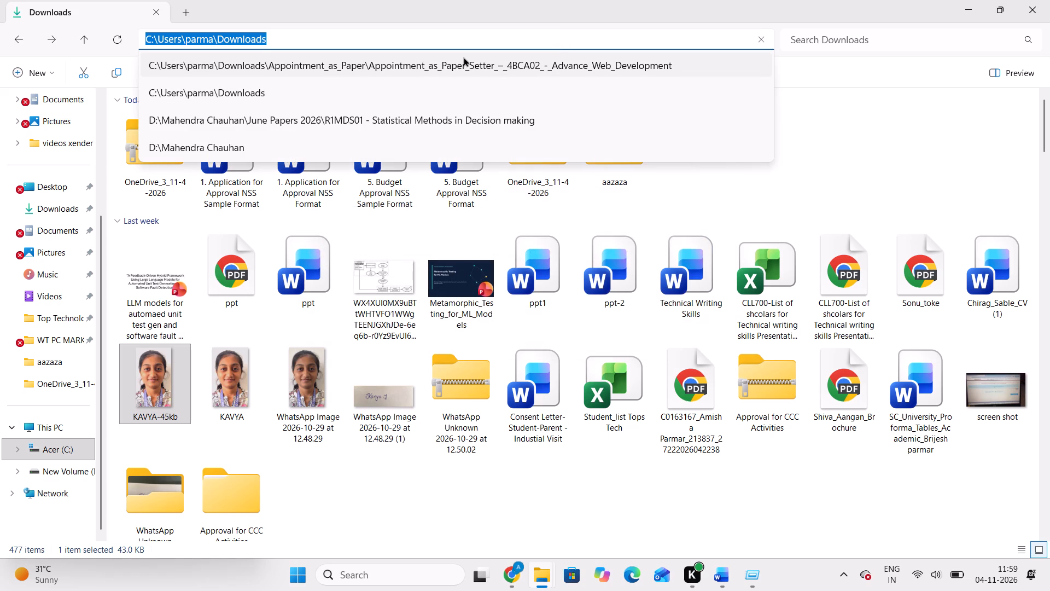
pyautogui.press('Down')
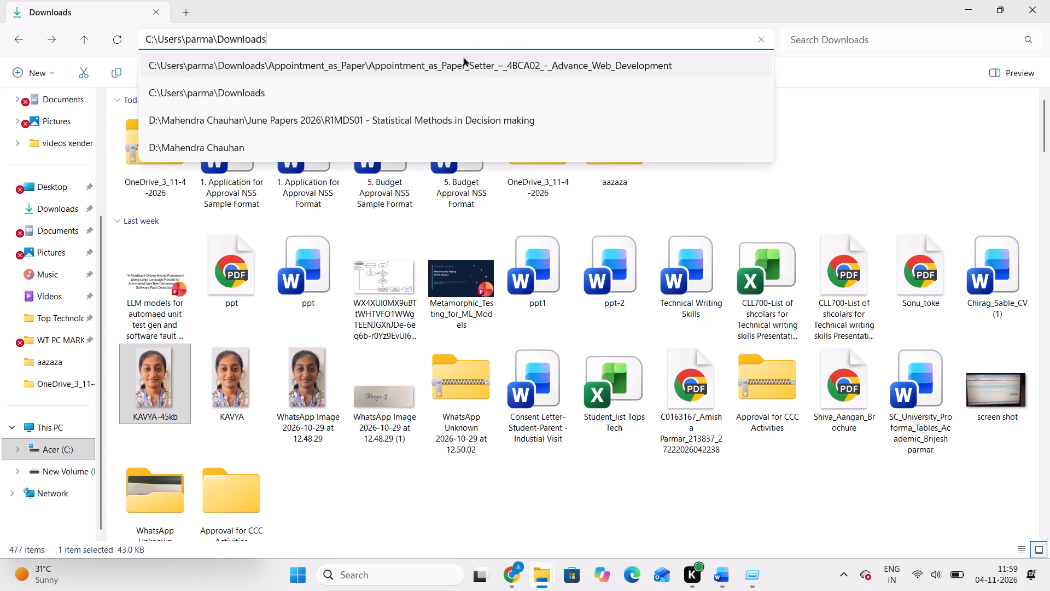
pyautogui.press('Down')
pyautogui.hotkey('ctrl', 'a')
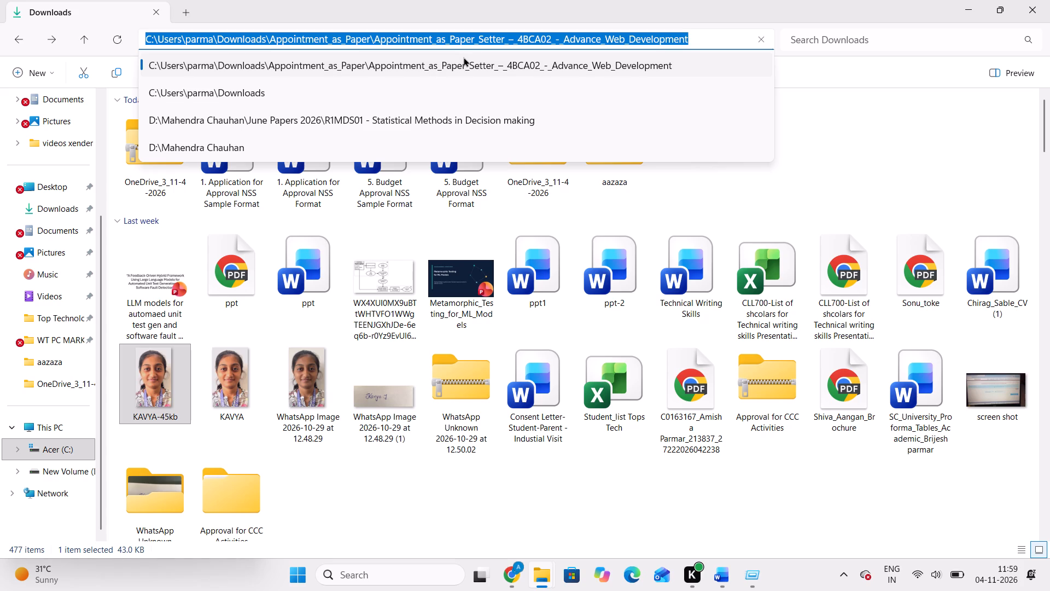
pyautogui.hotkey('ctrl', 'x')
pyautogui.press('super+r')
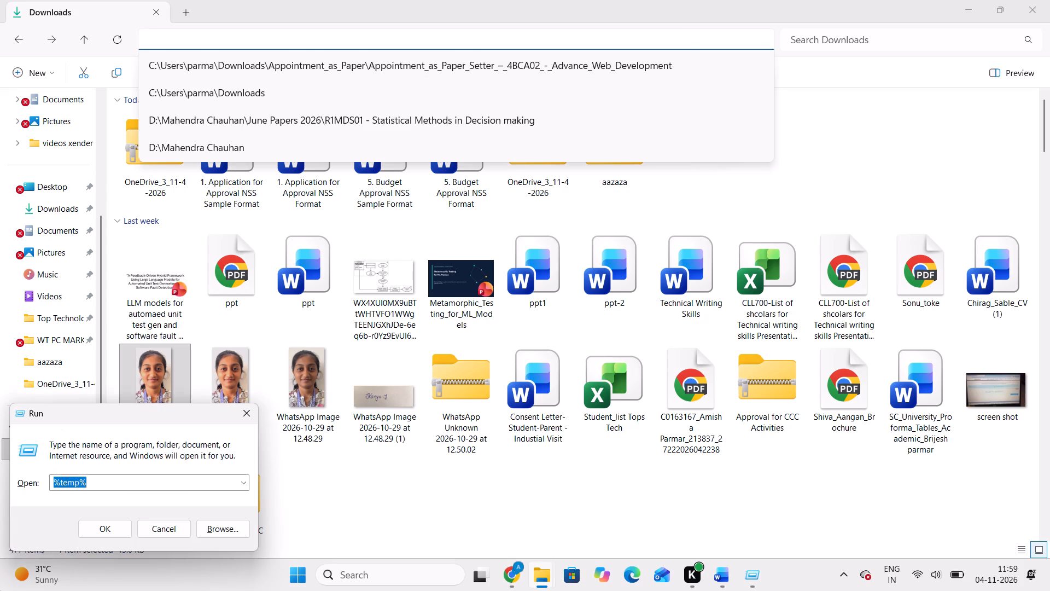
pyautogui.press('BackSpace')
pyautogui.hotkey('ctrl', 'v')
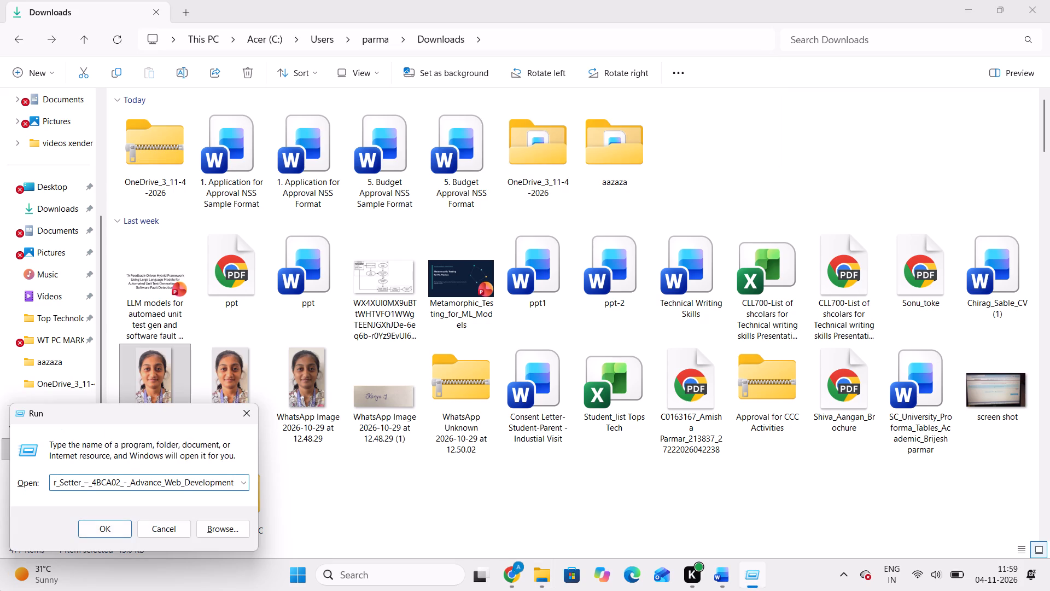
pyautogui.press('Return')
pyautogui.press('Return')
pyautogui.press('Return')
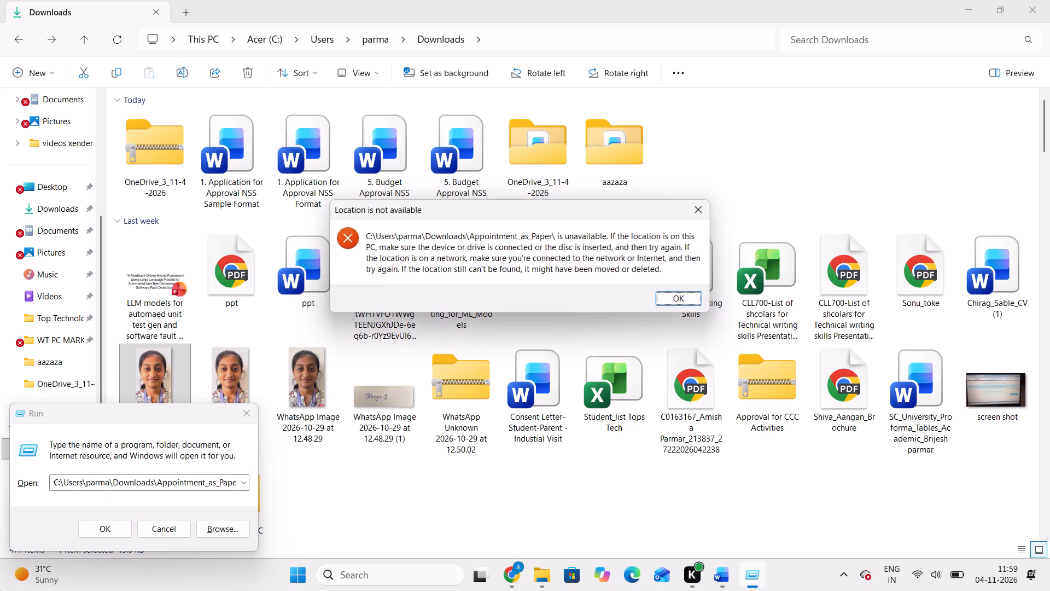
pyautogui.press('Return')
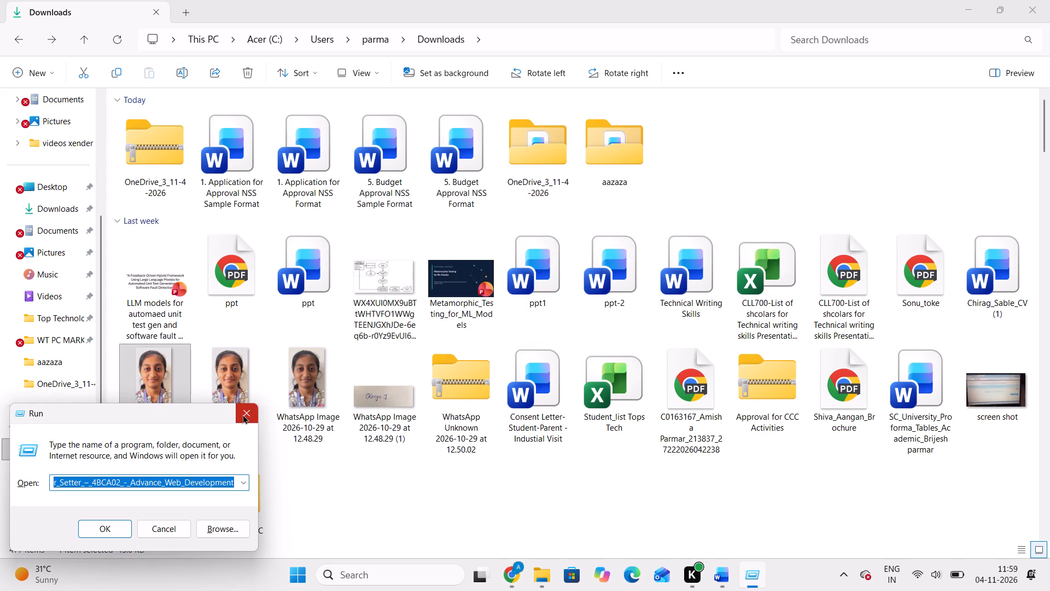
# Browse the Desktop folders from the Run dialog to look for the missing files, and close the browse window.
pyautogui.click(216, 526)
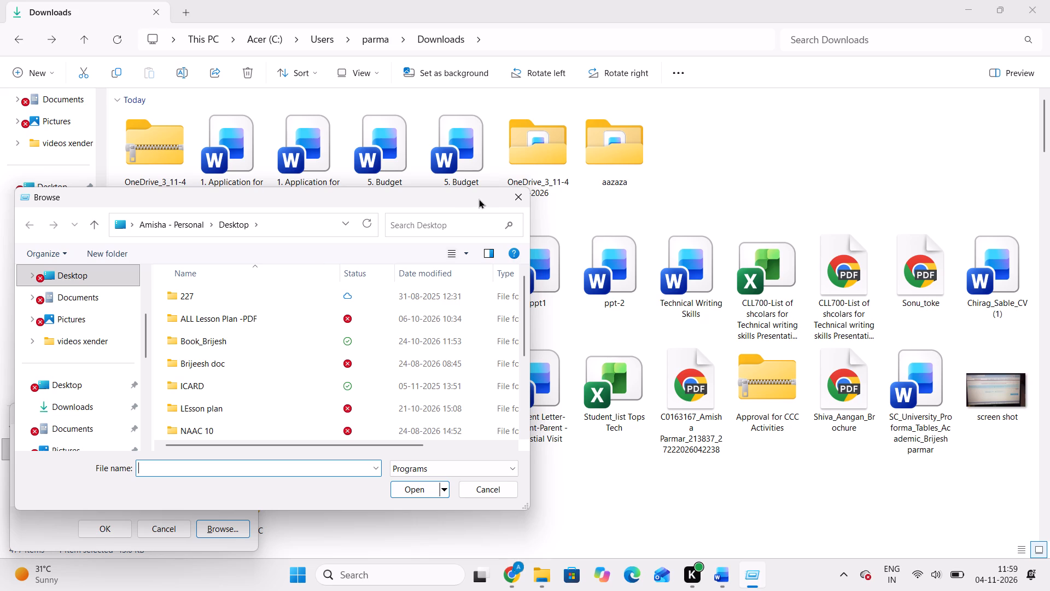
pyautogui.moveTo(523, 328); pyautogui.dragTo(523, 358)
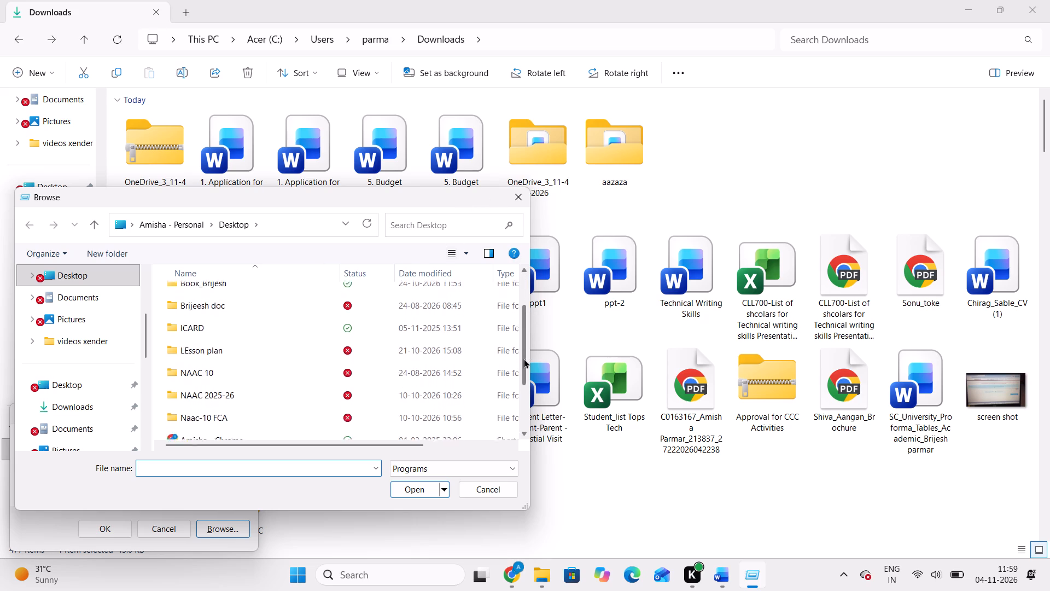
pyautogui.moveTo(523, 358); pyautogui.dragTo(519, 399)
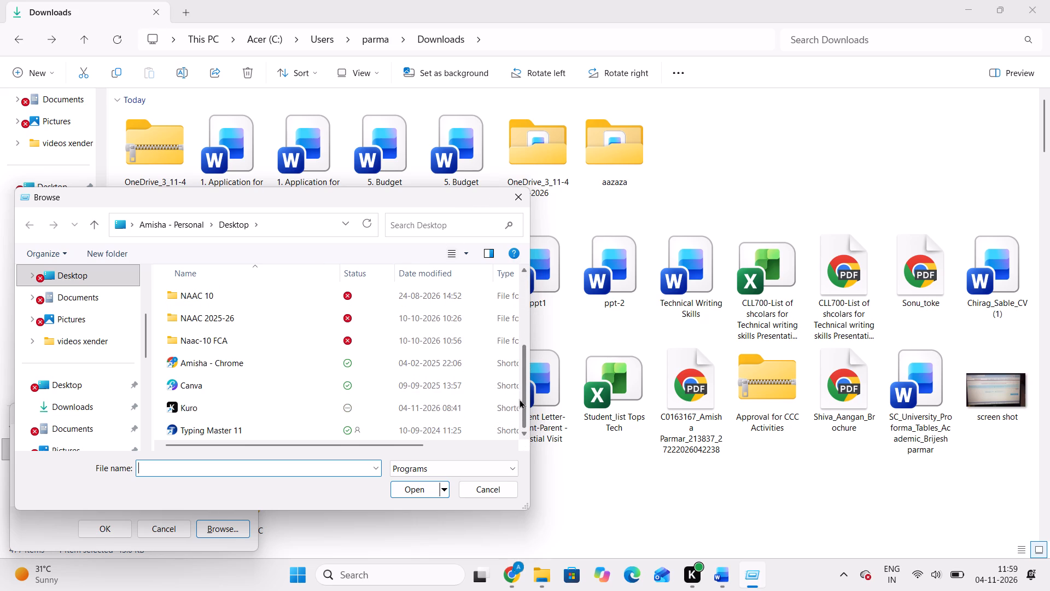
pyautogui.moveTo(519, 399); pyautogui.dragTo(526, 213)
pyautogui.moveTo(512, 186); pyautogui.dragTo(512, 207)
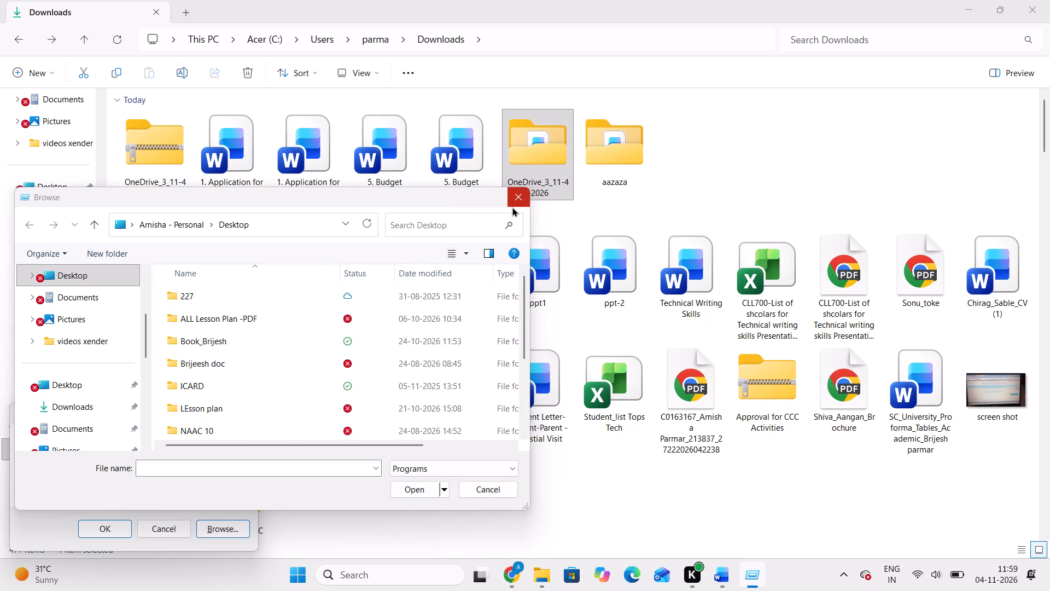
pyautogui.click(512, 207)
# Look into the OneDrive_3_11-4-2026 folder in Downloads and return to Downloads.
pyautogui.doubleClick(530, 177)
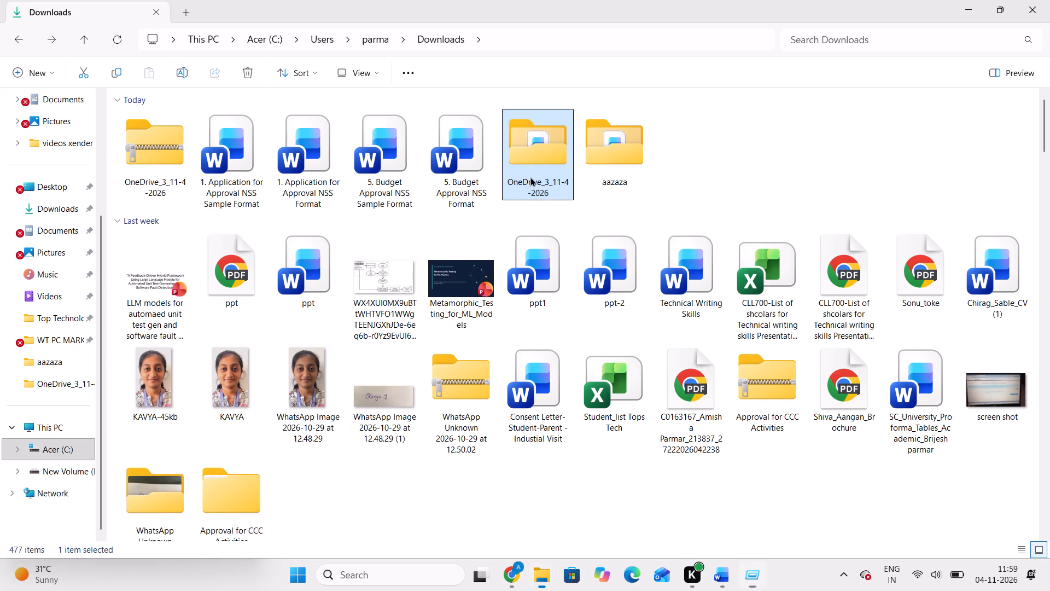
pyautogui.press('BackSpace')
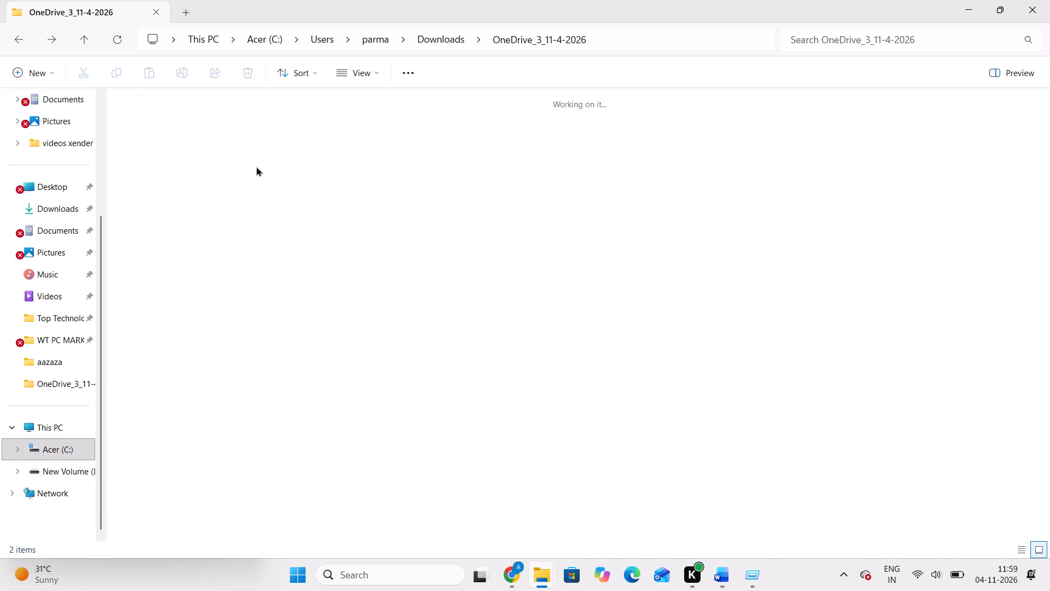
# Look through the Downloads folder for the missing paper-setter files, jumping through the items whose names begin with A.
pyautogui.click(773, 421)
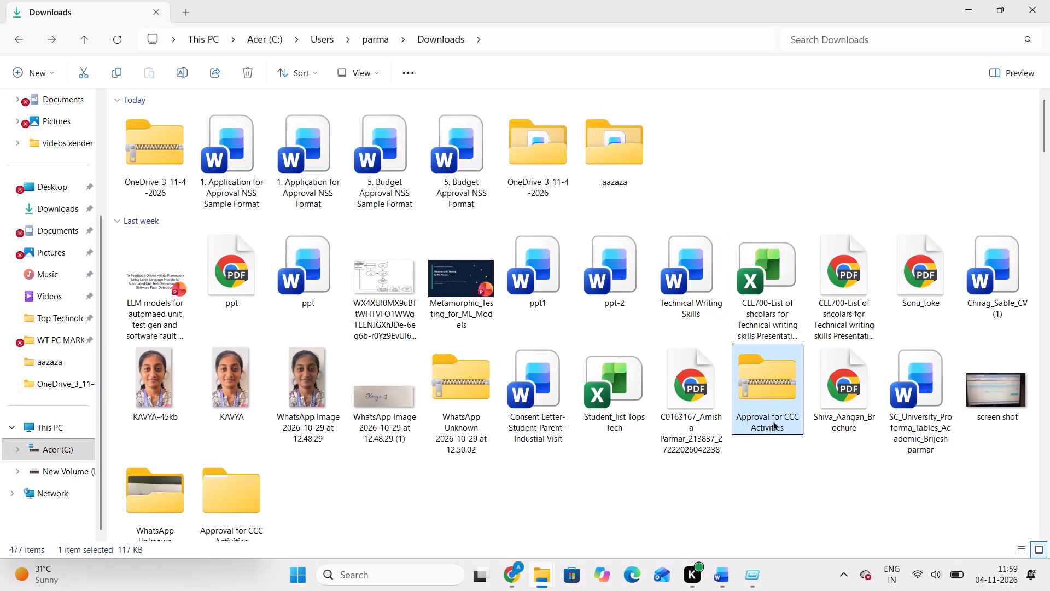
pyautogui.moveTo(1042, 144); pyautogui.dragTo(1041, 164)
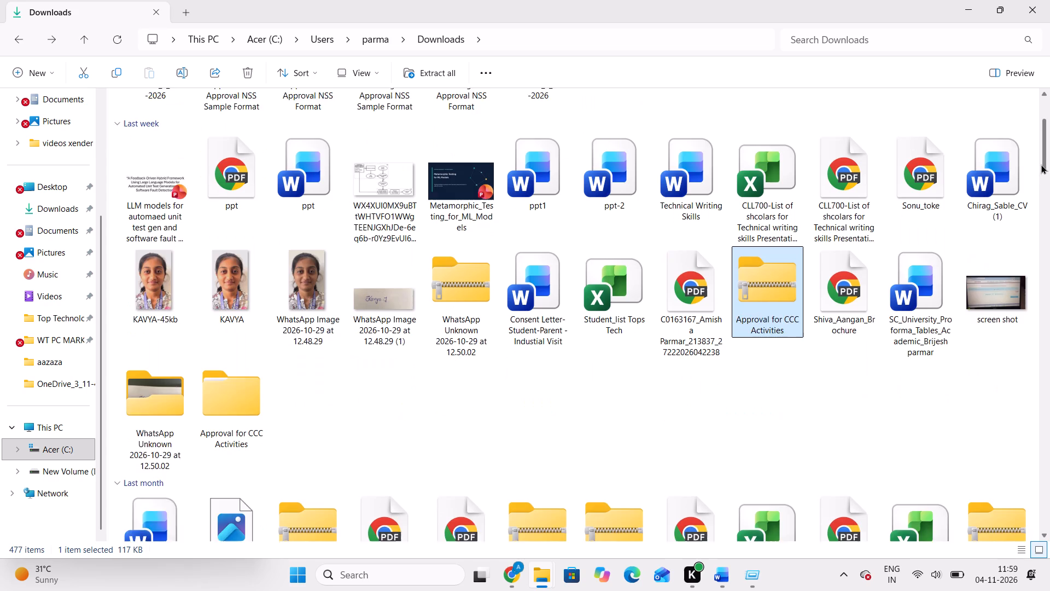
pyautogui.moveTo(1041, 164); pyautogui.dragTo(1040, 193)
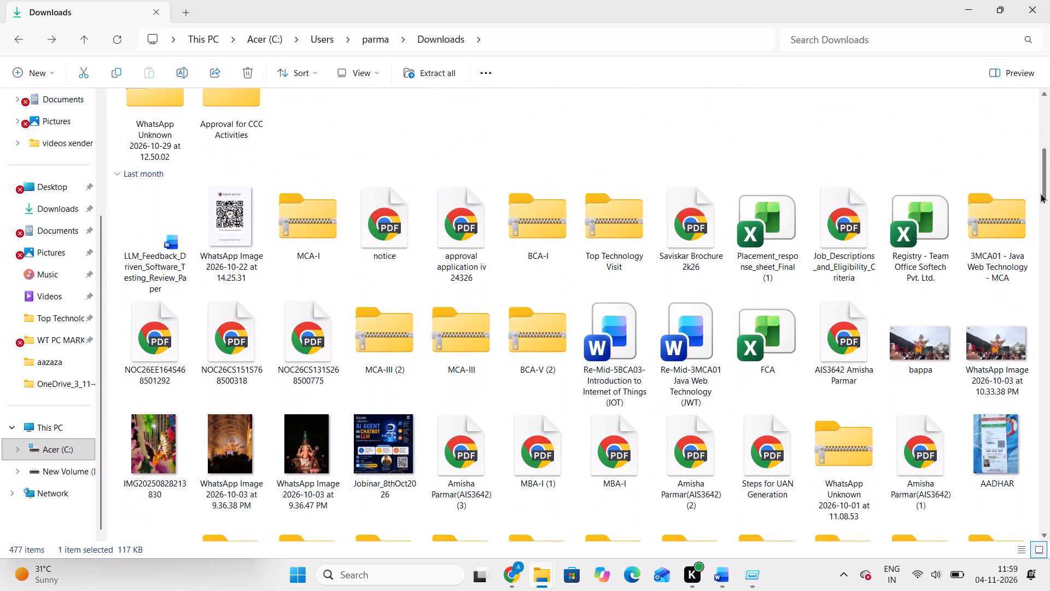
pyautogui.moveTo(1040, 193); pyautogui.dragTo(1040, 199)
pyautogui.moveTo(1040, 199); pyautogui.dragTo(1041, 215)
pyautogui.click(995, 401)
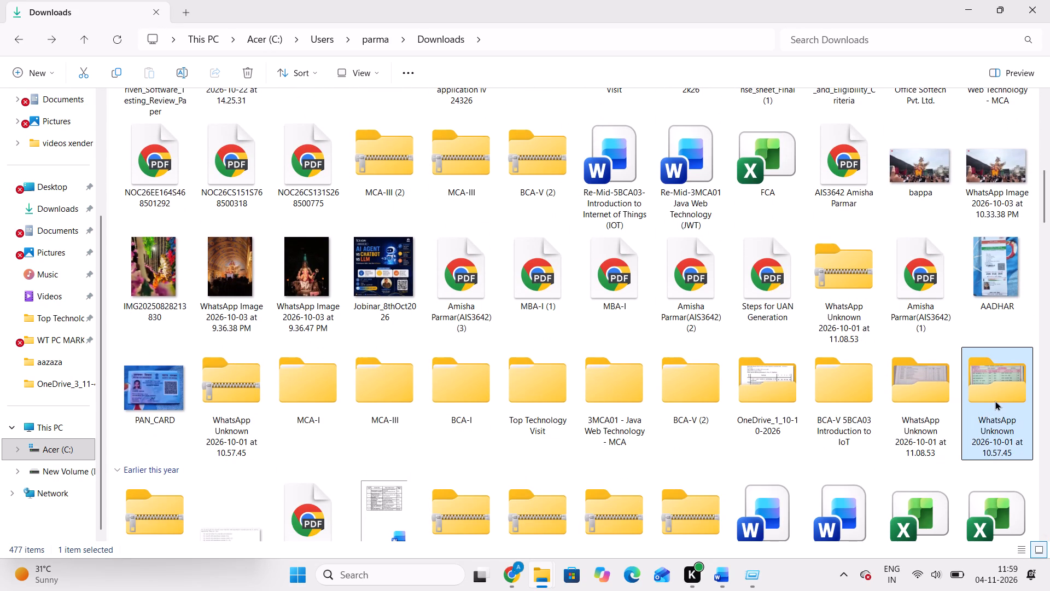
pyautogui.press('a')
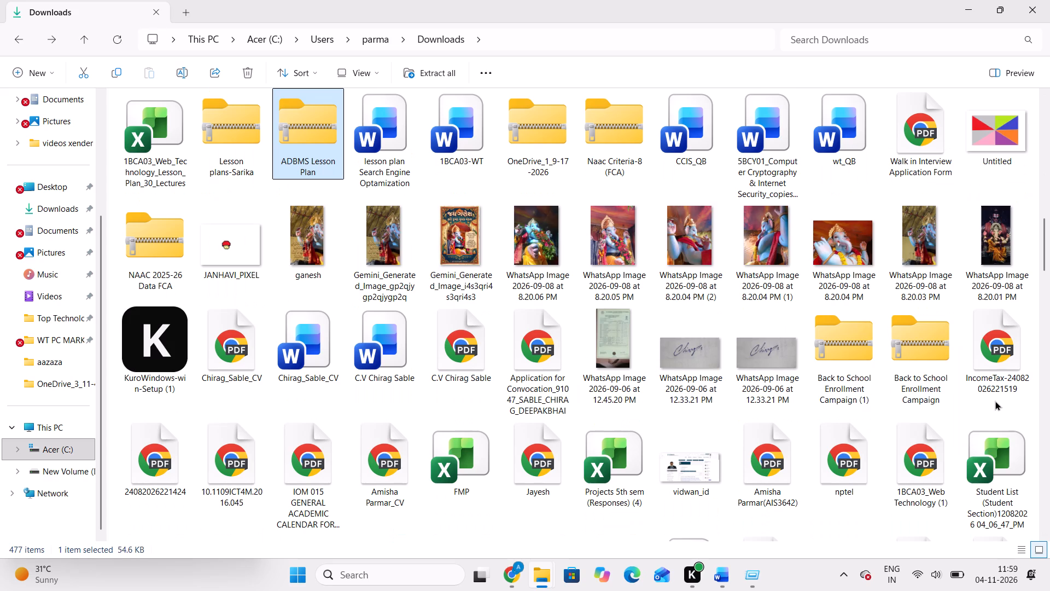
pyautogui.press('a')
pyautogui.write('aaa')
pyautogui.write('aa')
pyautogui.write('aaaaaaaaaaaaaaaaaaa')
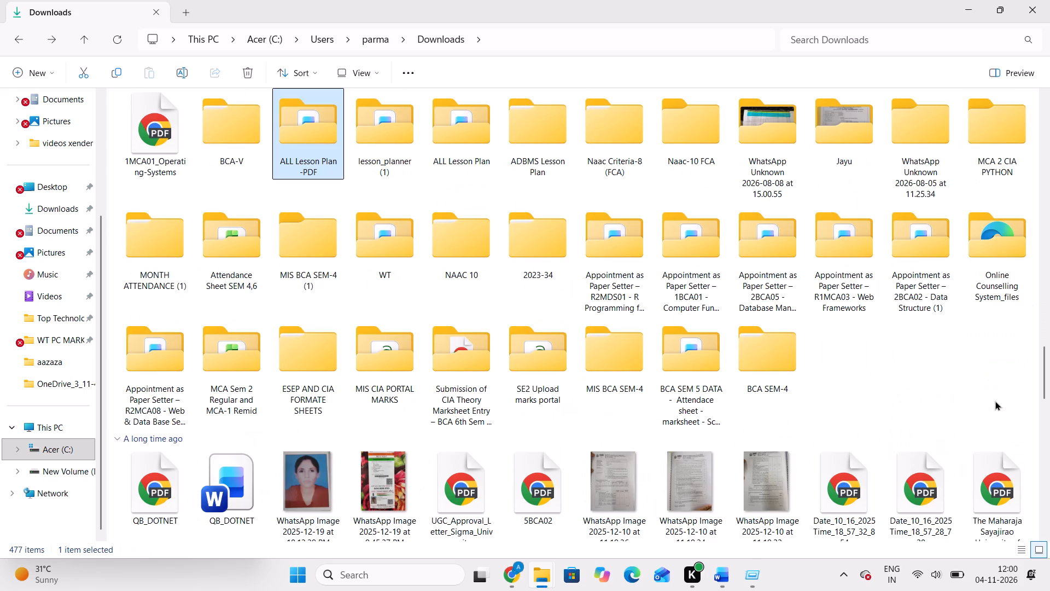
pyautogui.write('aaaa')
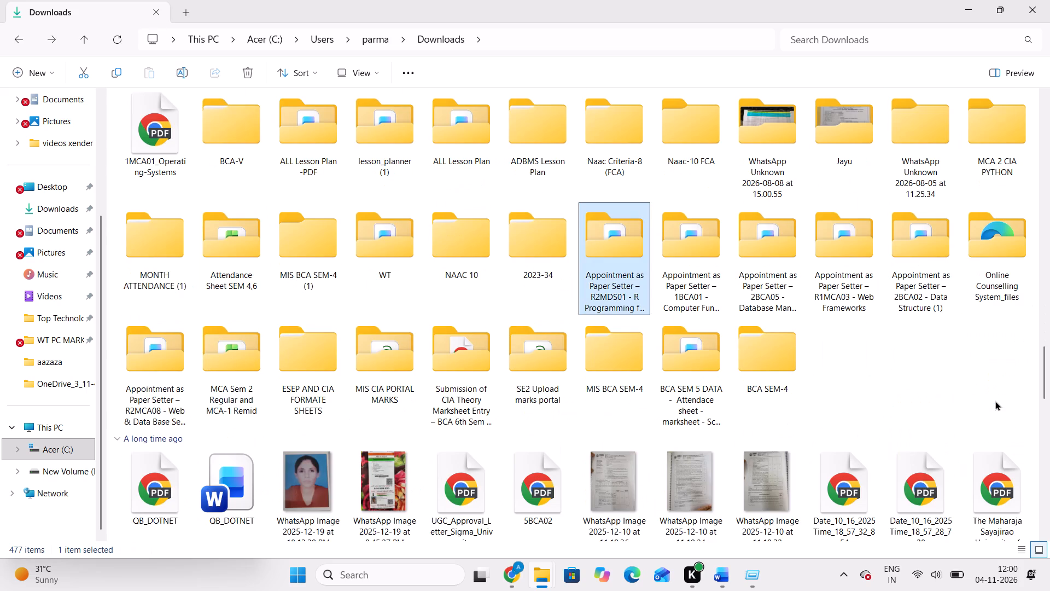
pyautogui.press('BackSpace')
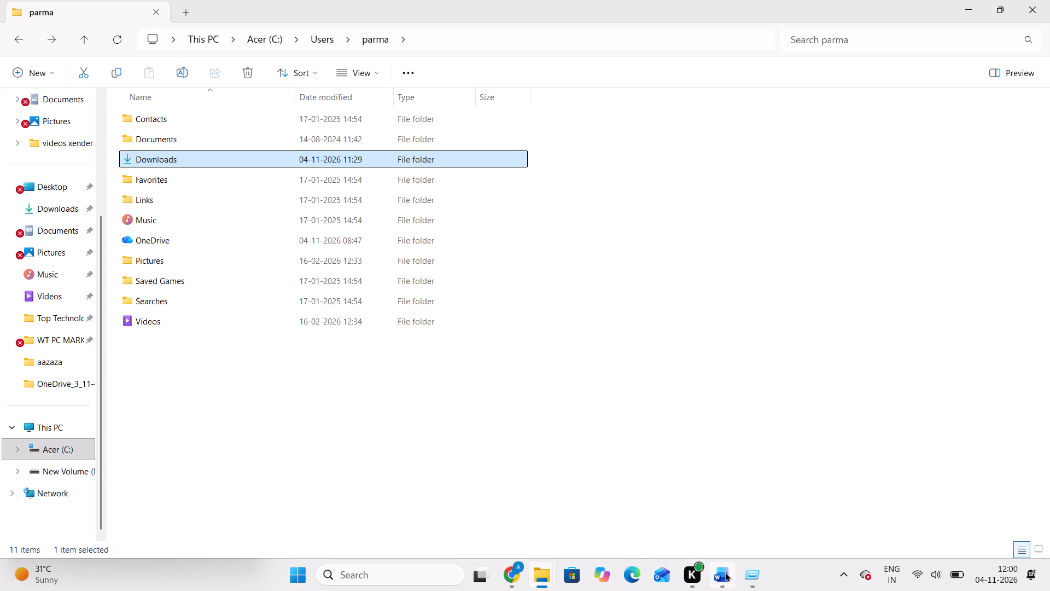
# Minimize the open Word and File Explorer windows, open the Recycle Bin from the desktop, and select all its items.
pyautogui.click(725, 508)
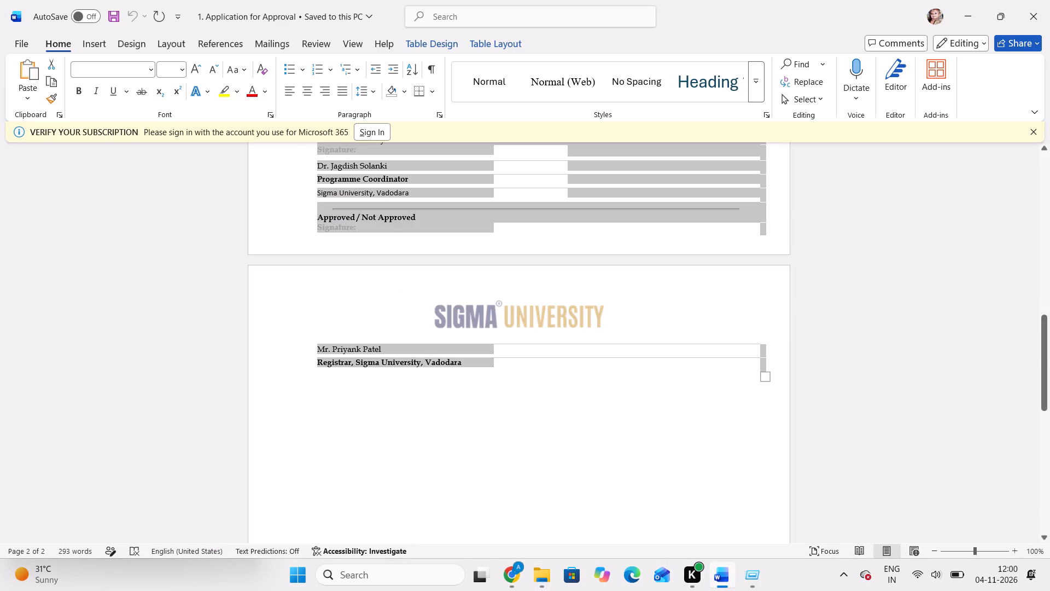
pyautogui.click(956, 11)
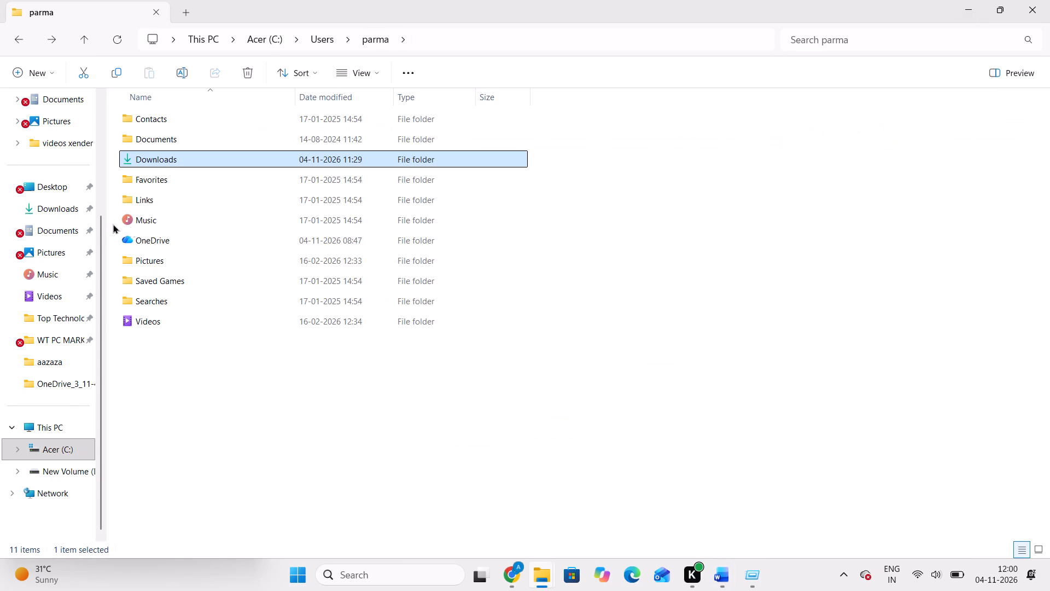
pyautogui.click(958, 6)
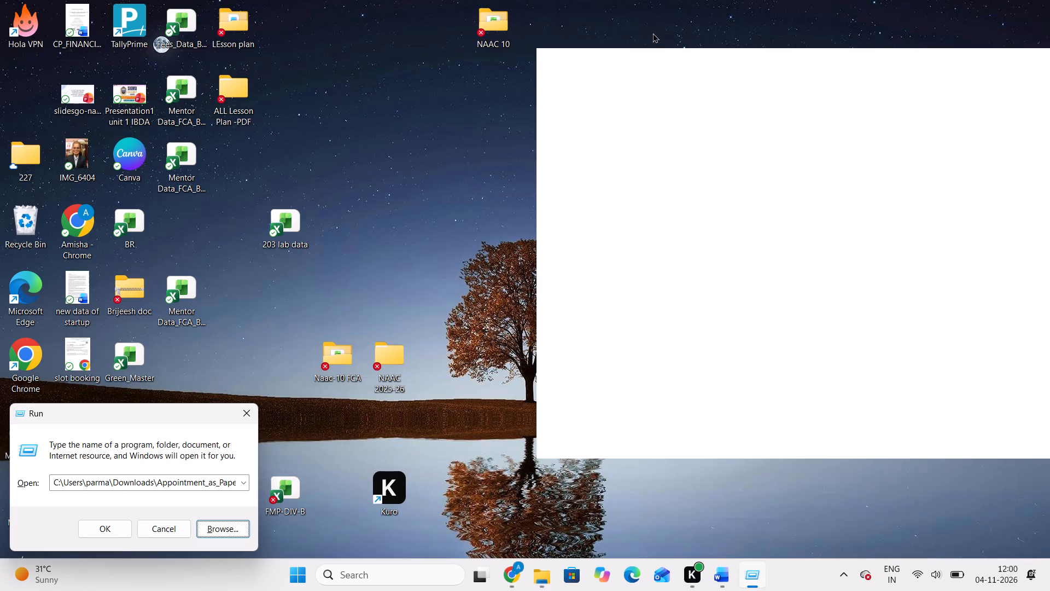
pyautogui.doubleClick(11, 239)
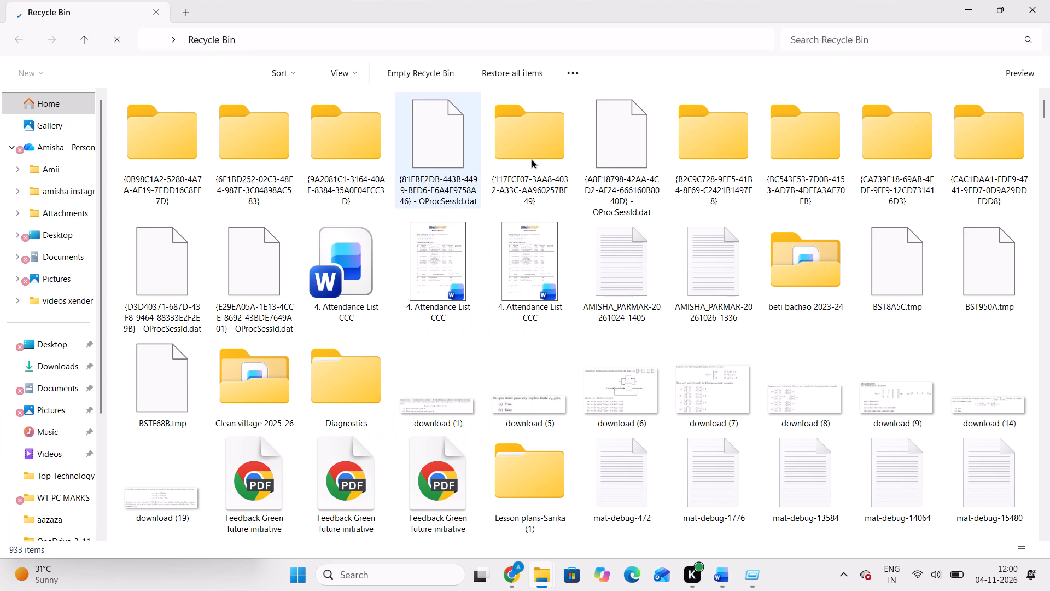
pyautogui.click(531, 159)
pyautogui.hotkey('ctrl', 'a')
pyautogui.click(531, 159)
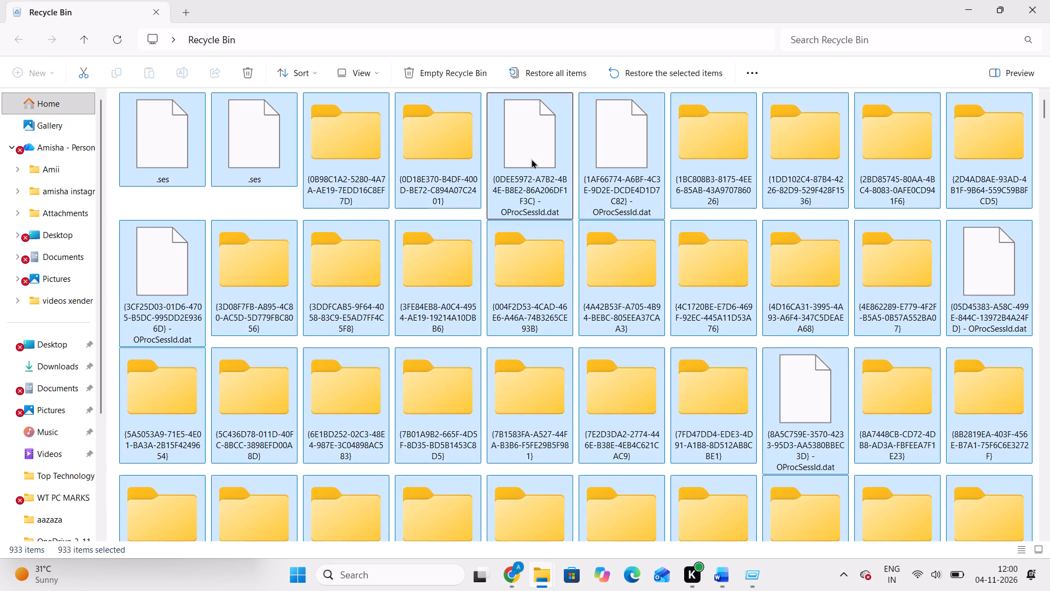
pyautogui.hotkey('ctrl', 'a')
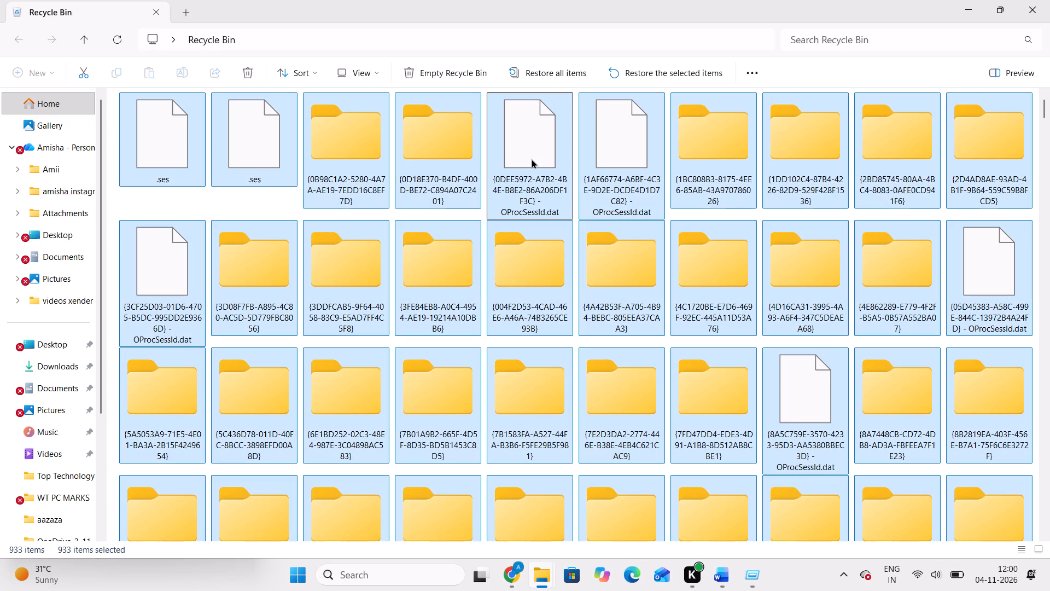